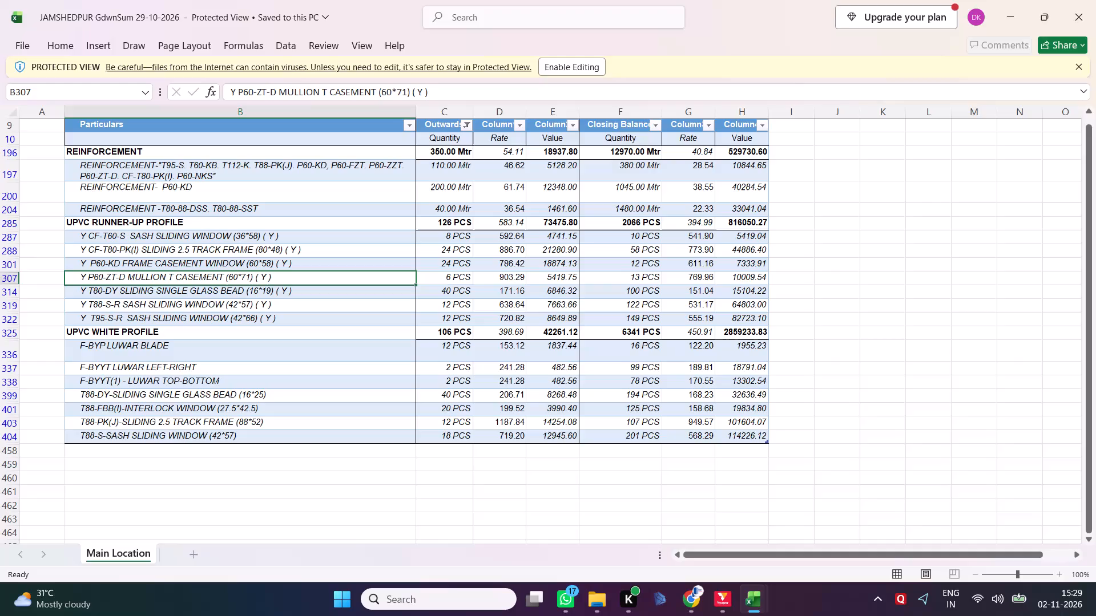
Close the GUWAHATI GdwnSum 30-10-2026 workbook, leaving the JAMSHEDPUR GdwnSum 29-10-2026 workbook open.
scroll(380, 324, up, 1)
key(alt+Tab)
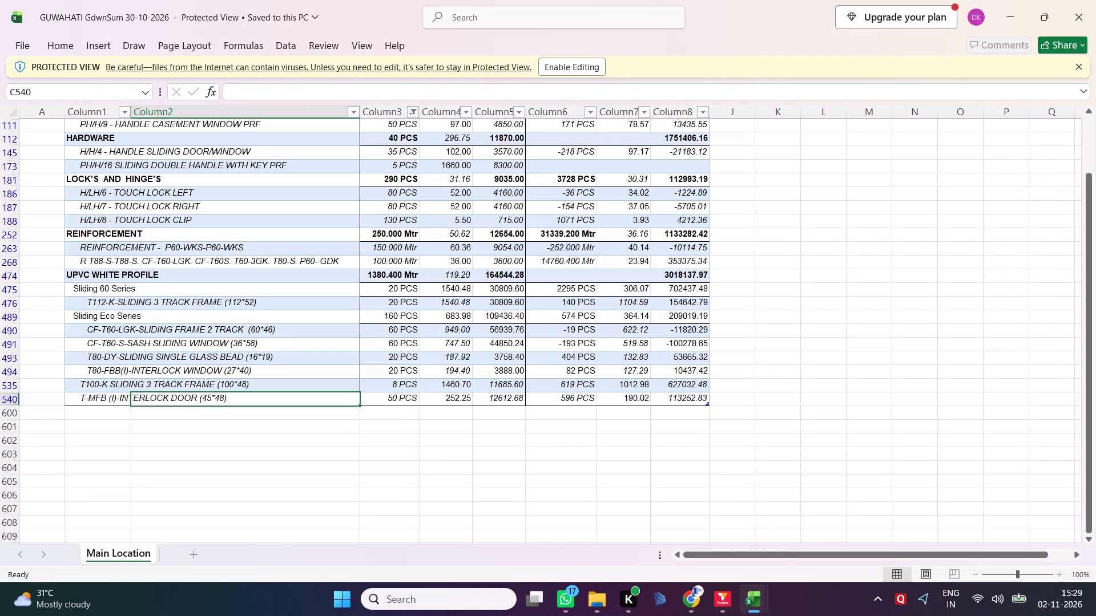
click(1095, 0)
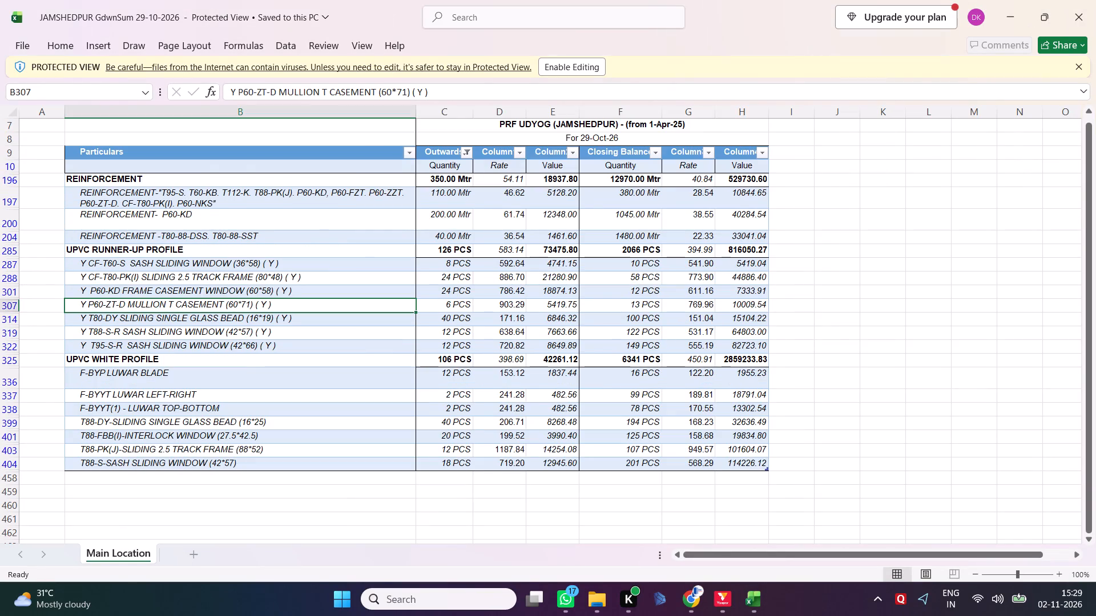
Switch from the JAMSHEDPUR summary workbook to File Explorer at the GUWAHATI STOCK folder.
key(alt+Tab)
key(alt+Tab)
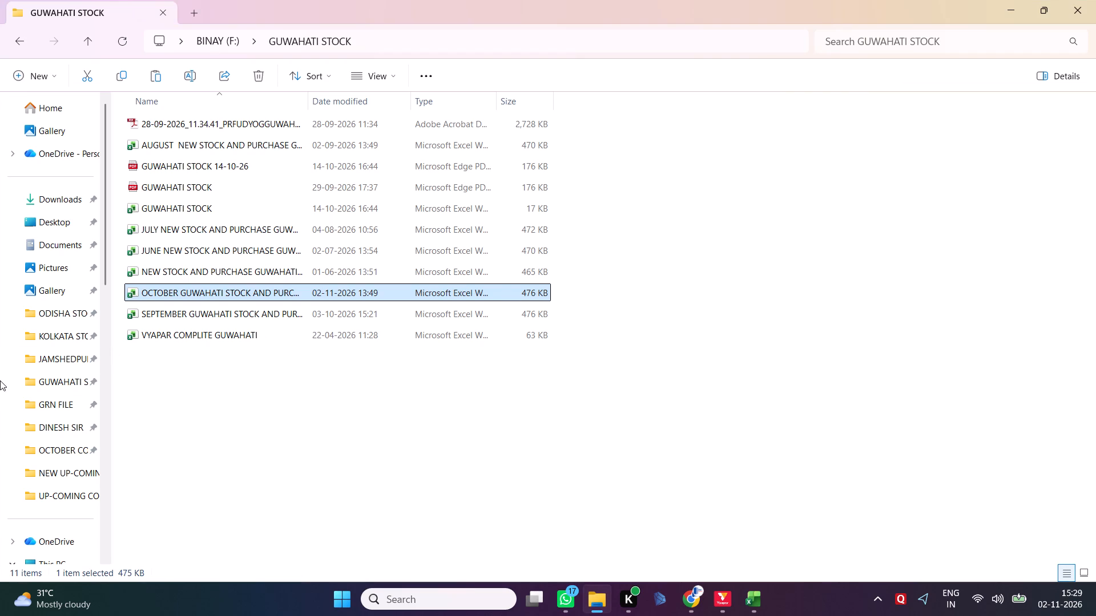
Open the workbook OCTOBER JAMSHEDPUR STOCK AND PURCHASE 2026-27 from the JAMSHEDPUR STOCK folder.
click(59, 364)
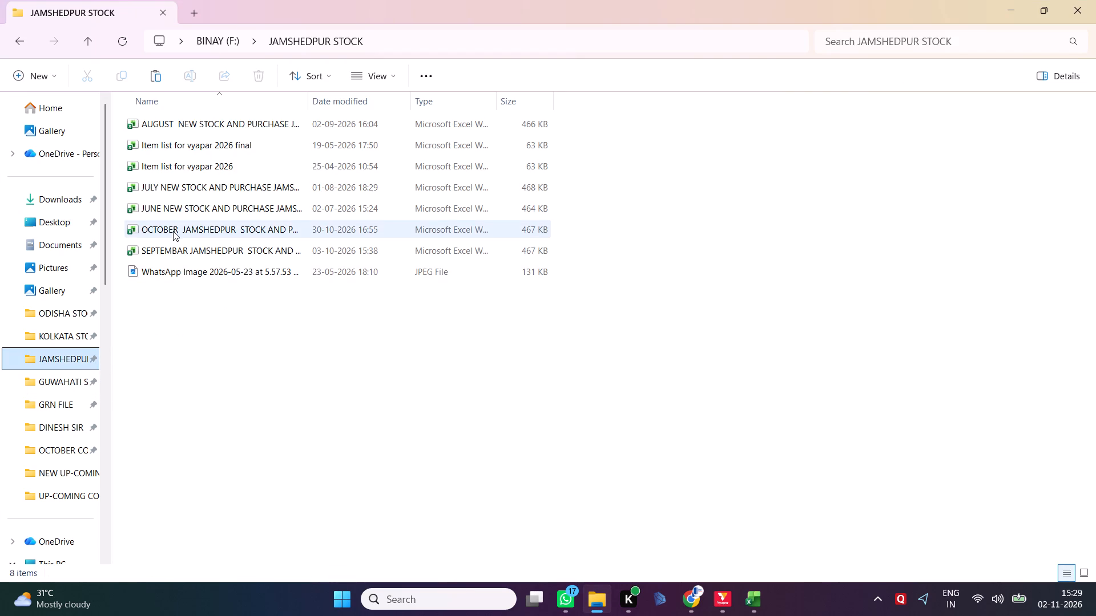
double_click(174, 230)
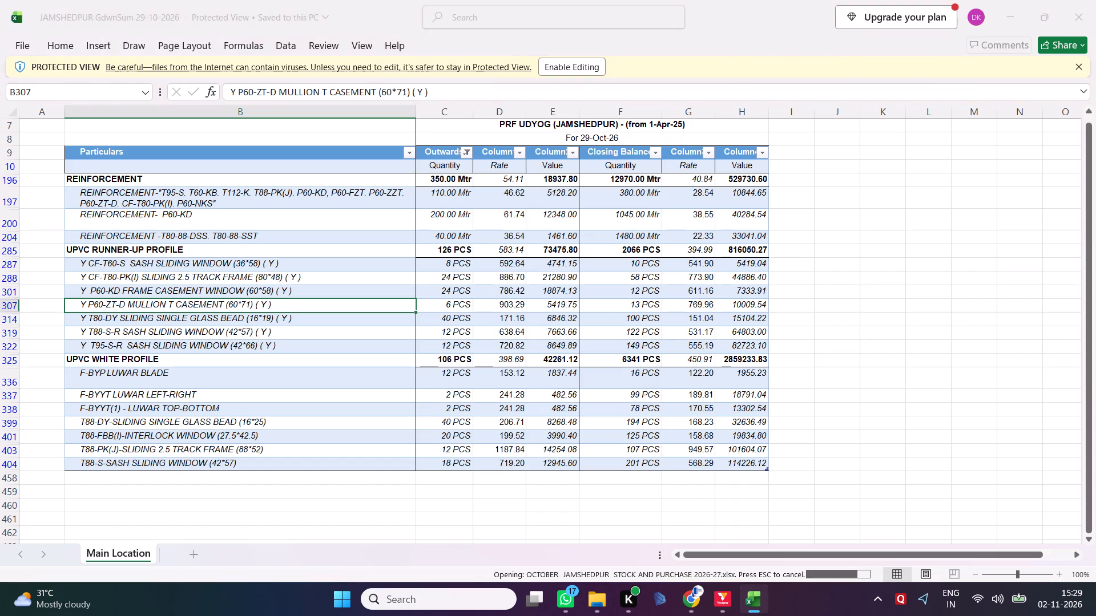
scroll(400, 325, up, 2)
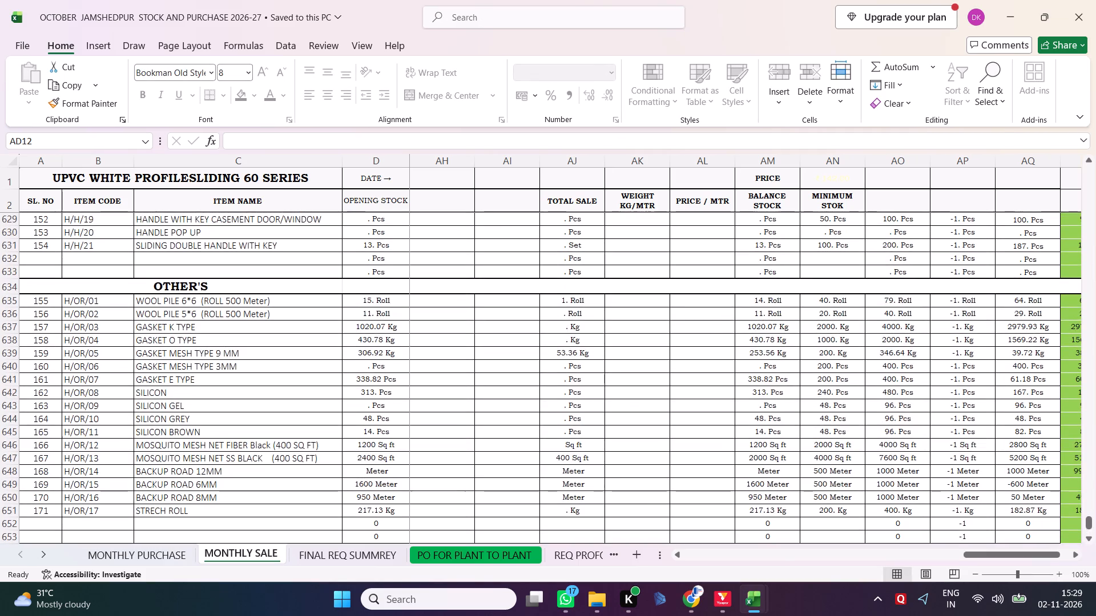
Switch to the JAMSHEDPUR GdwnSum 29-10-2026 workbook.
key(alt+Tab)
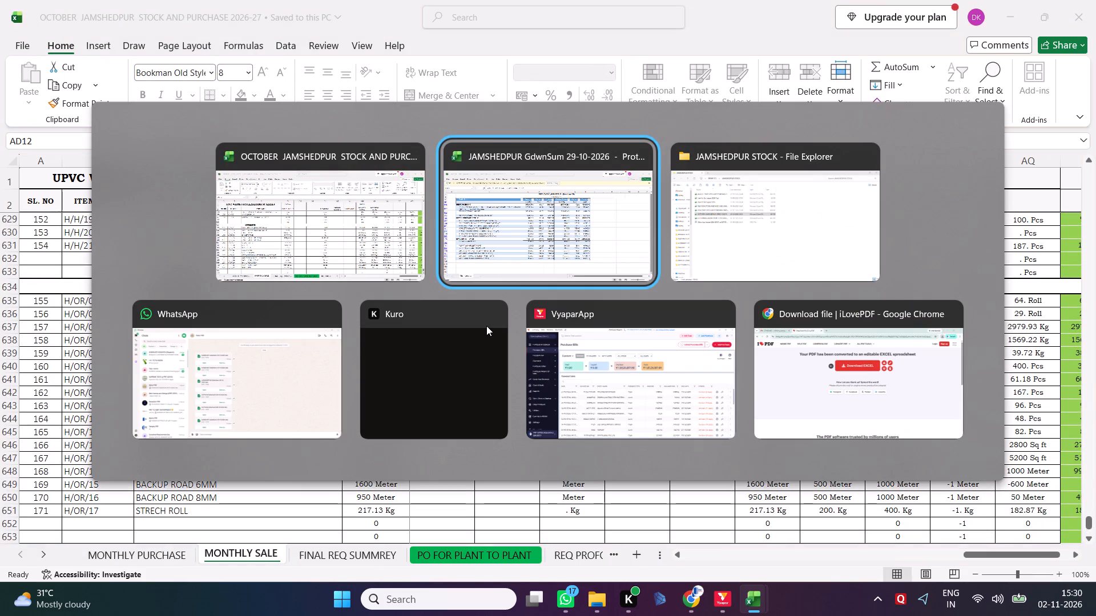
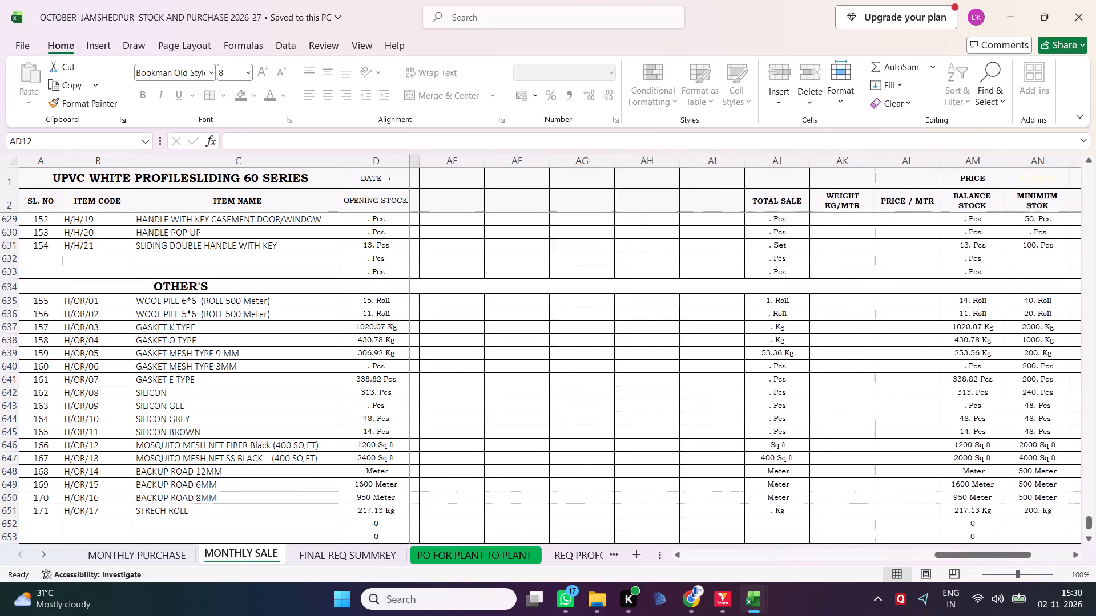
Check the October 2026 calendar and enter the date 27-10 in header cell AE1 of the MONTHLY SALE sheet, beside 26-10-26.
scroll(519, 357, up, 8)
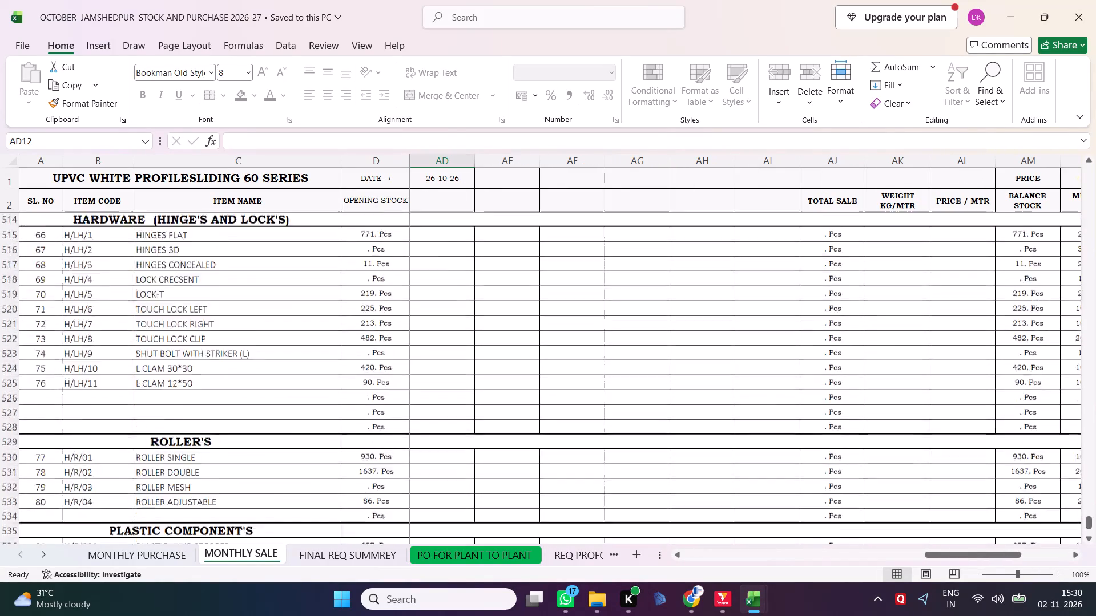
scroll(519, 357, up, 16)
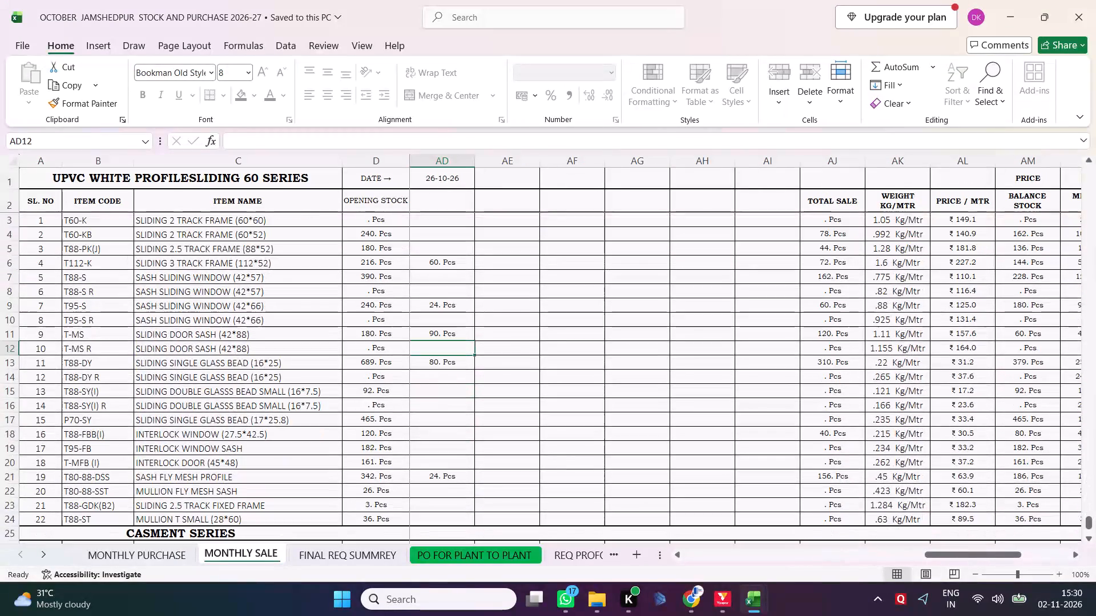
click(1057, 599)
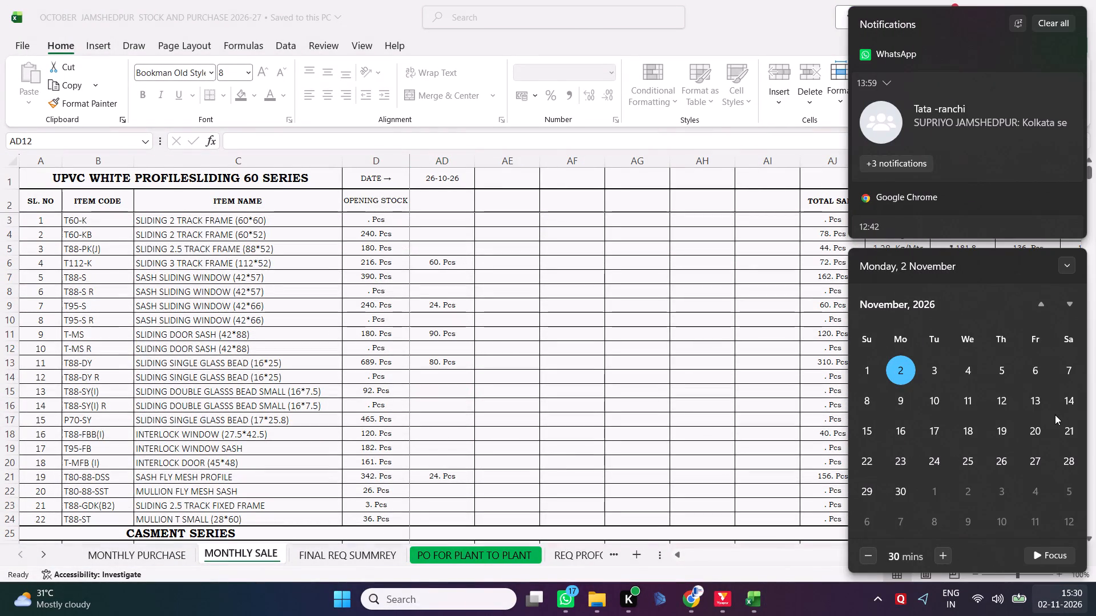
click(1035, 301)
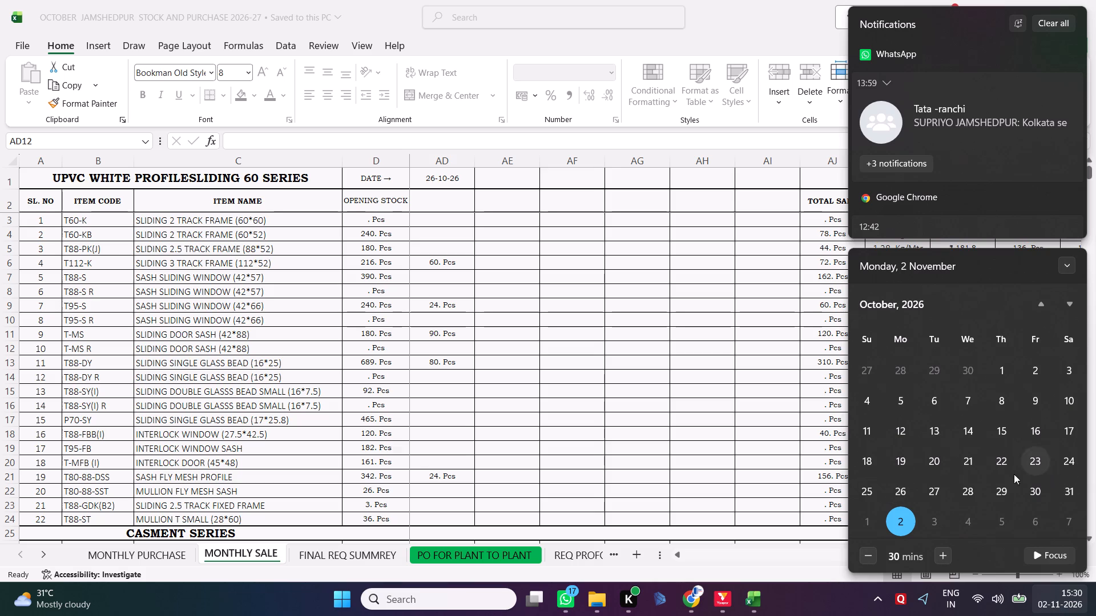
click(723, 333)
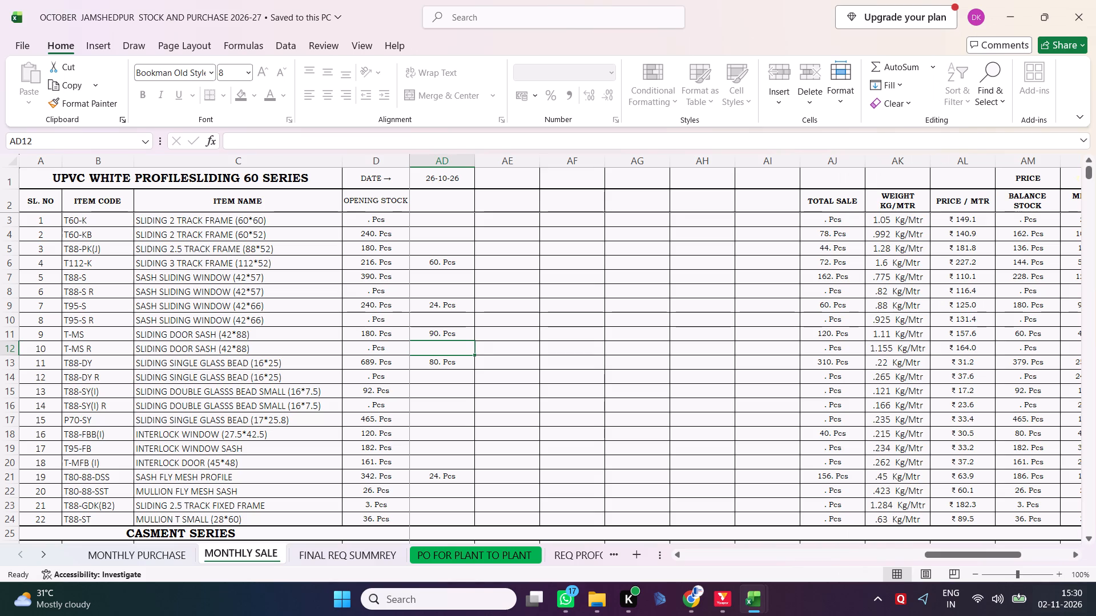
click(496, 177)
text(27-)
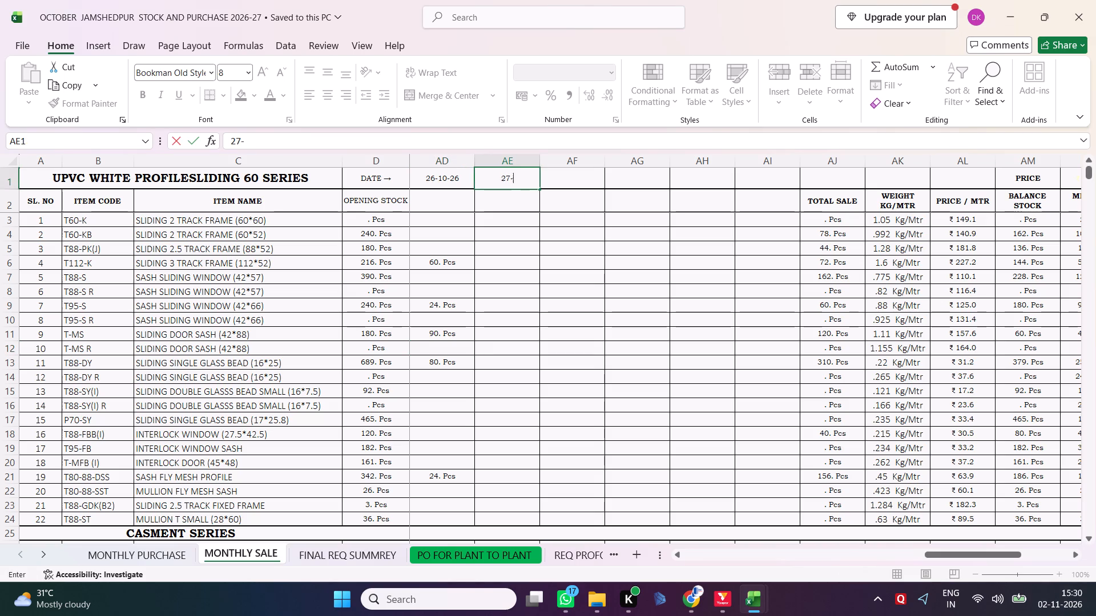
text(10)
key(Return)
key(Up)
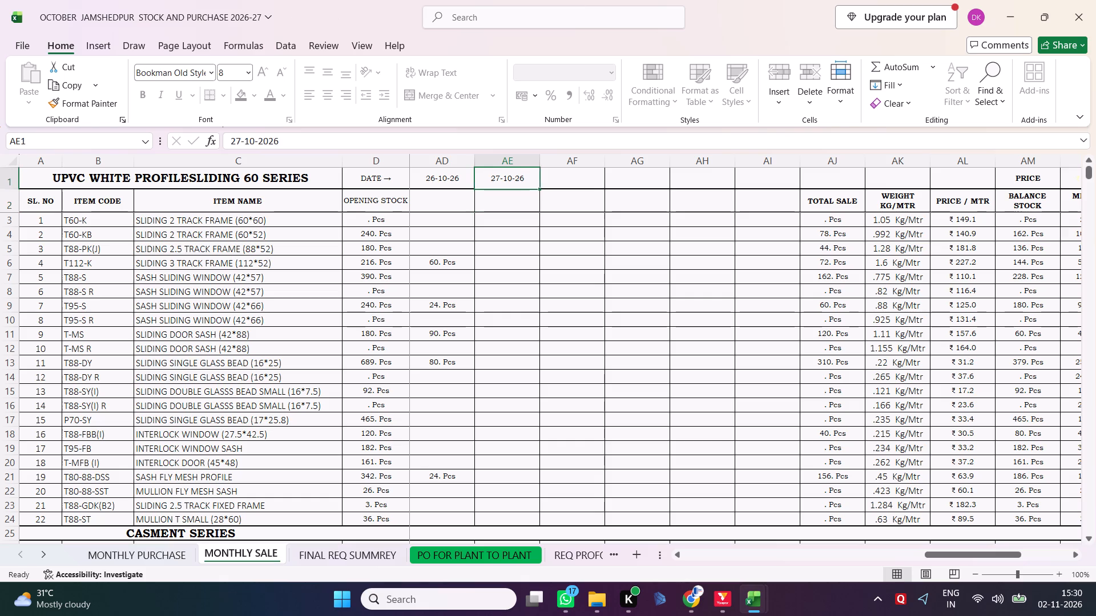
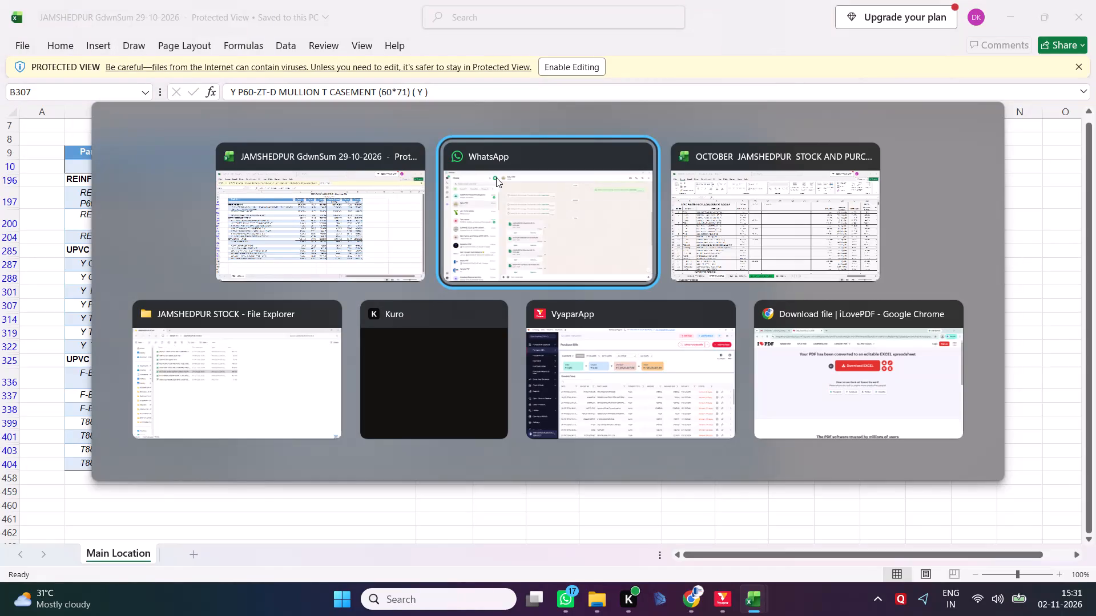
Switch to the OCTOBER JAMSHEDPUR STOCK AND PURCHASE 2026-27 workbook.
key(alt+shift+Tab)
click(1095, 0)
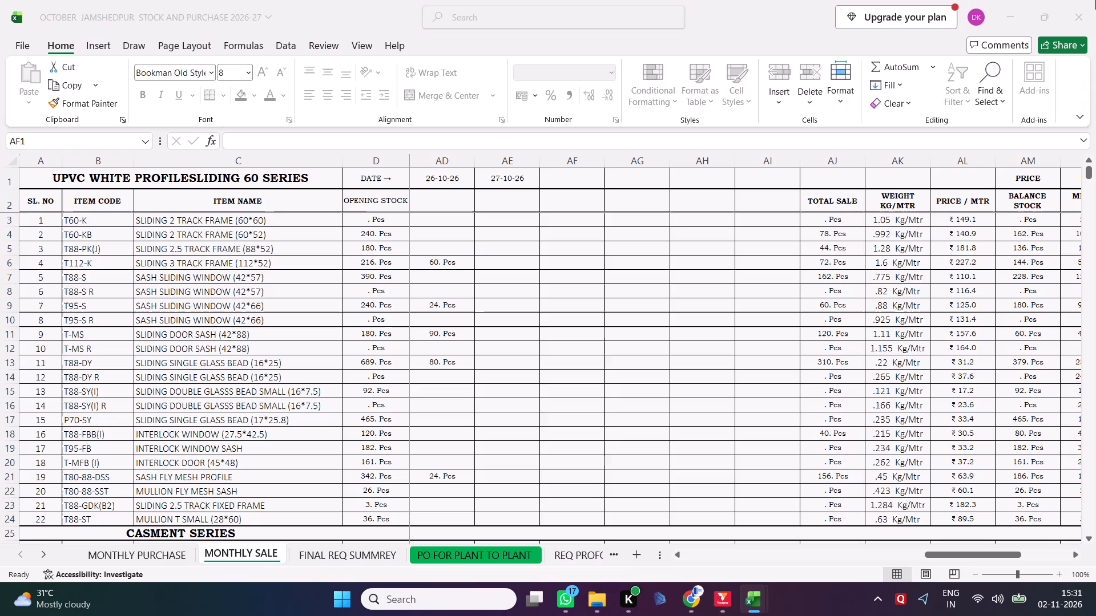
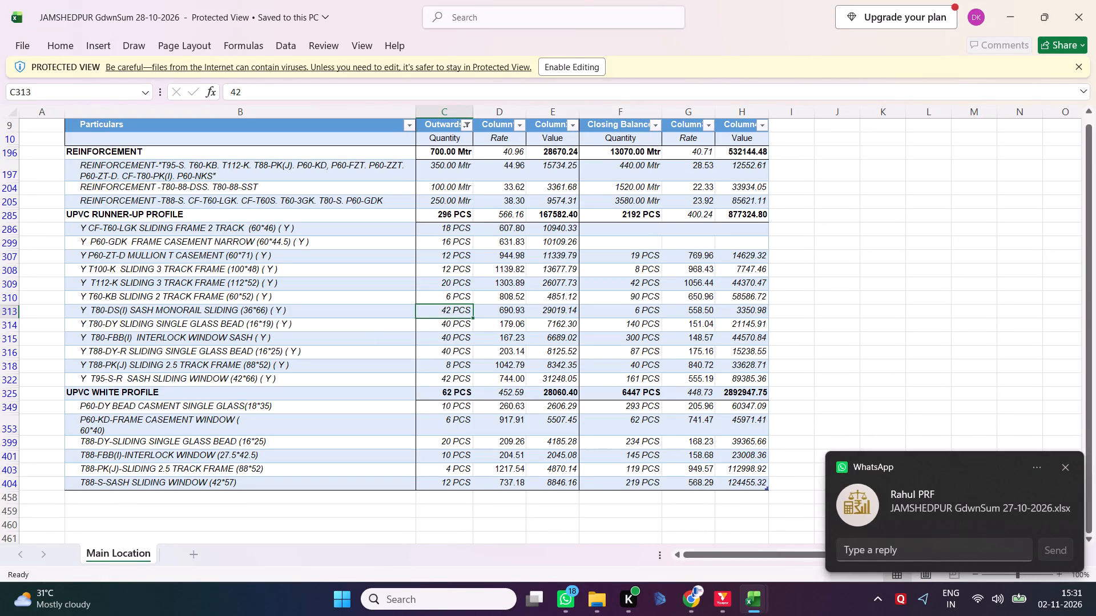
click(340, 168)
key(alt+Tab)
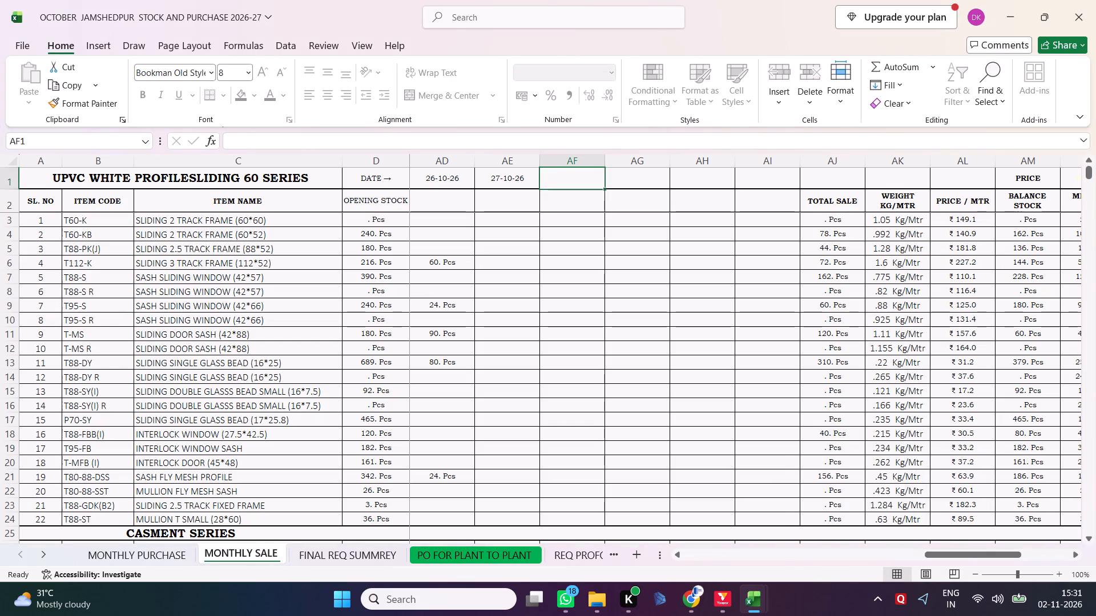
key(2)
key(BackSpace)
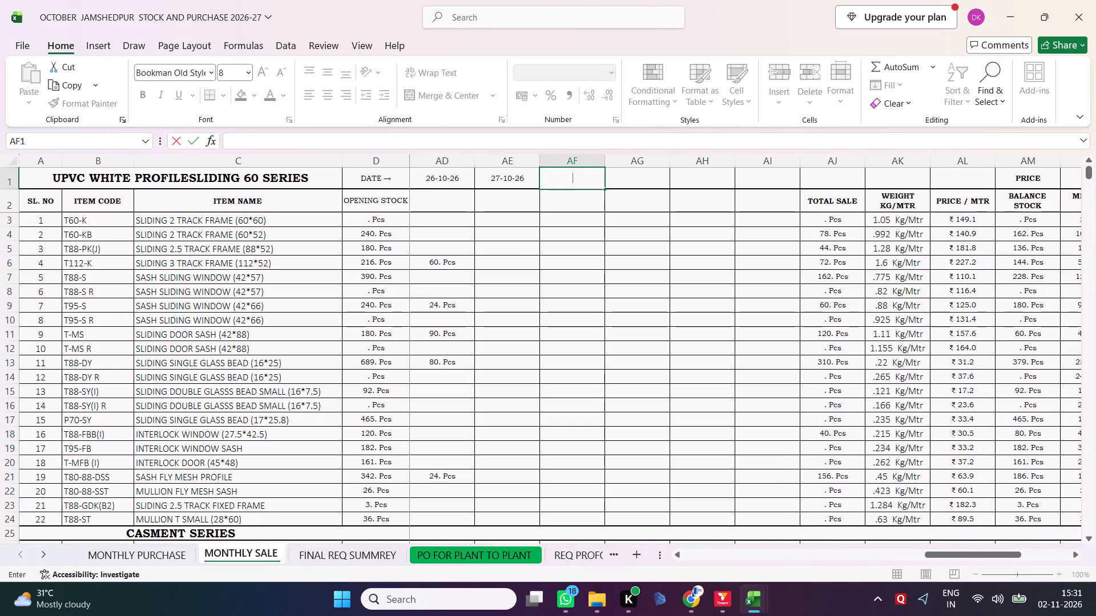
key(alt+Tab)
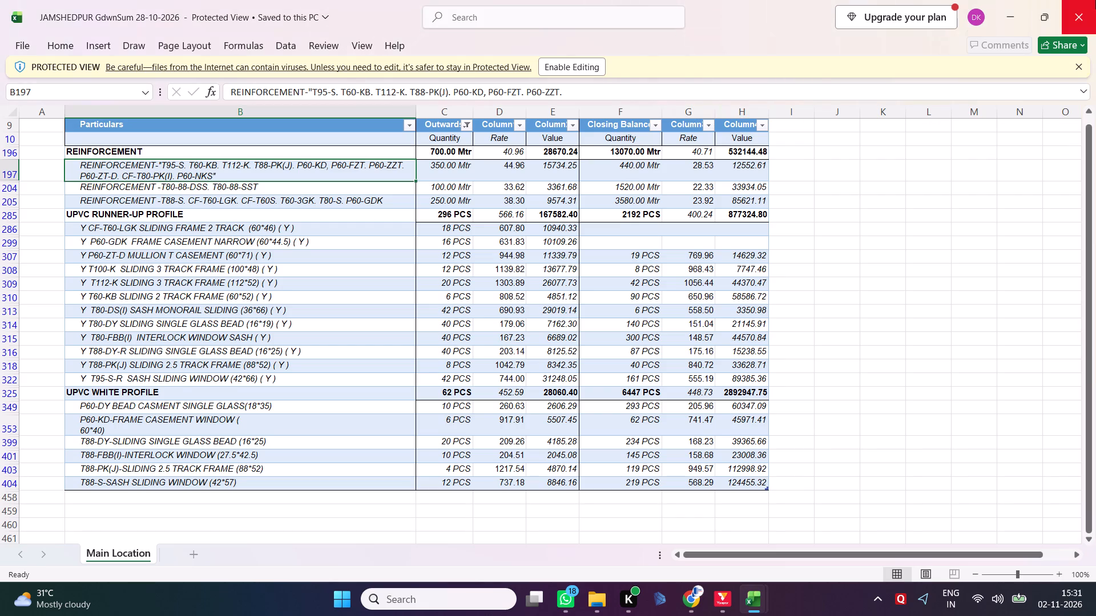
Close the JAMSHEDPUR GdwnSum 28-10-2026 workbook and return to the October Jamshedpur stock and purchase workbook.
scroll(692, 280, up, 1)
click(1095, 0)
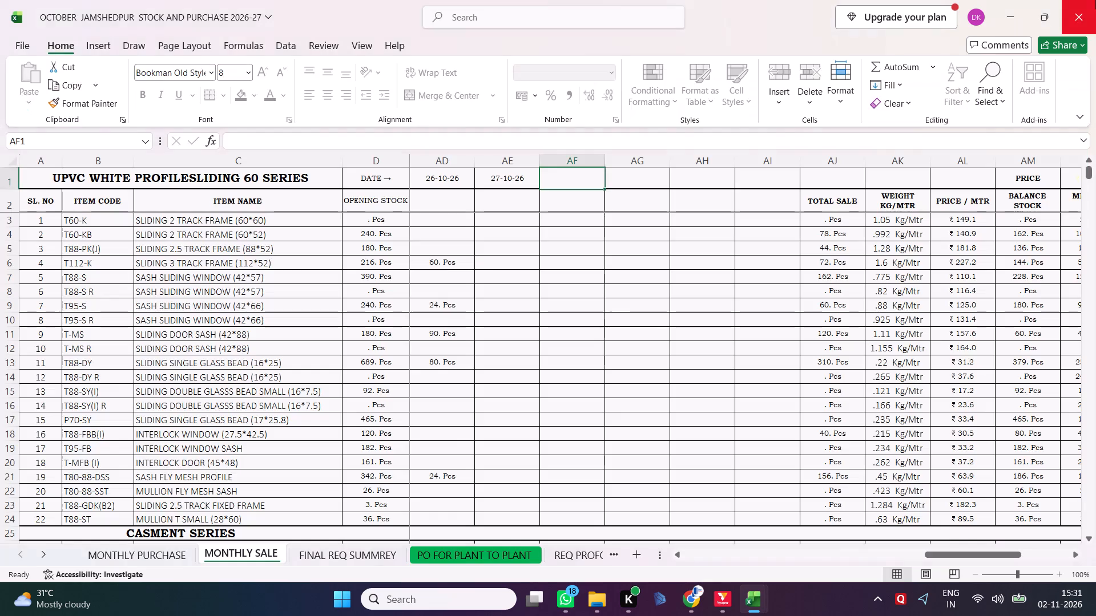
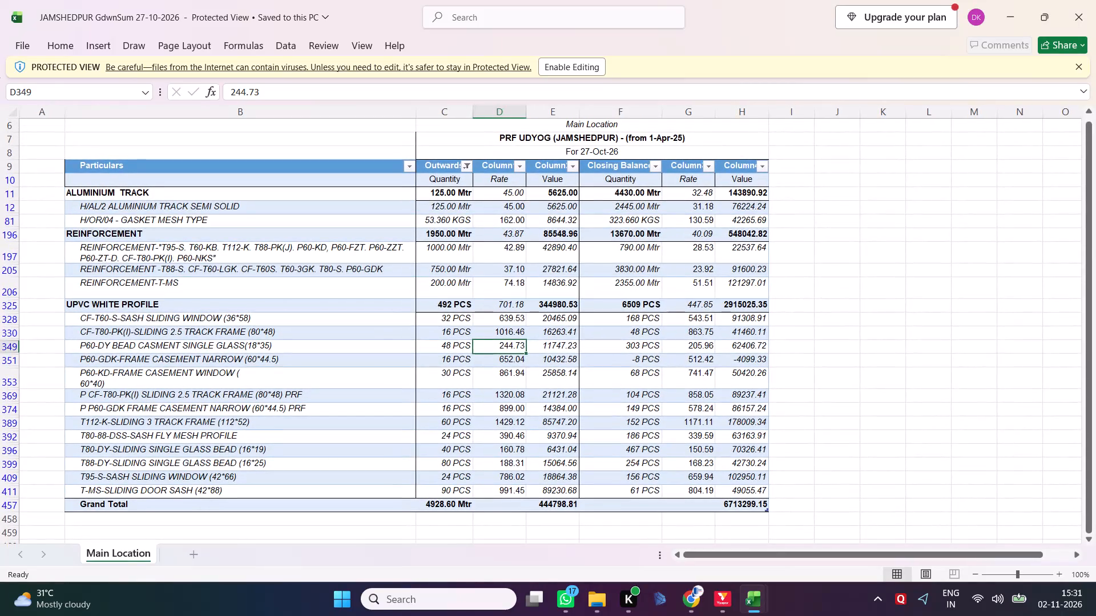
Enter 125 in the 27-10-26 sale column for Aluminium Track Semi Solid (H/AL/2), from the 27-10-2026 godown summary.
click(285, 216)
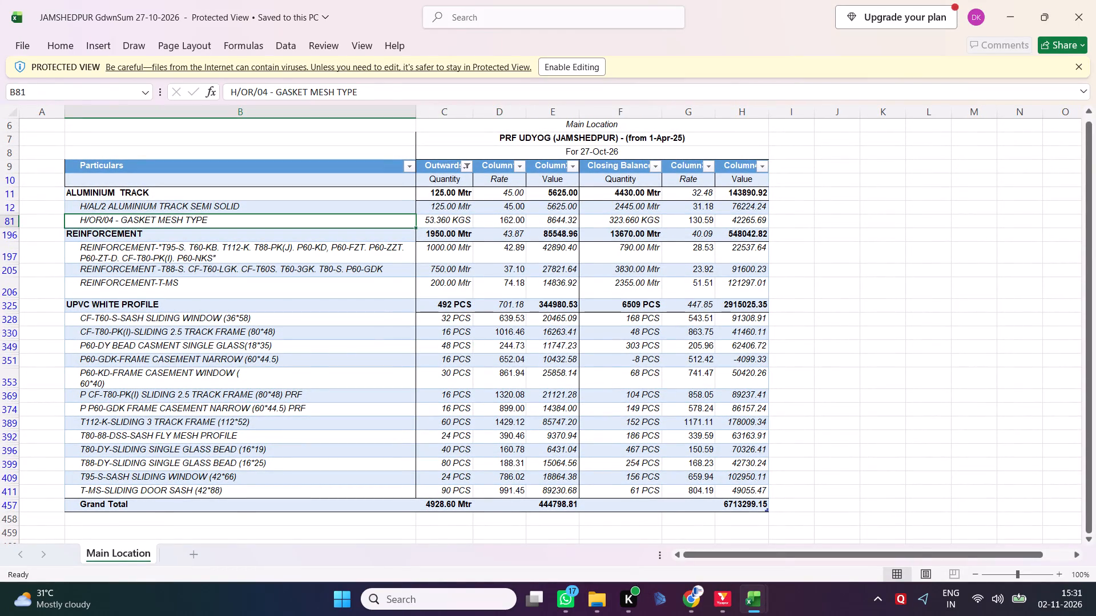
key(Up)
key(alt+Tab)
scroll(481, 309, down, 8)
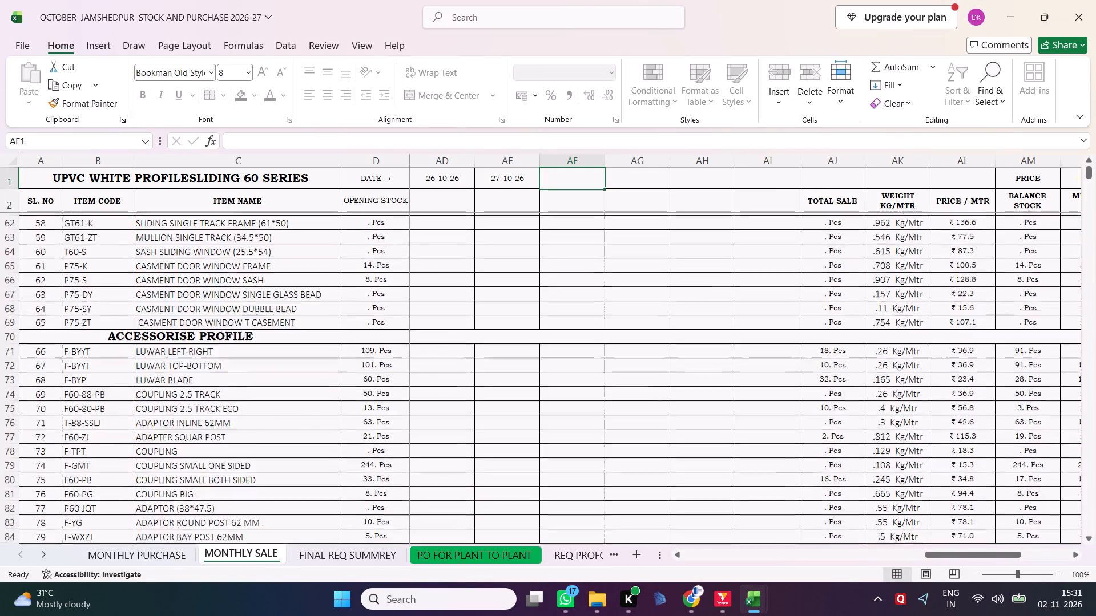
scroll(481, 309, down, 11)
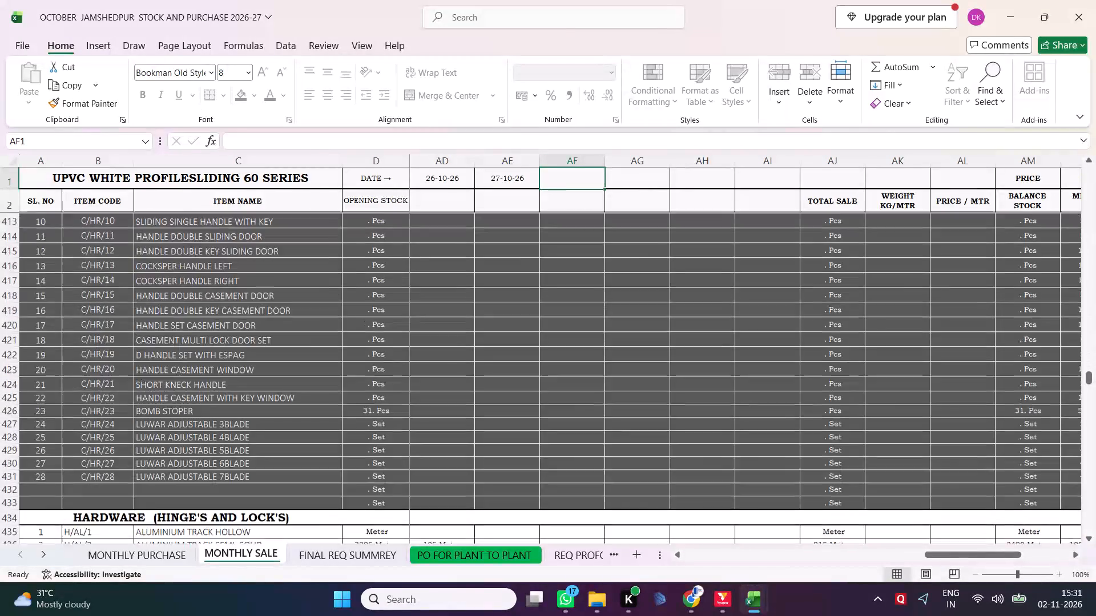
scroll(481, 309, down, 1)
click(488, 285)
key(alt+Tab)
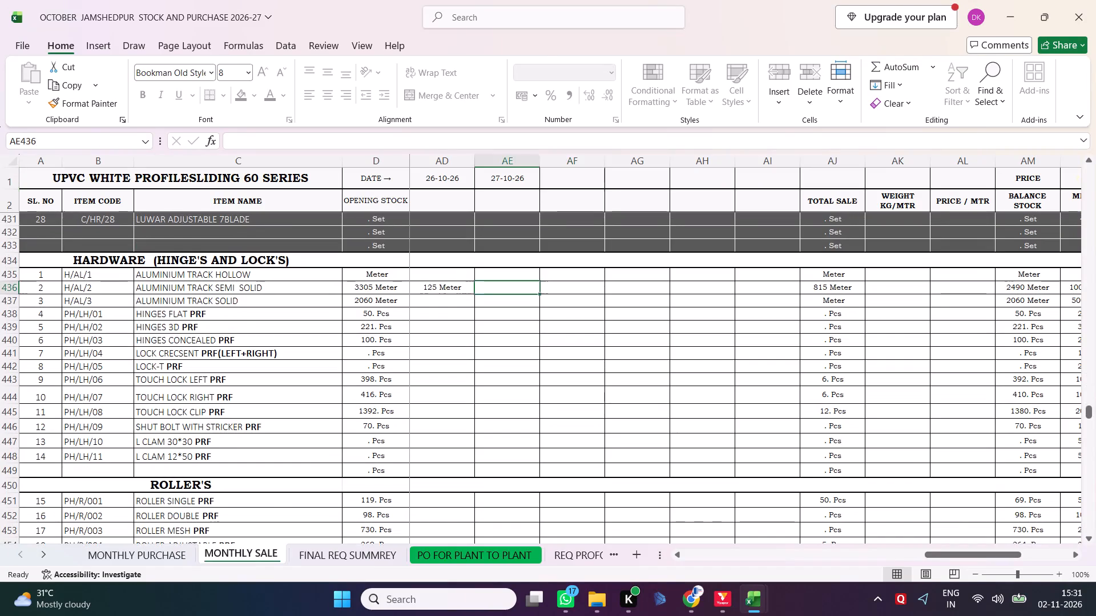
key(alt+Tab)
text(125)
key(Return)
Enter the summary's mesh gasket quantity, 53.360, in the 27-10-26 sale column on the Gasket K Type row (H/OR/03).
key(alt+Tab)
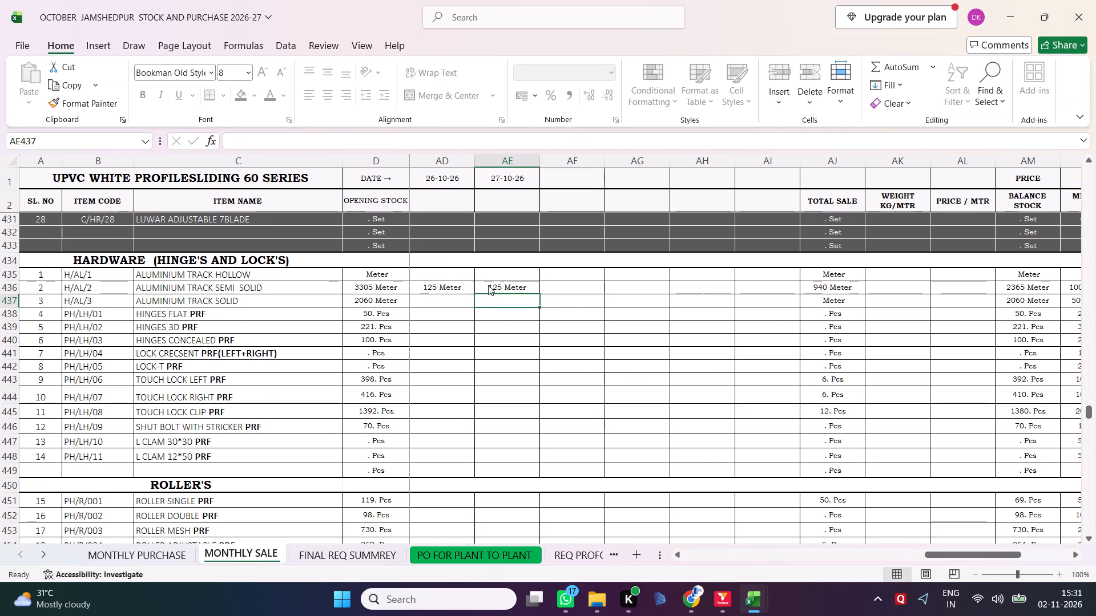
key(Down)
key(alt+Tab)
scroll(488, 285, down, 6)
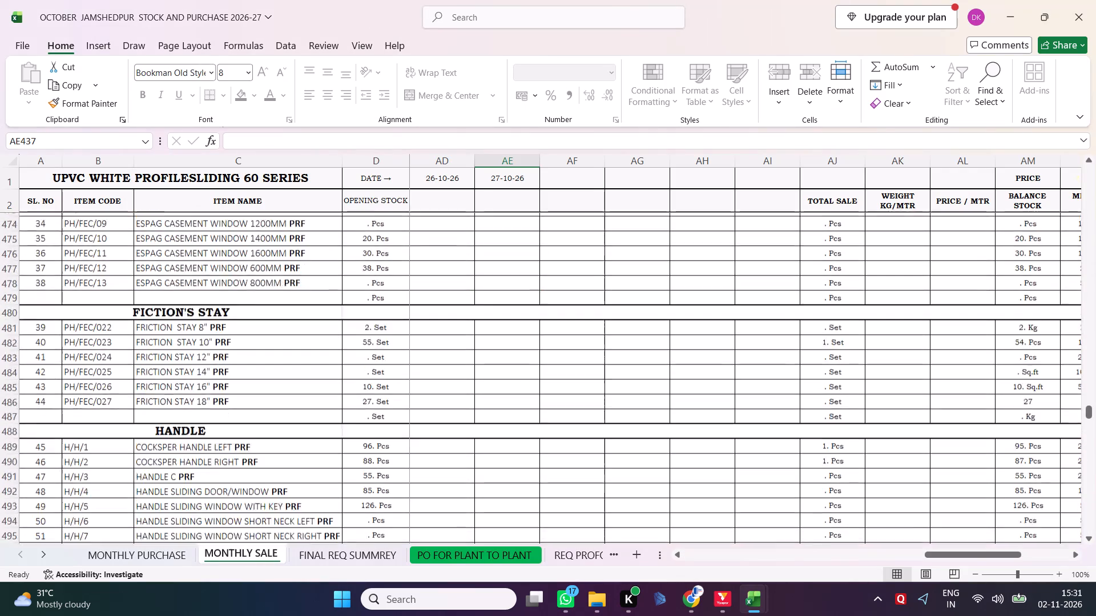
scroll(488, 285, down, 5)
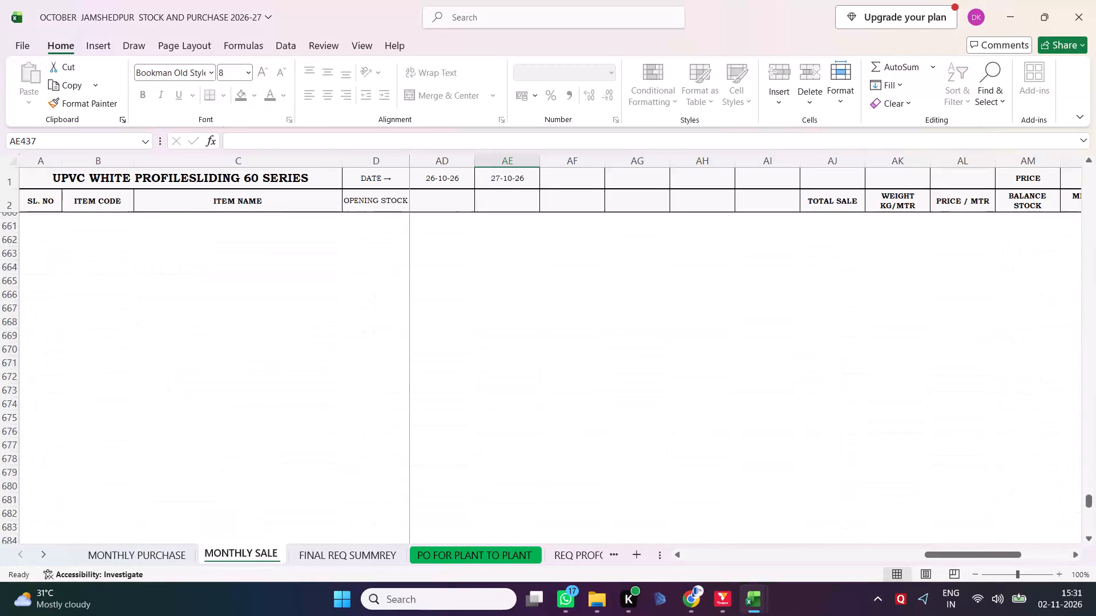
scroll(488, 285, down, 1)
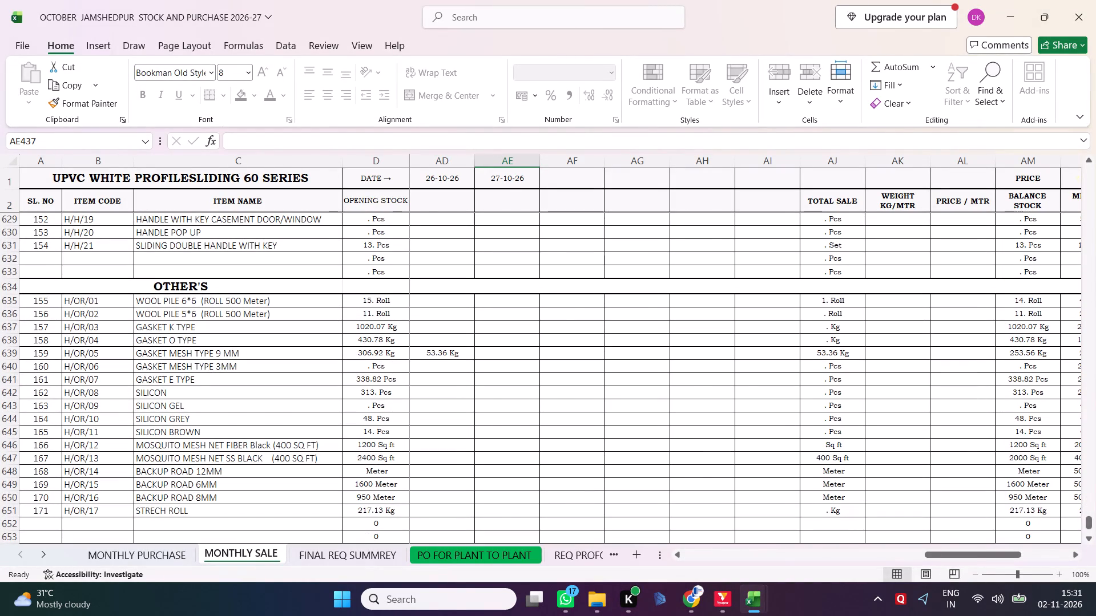
click(501, 323)
key(alt+Tab)
key(alt+Tab)
text(53.360)
key(Return)
Enter 1000 in the 27-10-26 sale column for reinforcement R T95-S, from the godown summary.
key(alt+Tab)
key(Down)
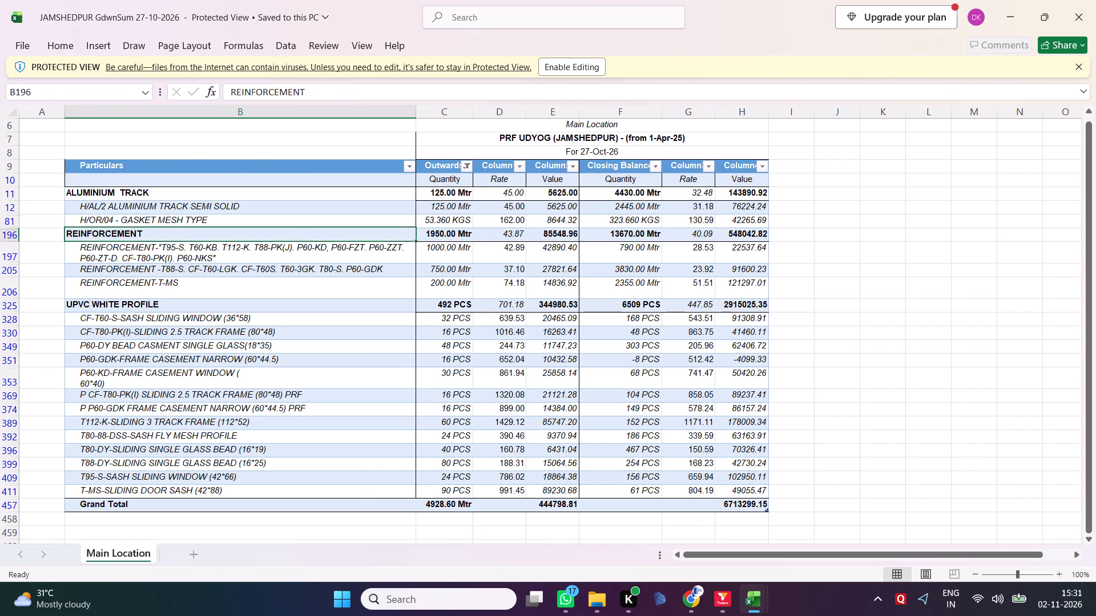
key(Down)
key(alt+Tab)
scroll(501, 323, up, 9)
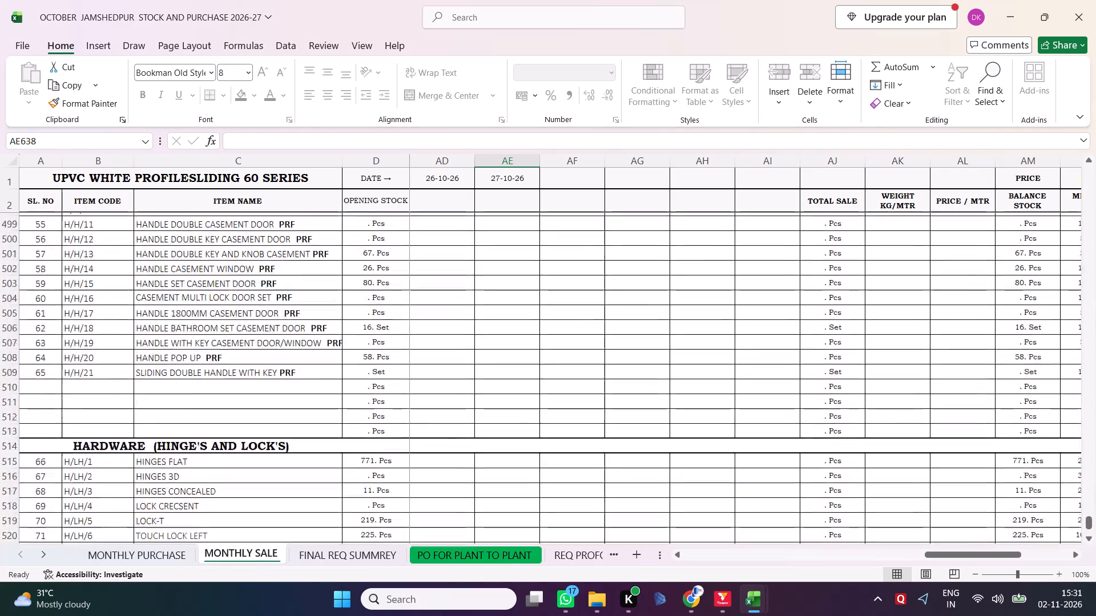
scroll(501, 323, up, 5)
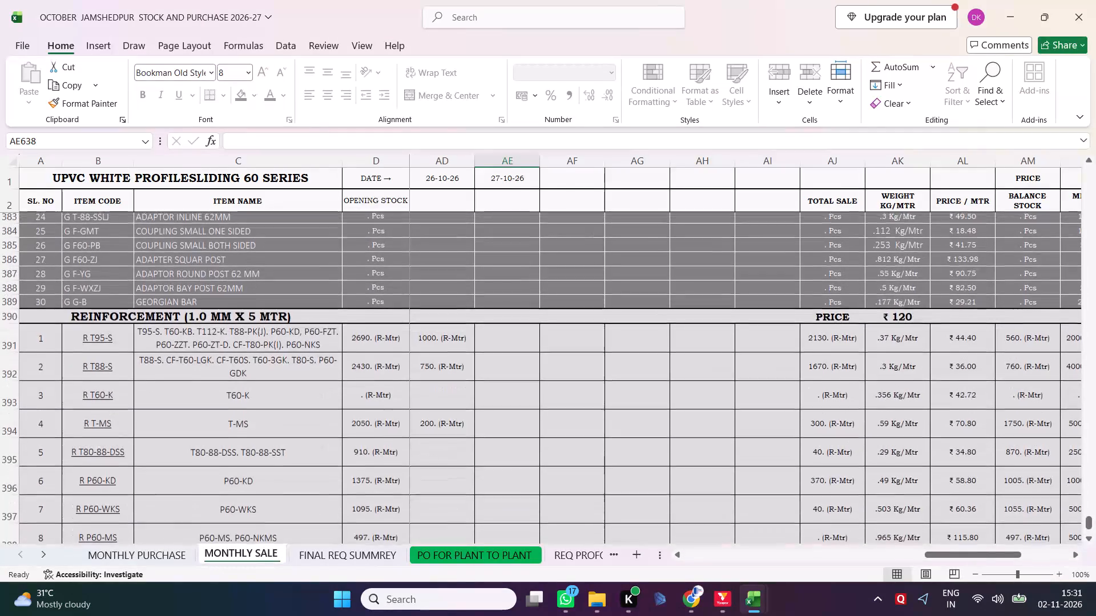
click(499, 331)
key(alt+Tab)
key(alt+Tab)
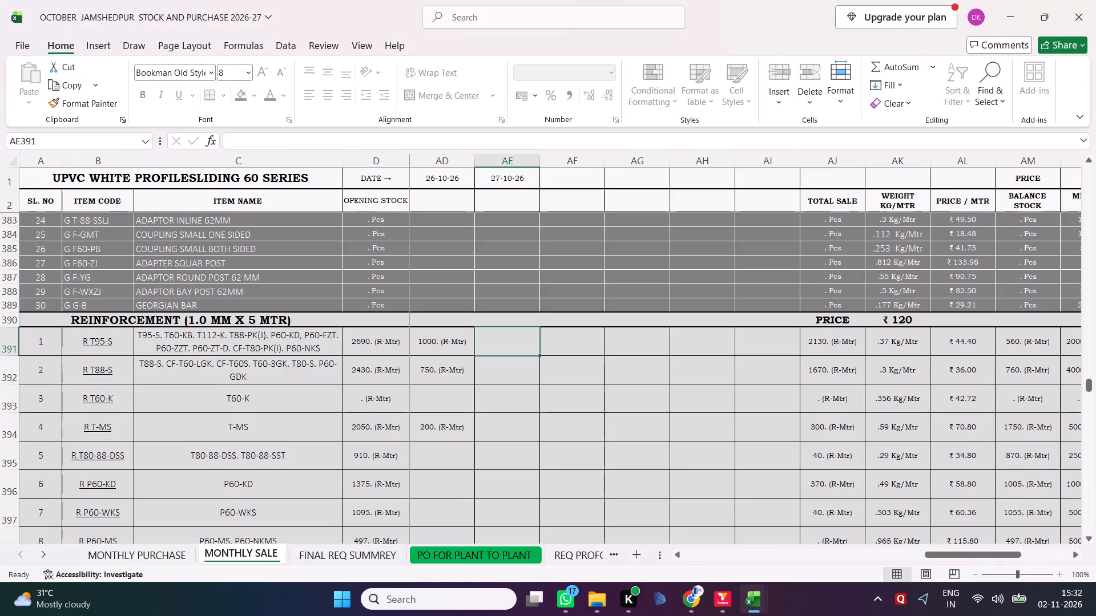
key(alt+Tab)
key(alt+Tab)
key(Down)
key(Up)
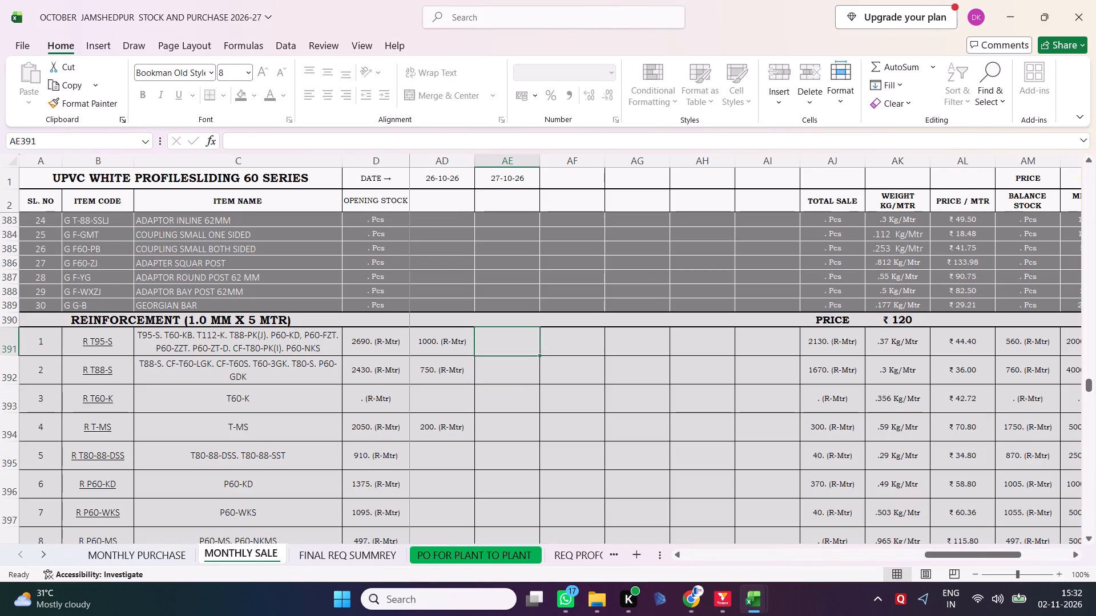
key(Tab)
key(alt+Tab)
key(alt+Tab)
text(1000)
key(Return)
Enter 750 in the 27-10-26 sale column for reinforcement R T88-S, from the godown summary.
key(alt+Tab)
key(Down)
key(alt+Tab)
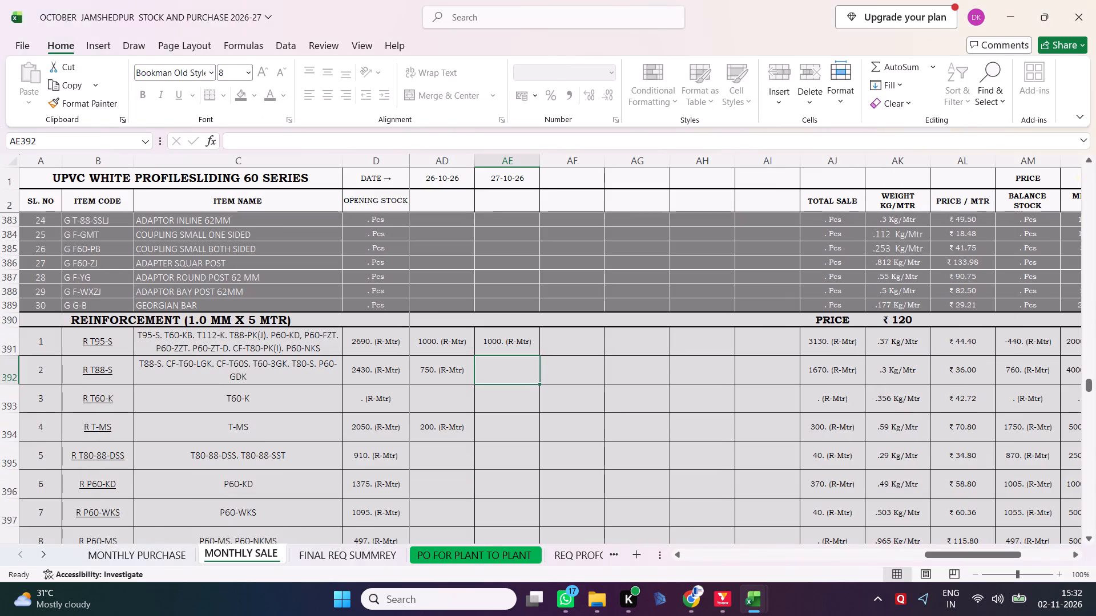
key(alt+Tab)
key(alt+Tab)
key(alt+Tab)
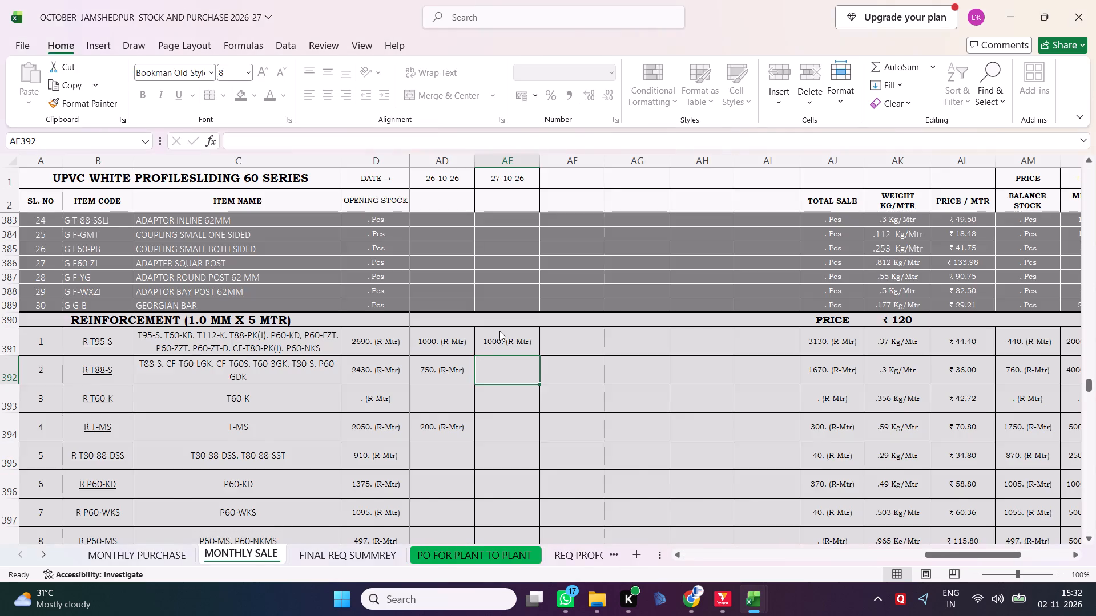
key(alt+Tab)
text(750)
key(Return)
Enter 200 in the 27-10-26 sale column for reinforcement R T-MS, from the godown summary.
key(alt+Tab)
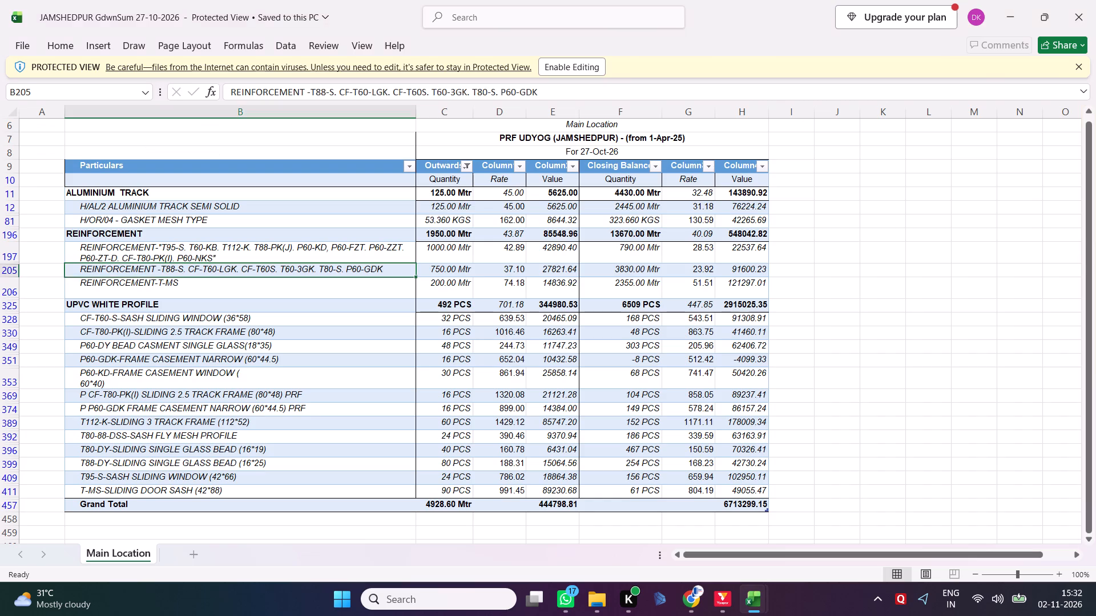
key(Down)
key(alt+Tab)
key(Down)
key(alt+Tab)
key(alt+Tab)
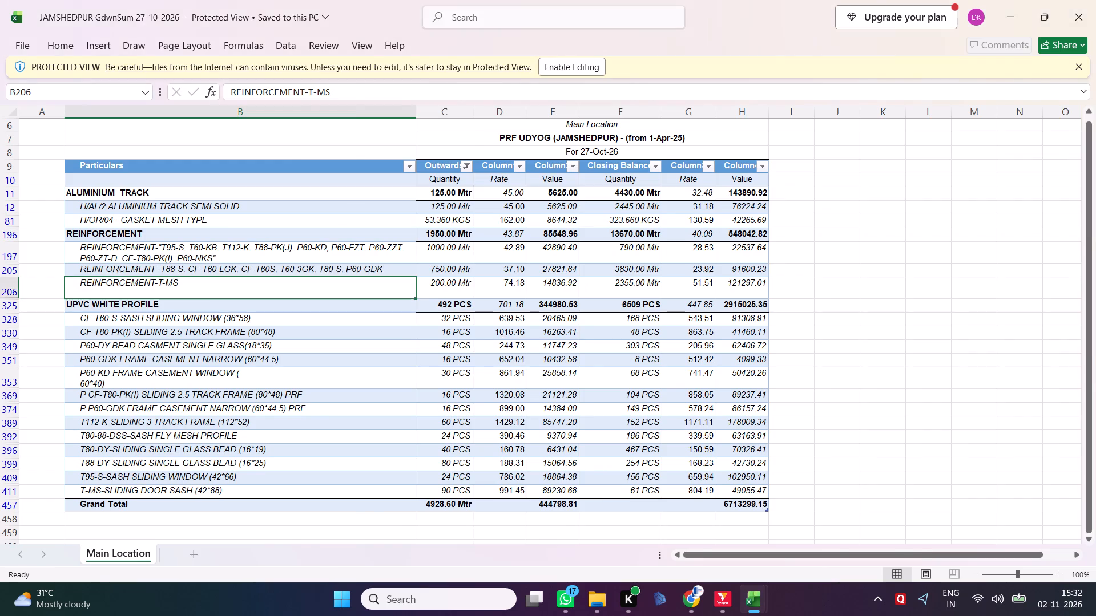
text(200)
key(Return)
Enter the summary's CF-T60-S quantity, 32, in the 27-10-26 sale column on the CF-T60-LGK row of the project series.
key(alt+Tab)
key(Down)
key(Down)
key(alt+Tab)
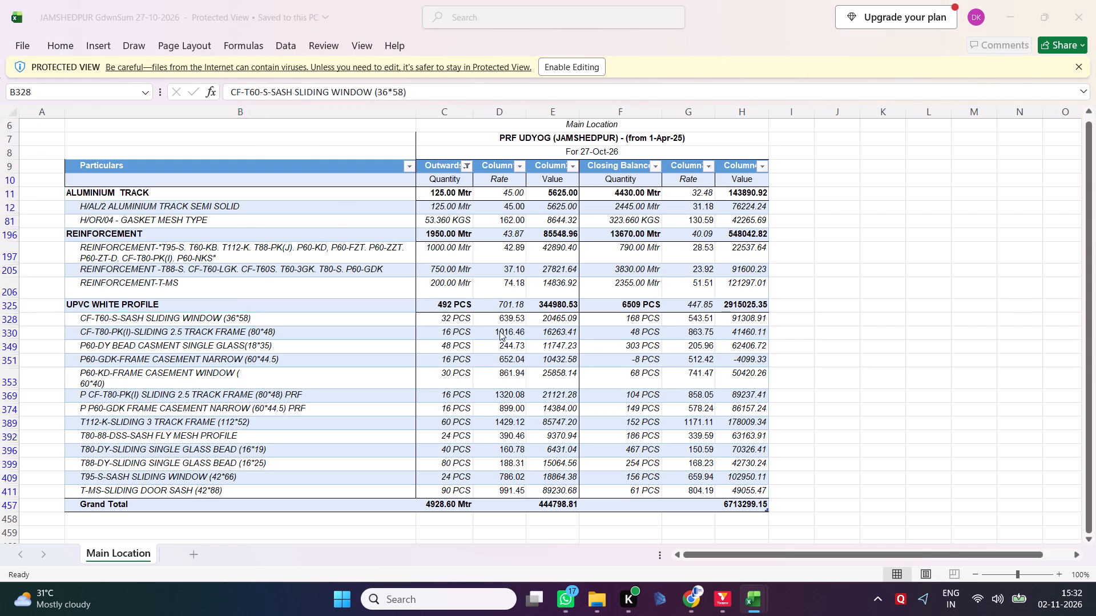
scroll(499, 331, up, 15)
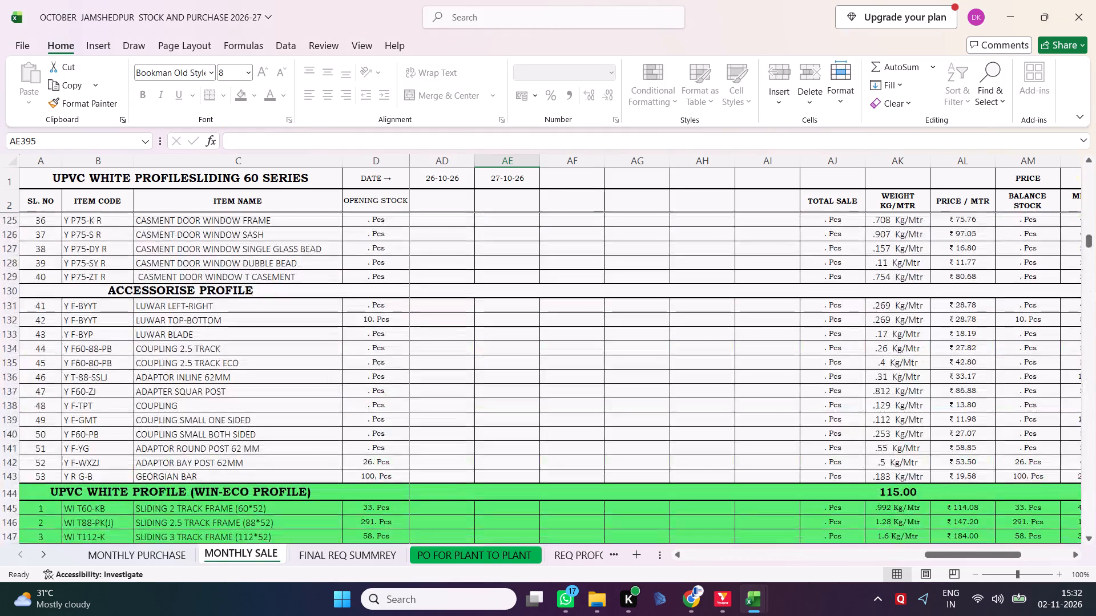
scroll(499, 331, up, 8)
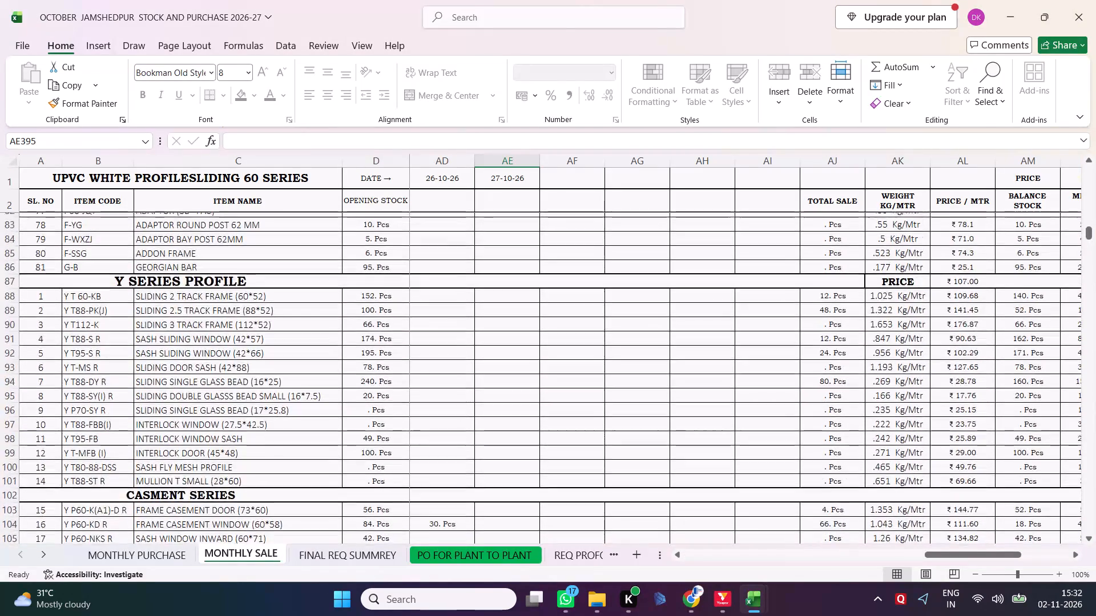
scroll(499, 331, up, 6)
click(504, 268)
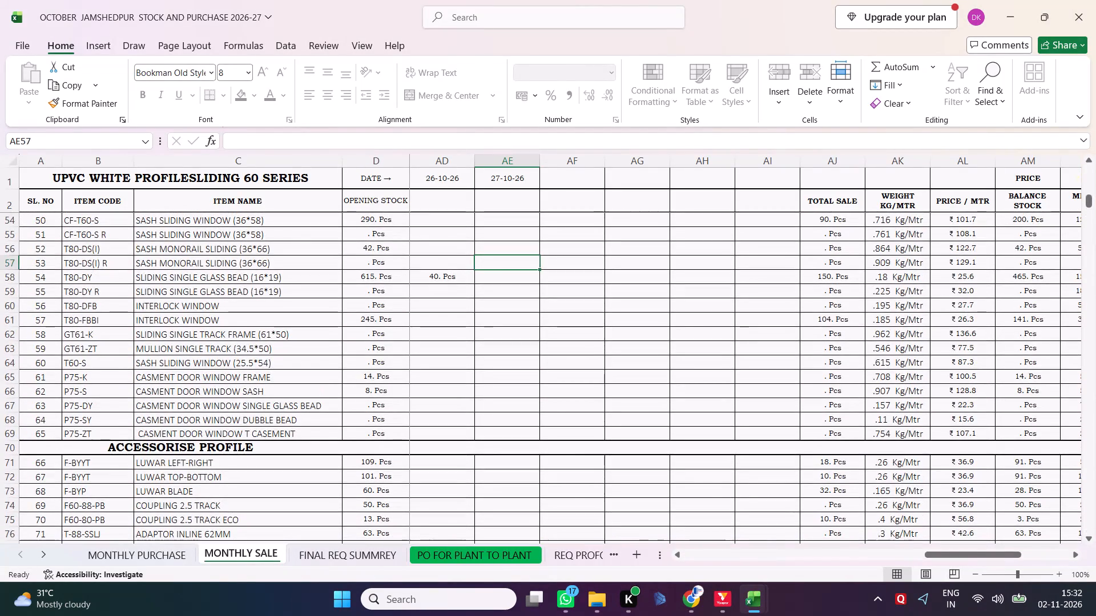
key(alt+Tab)
key(alt+Tab)
key(Up)
key(Up)
key(Up)
key(Up)
key(Up)
key(Up)
key(Up)
key(Up)
key(Down)
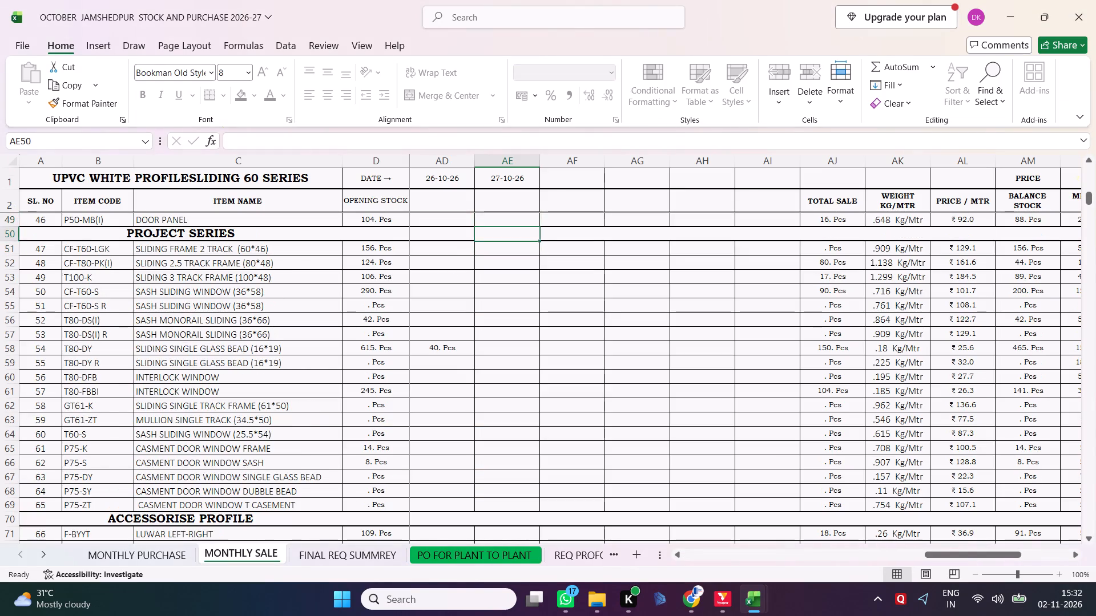
key(Down)
text(32)
key(Return)
Enter 16 in the 27-10-26 sale column for CF-T80-PK(I) Sliding 2.5 Track Frame (80*48).
key(alt+Tab)
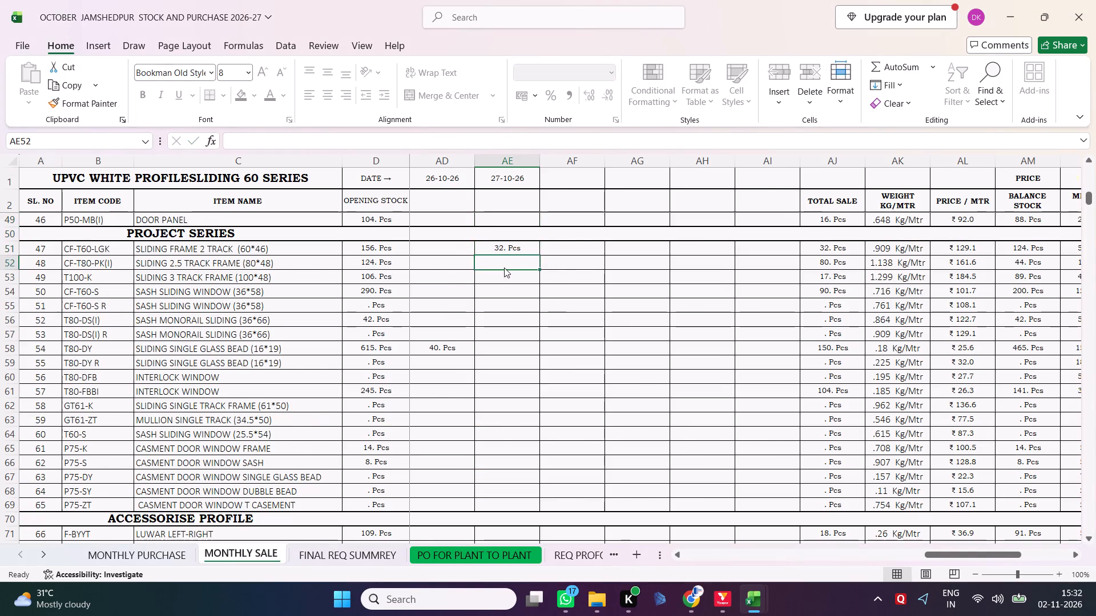
key(Down)
key(alt+Tab)
key(alt+Tab)
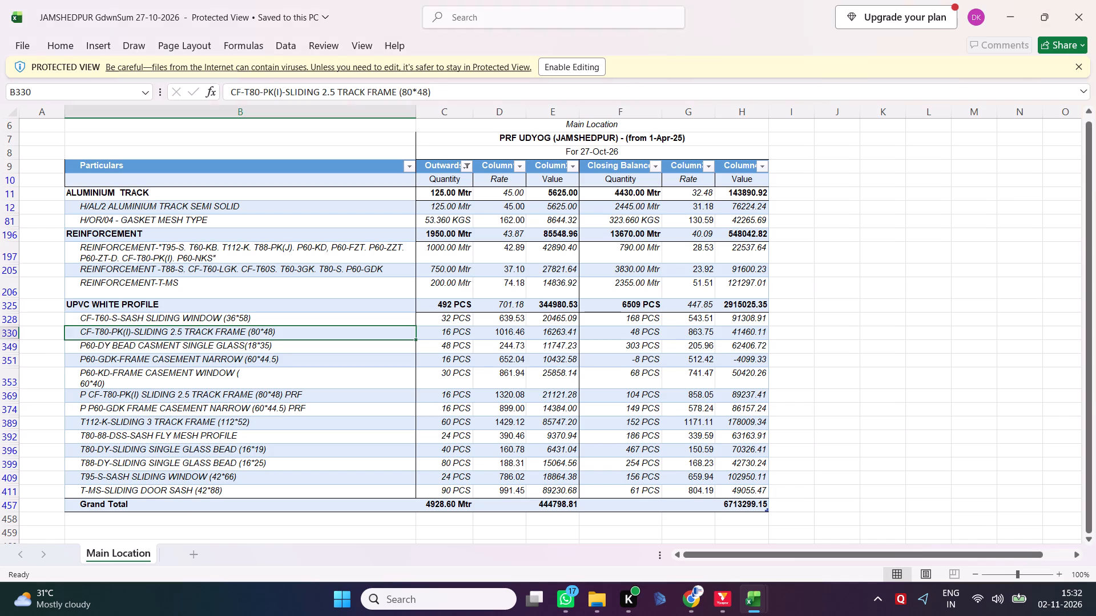
key(alt+Tab)
text(16)
key(Return)
Enter 48 in the 27-10-26 sale column for P60-DY Bead Casement Single Glass (18*35).
key(alt+Tab)
key(Down)
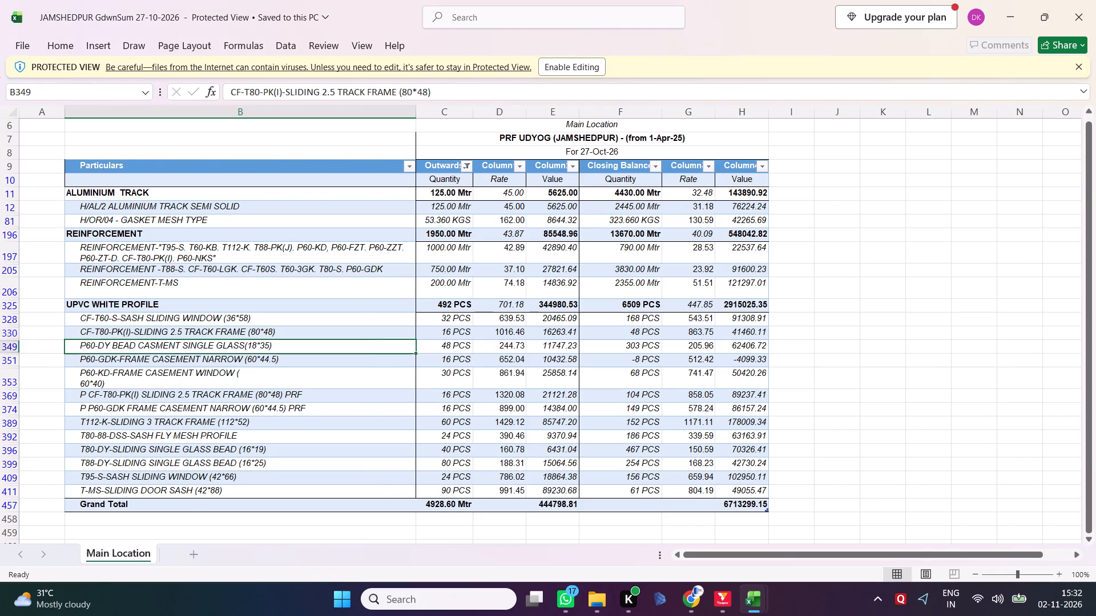
key(alt+Tab)
key(Up)
key(Up)
key(Up)
key(Up)
key(Up)
key(Up)
key(Up)
key(Up)
key(Up)
key(Up)
key(Up)
key(Up)
key(Up)
key(Up)
key(Up)
key(Up)
key(Up)
key(Up)
key(Up)
key(Up)
key(Down)
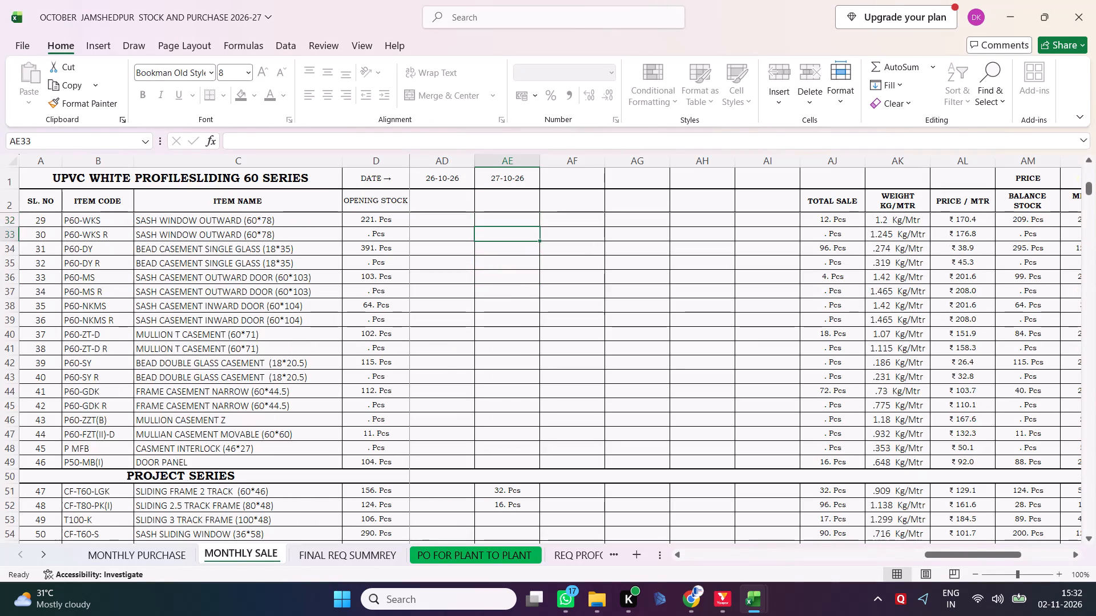
key(Down)
key(alt+Tab)
key(alt+Tab)
text(48)
key(Return)
Enter 16 in the 27-10-26 sale column for P60-GDK Frame Casement Narrow (60*44.5).
key(alt+Tab)
key(Down)
key(alt+Tab)
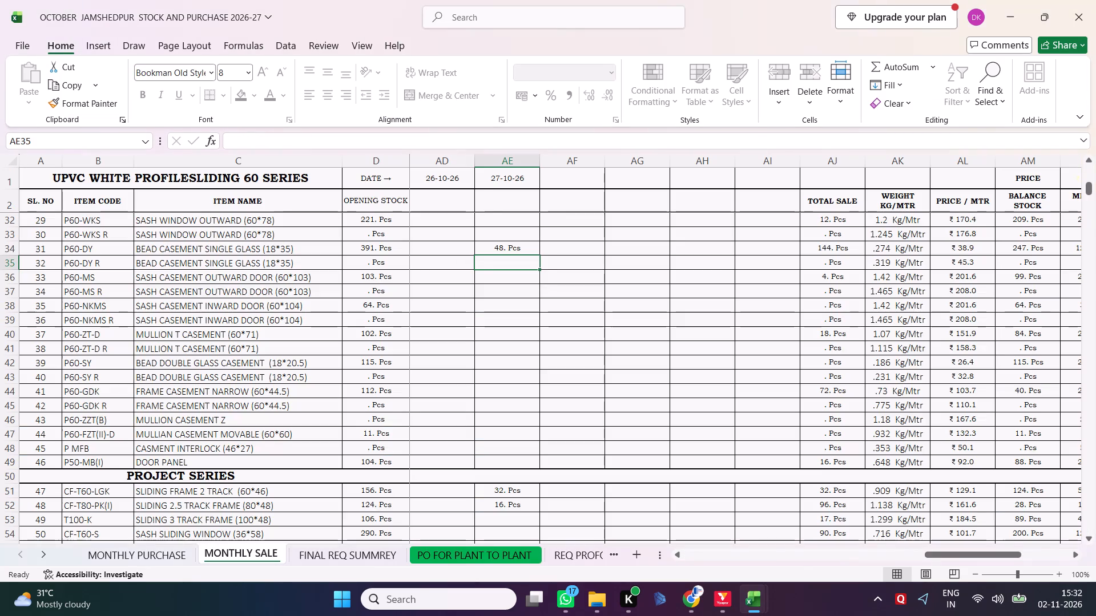
key(Down)
key(Down)
key(Down)
key(Down)
key(Down)
key(Down)
key(Down)
key(Down)
key(Down)
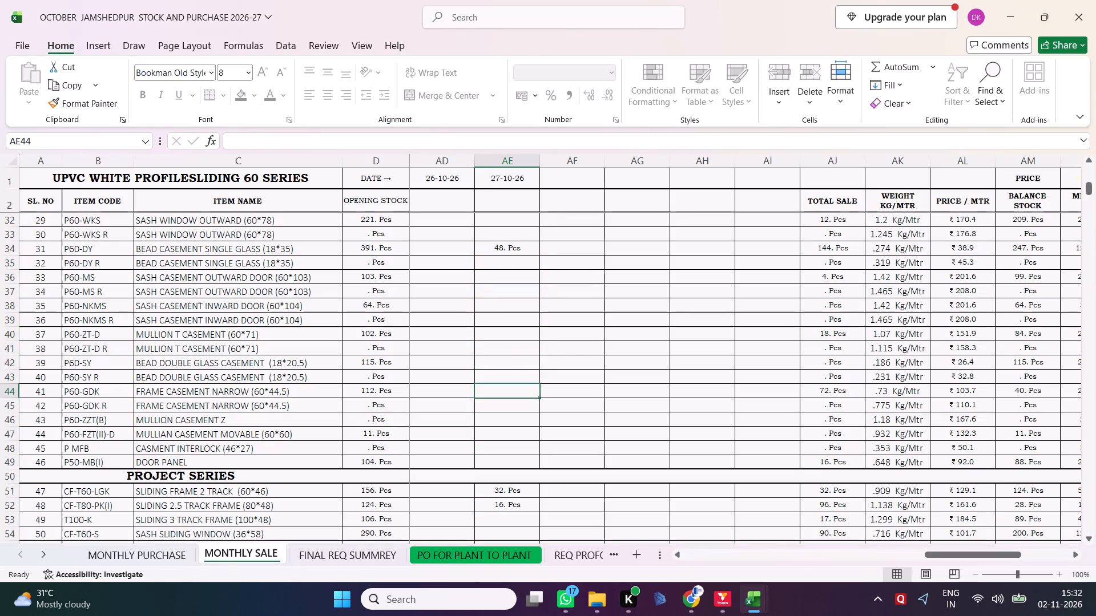
key(alt+Tab)
key(alt+Tab)
text(16)
key(Return)
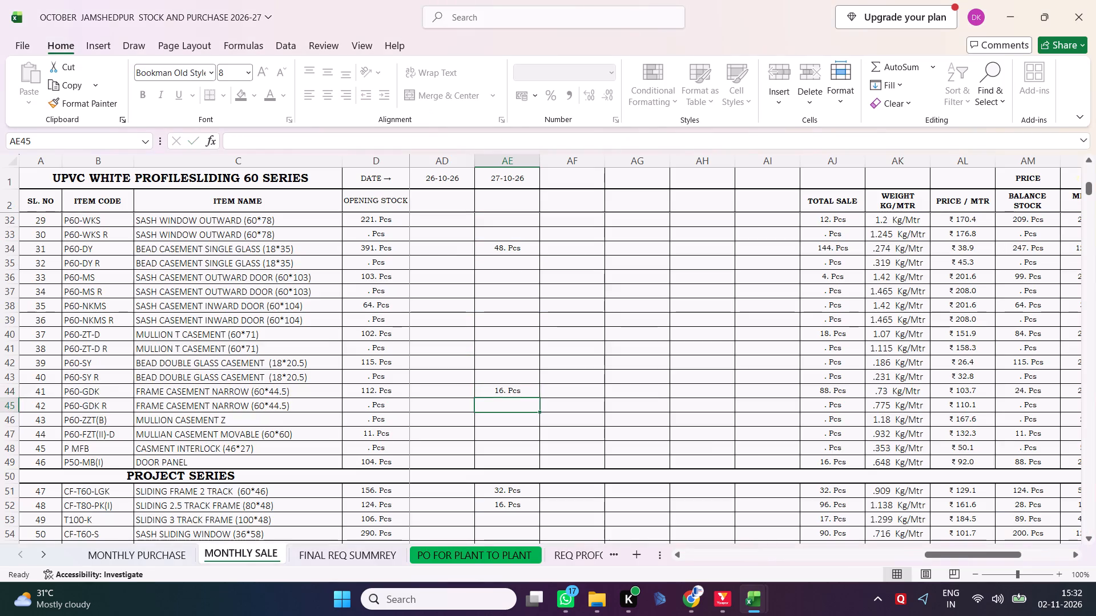
Enter 30 in the 27-10-26 sale column for P60-KD Frame Casement Window (60*58).
key(alt+Tab)
key(Down)
key(alt+Tab)
key(Up)
key(Up)
key(Up)
key(Up)
key(Up)
key(Up)
key(Up)
key(Up)
key(Up)
key(Up)
key(Up)
key(Up)
key(Up)
key(Up)
key(Up)
key(Up)
key(Up)
key(Up)
key(Up)
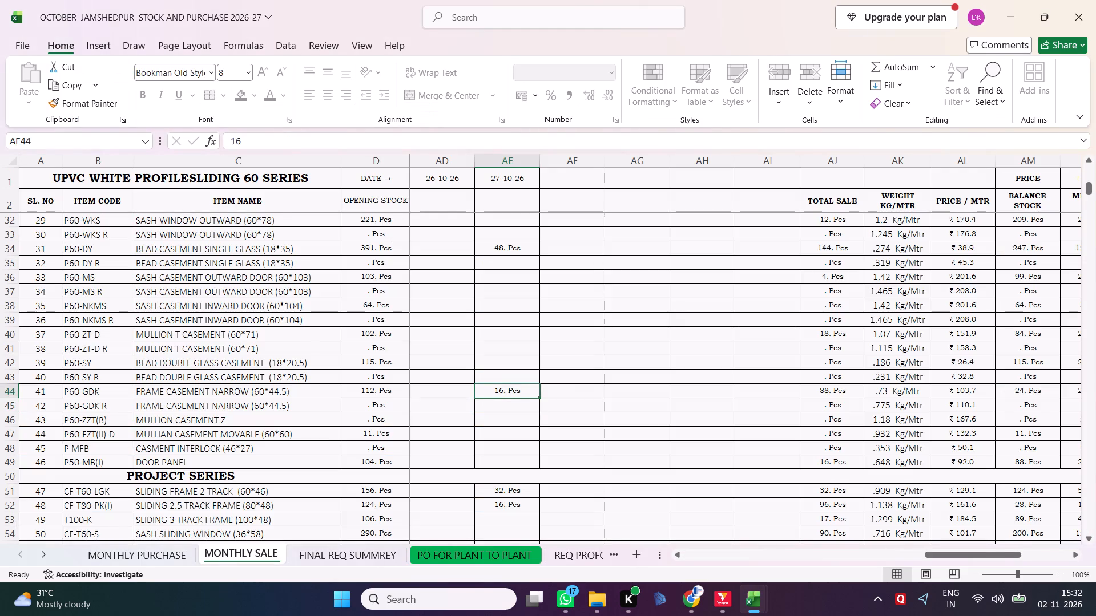
key(Down)
key(Down)
key(alt+Tab)
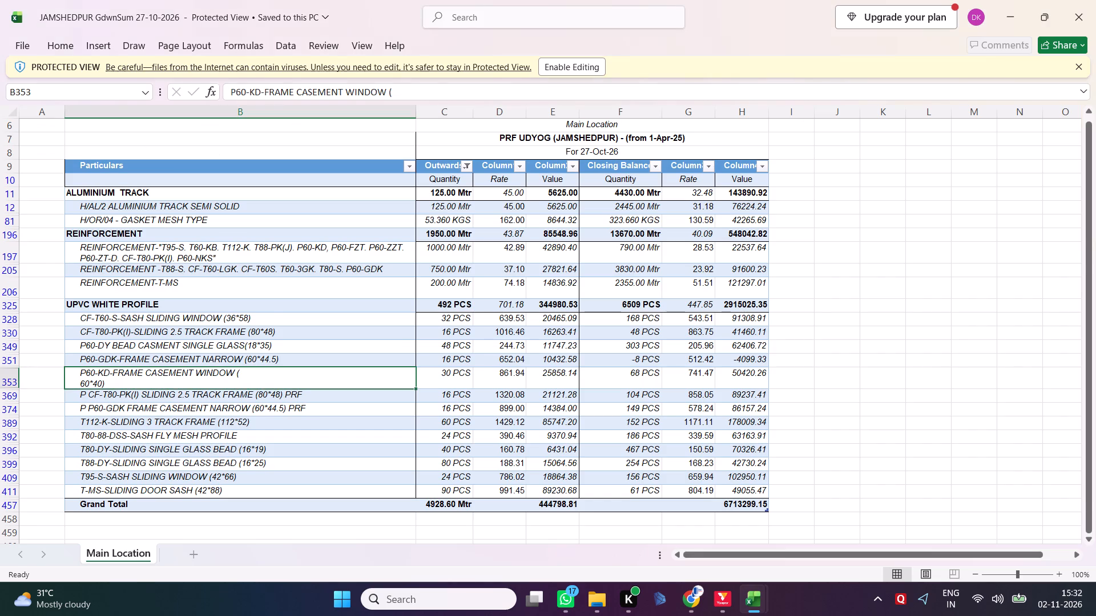
key(alt+Tab)
text(30)
key(Return)
Enter 16 in the 27-10-26 sale column for P CF-T80-PK(I) Sliding 2.5 Track Frame (80*48) in the blue project series.
key(alt+Tab)
key(Down)
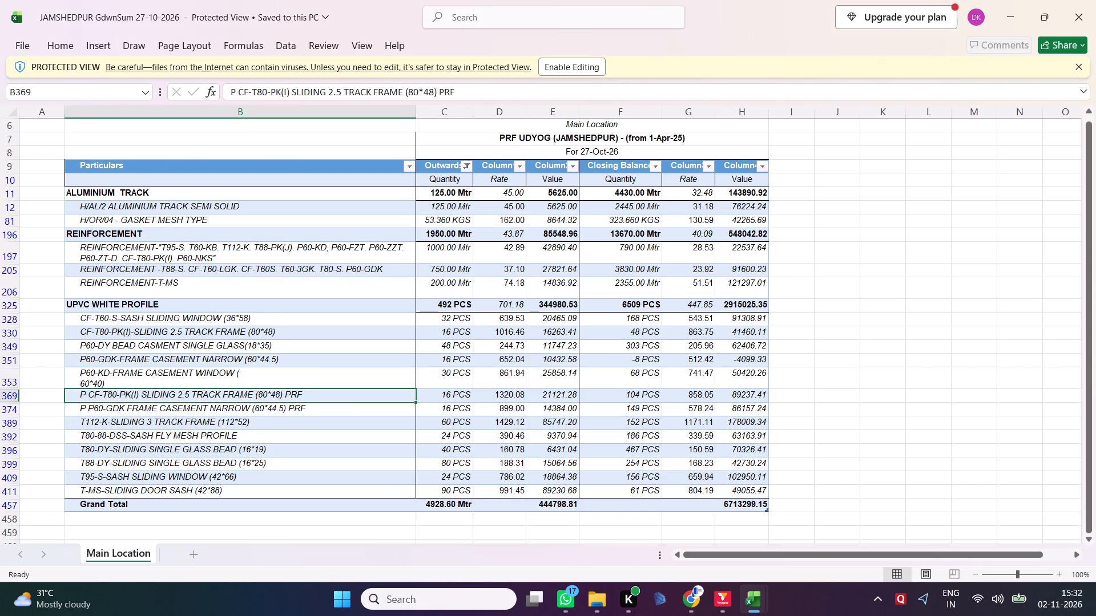
key(alt+Tab)
key(alt+Tab)
key(alt+Tab)
key(Down)
key(Down)
key(Down)
key(Down)
key(Down)
key(Down)
key(Down)
key(Down)
key(Down)
key(Down)
key(Down)
key(Down)
key(Down)
key(Down)
key(Down)
key(Down)
key(Down)
key(Down)
key(Down)
key(Down)
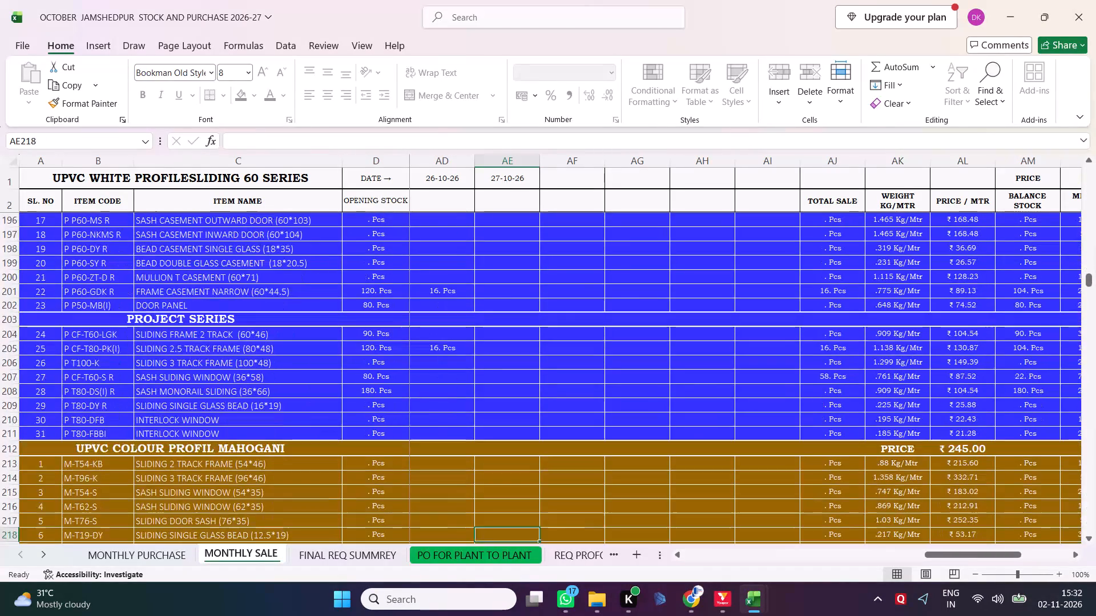
key(Up)
key(Up)
key(Up)
key(Up)
key(Up)
key(Up)
key(Up)
key(Up)
key(Up)
key(Up)
key(Up)
key(Up)
key(Up)
key(alt+Tab)
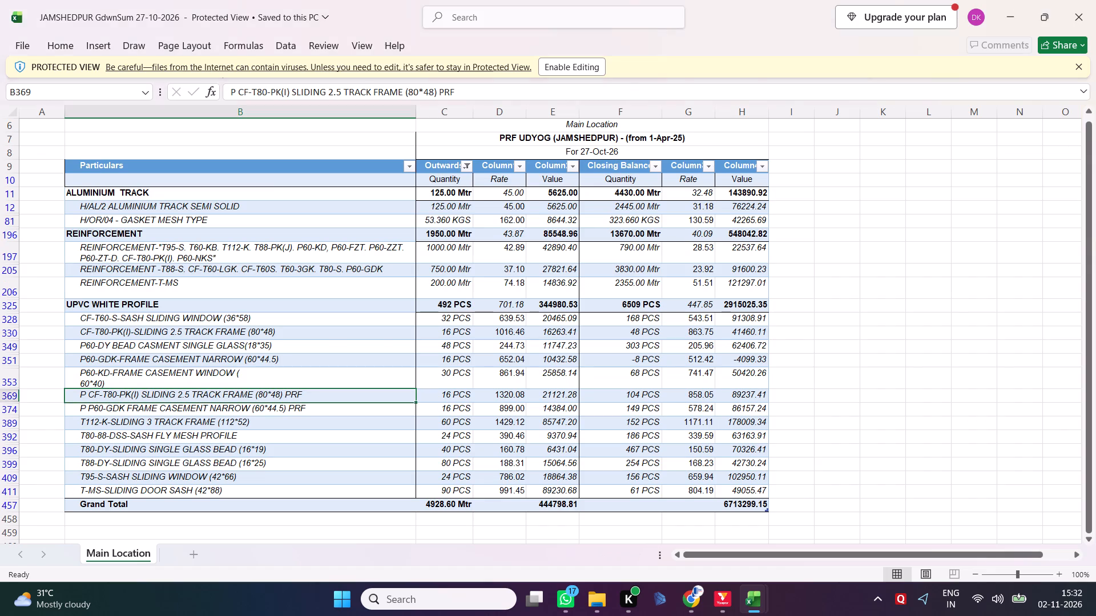
key(alt+Tab)
text(16)
key(Return)
Enter the summary's P P60-GDK quantity, 16, in the 27-10-26 sale column on the P P60-GDK R Frame Casement Narrow (60*44.5) row.
key(alt+Tab)
key(Down)
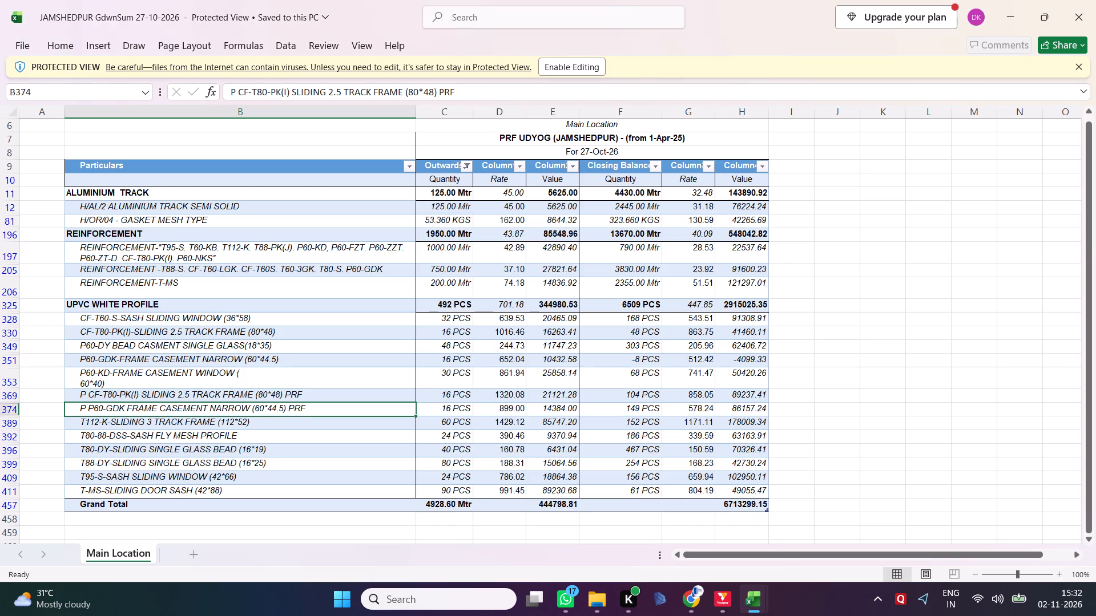
key(alt+Tab)
key(Up)
key(Up)
key(Up)
key(Up)
key(Up)
key(Up)
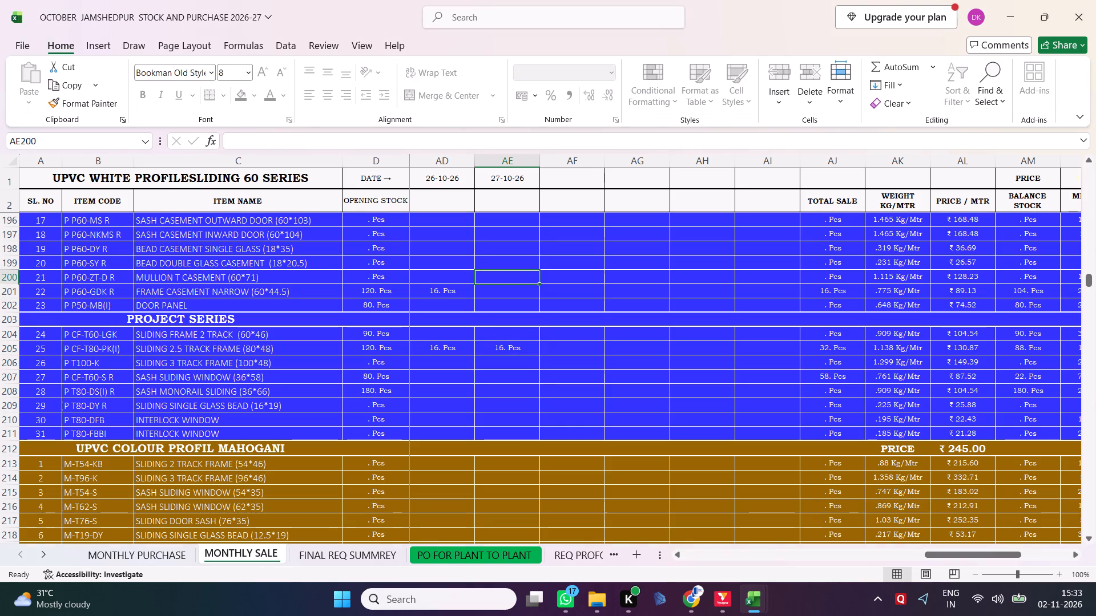
key(Down)
key(alt+Tab)
key(alt+Tab)
text(16)
key(Return)
Enter 60 in the 27-10-26 sale column for T112-K Sliding 3 Track Frame (112*52).
key(alt+Tab)
key(alt+Tab)
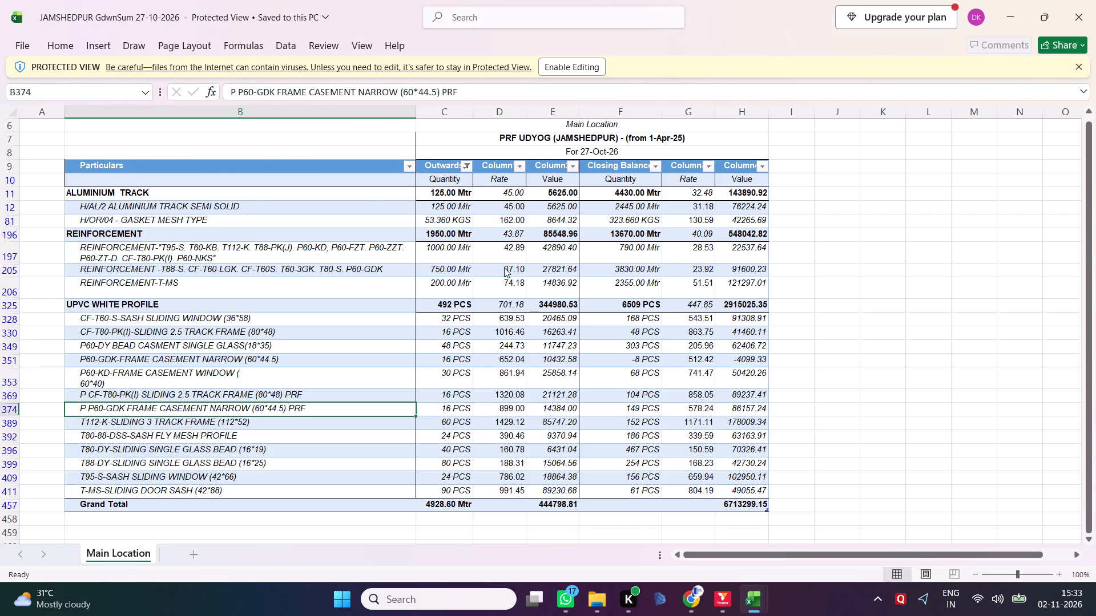
key(Down)
key(alt+Tab)
key(Down)
key(alt+Tab)
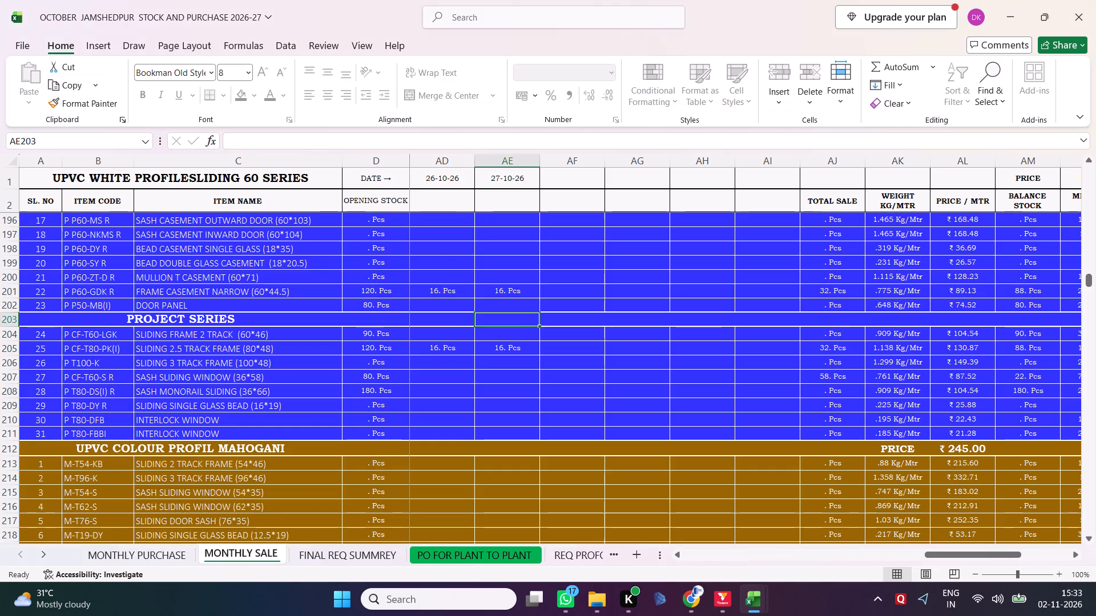
scroll(504, 268, up, 16)
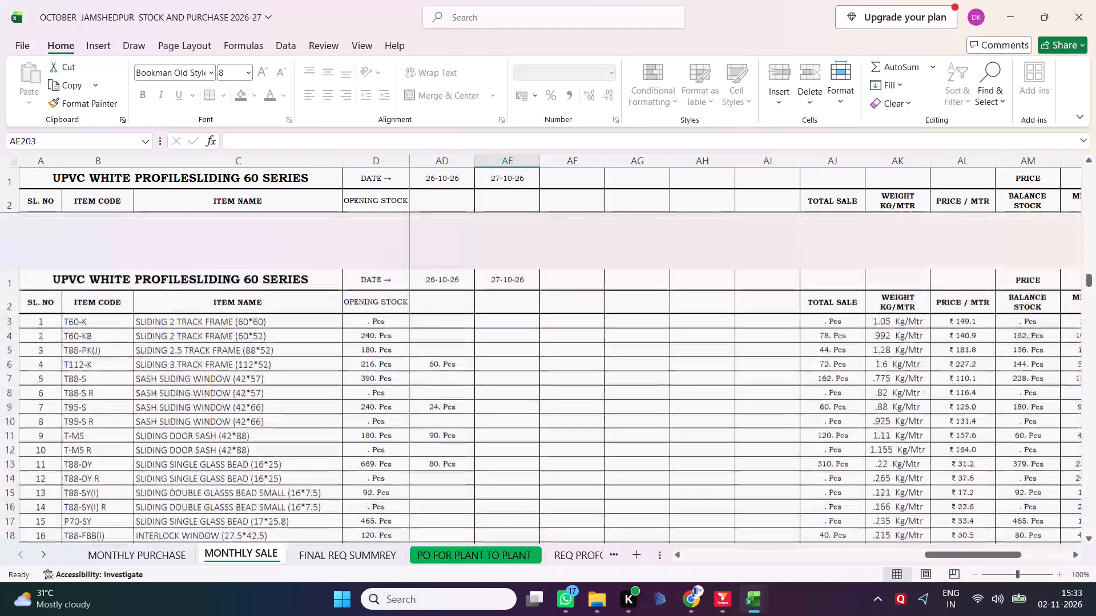
scroll(504, 268, up, 1)
scroll(504, 268, down, 3)
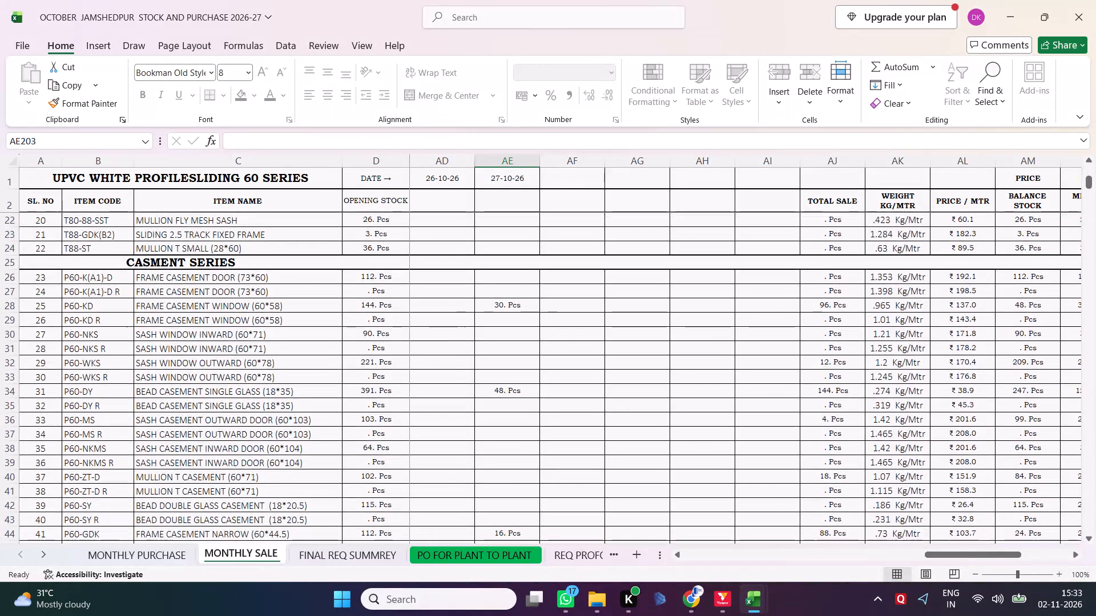
scroll(504, 268, down, 4)
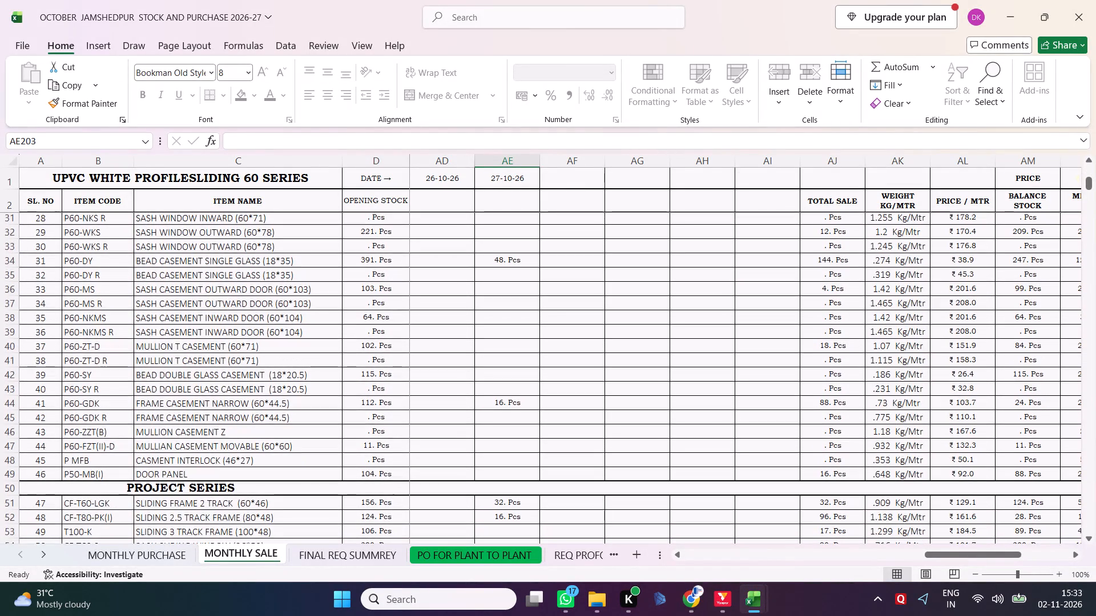
scroll(504, 268, down, 2)
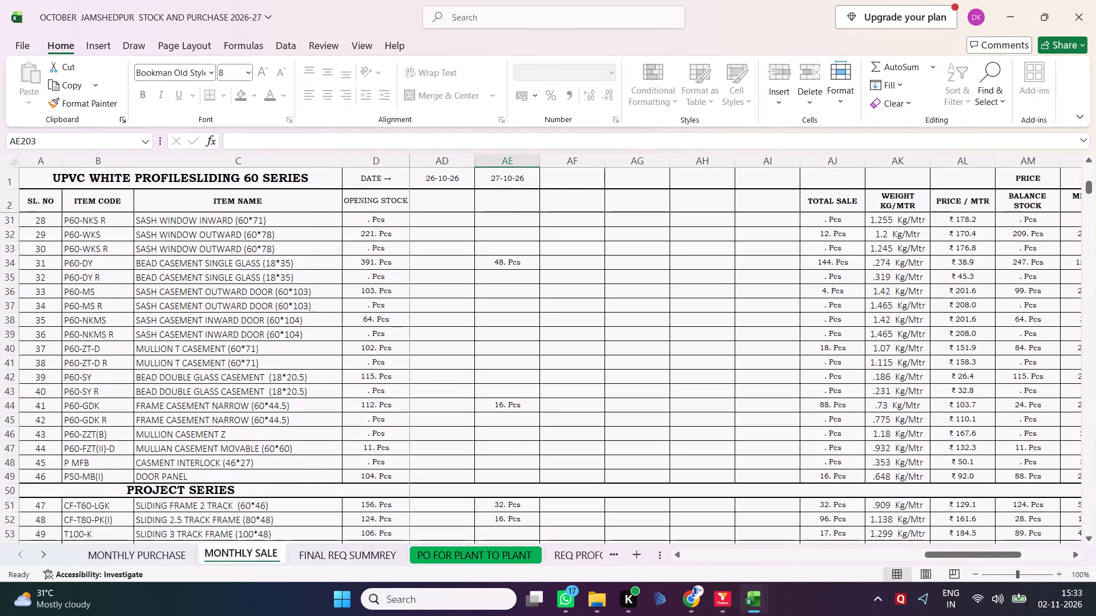
scroll(504, 268, down, 3)
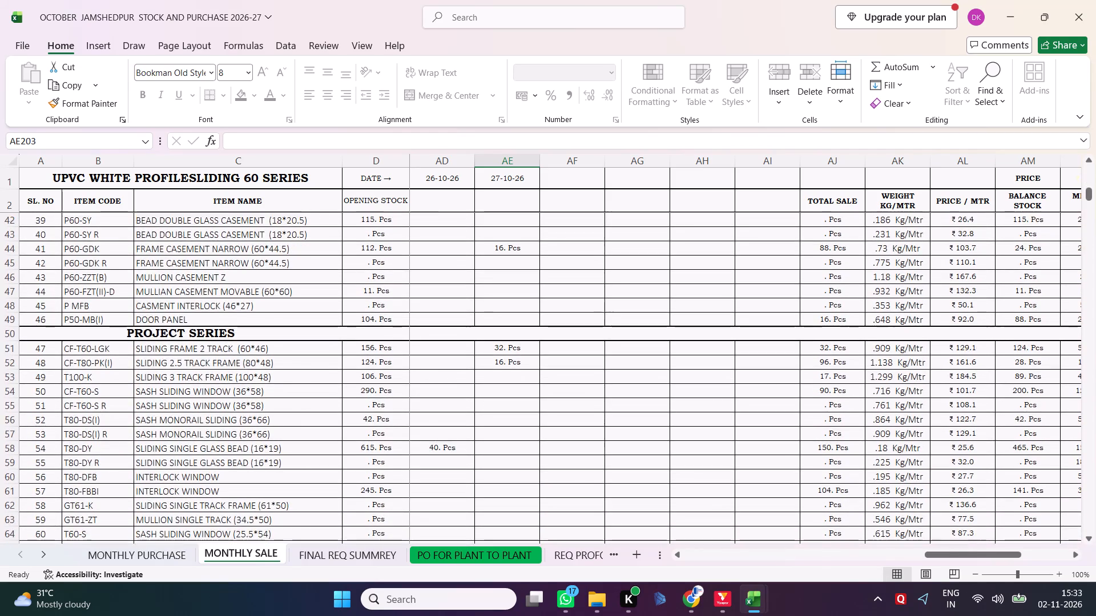
scroll(504, 268, up, 5)
click(502, 261)
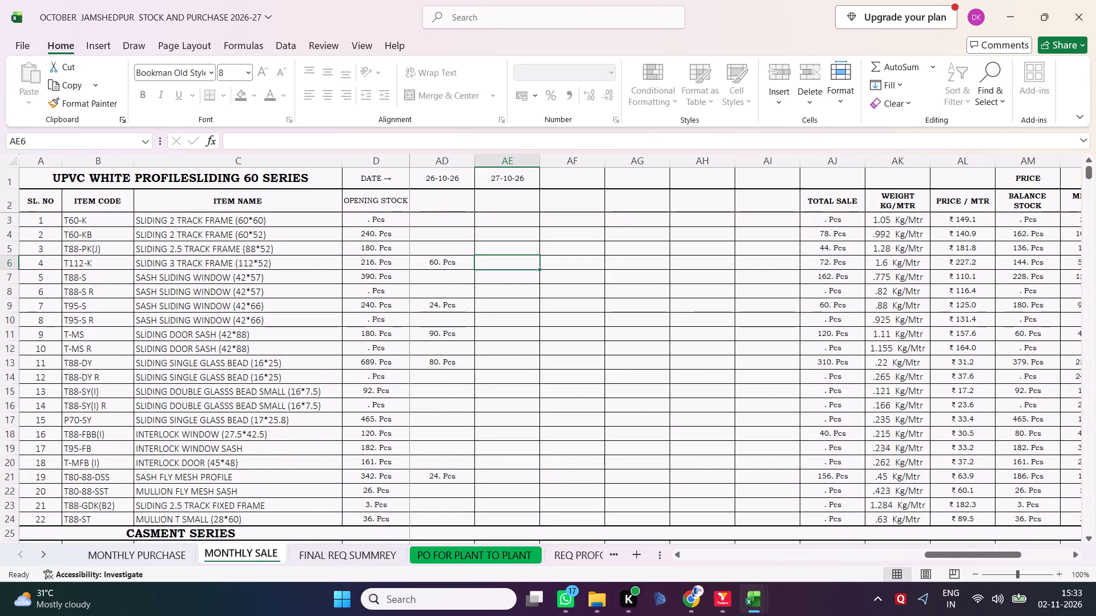
key(Up)
key(Down)
key(alt+Tab)
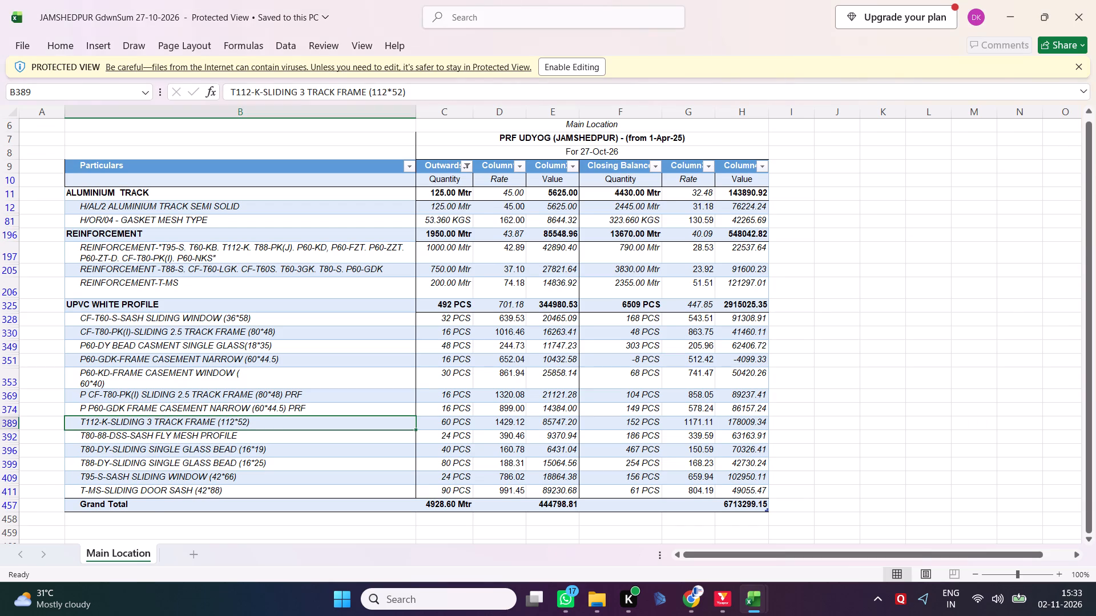
key(alt+Tab)
text(60)
key(Return)
Enter 24 in the 27-10-26 sale column for T80-88-DSS Sash Fly Mesh Profile.
key(alt+Tab)
key(Down)
key(alt+Tab)
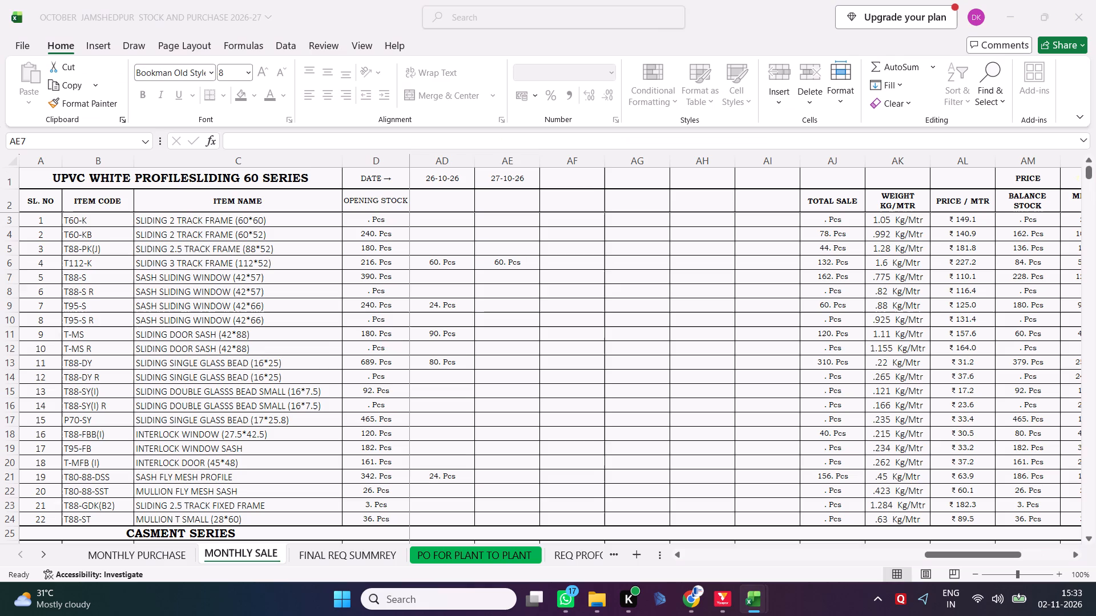
key(Down)
key(Down)
key(Down)
key(Down)
key(Down)
key(Down)
key(Down)
key(Down)
key(Down)
key(Down)
key(Down)
key(Down)
key(Down)
key(Down)
key(alt+Tab)
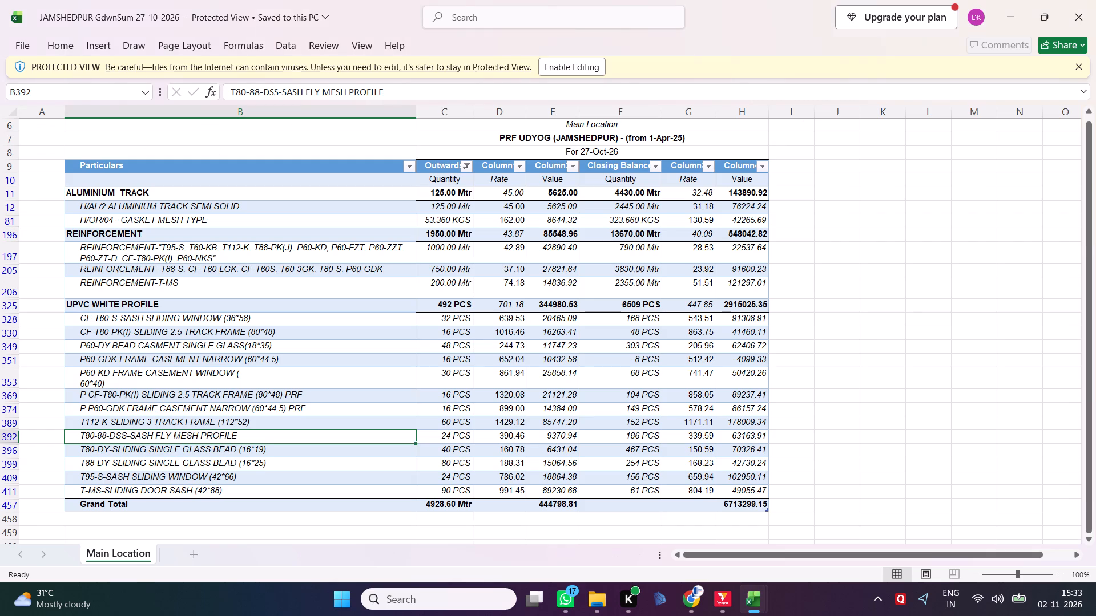
key(alt+Tab)
text(24)
key(Return)
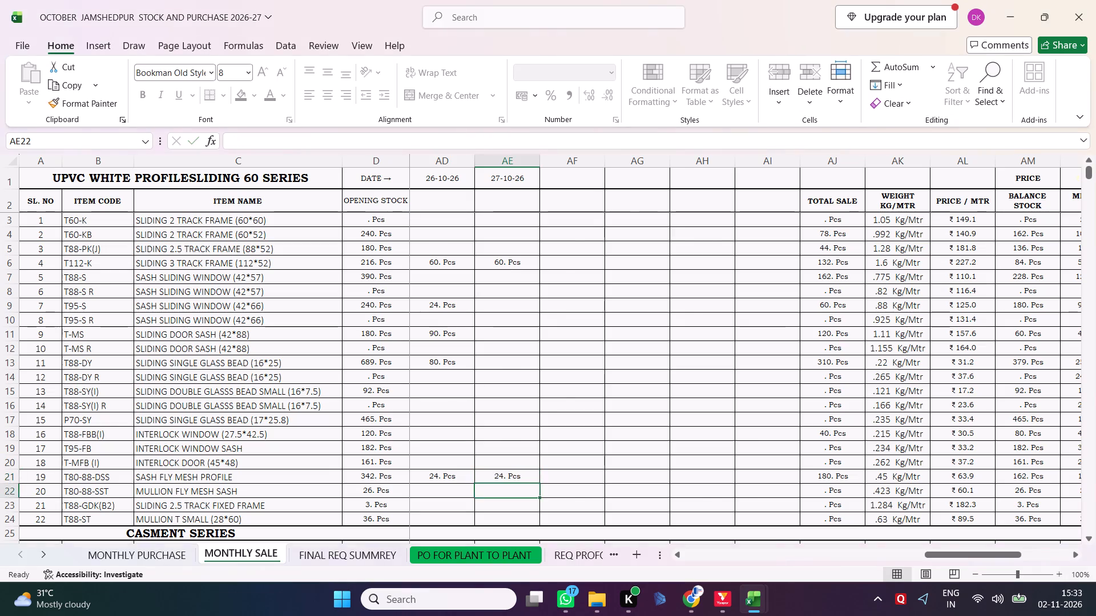
Enter the summary's T80-DY outward quantity, 40, in the 27-10-26 sale column for T80-DY Sliding Single Glass Bead (16*19).
key(alt+Tab)
key(Down)
key(alt+Tab)
key(Down)
key(Down)
key(Down)
key(Down)
key(Down)
key(Down)
key(Down)
key(Down)
key(Down)
key(Down)
key(Down)
key(Down)
key(Down)
key(Down)
key(Down)
key(Down)
key(Down)
key(Down)
key(Down)
key(Down)
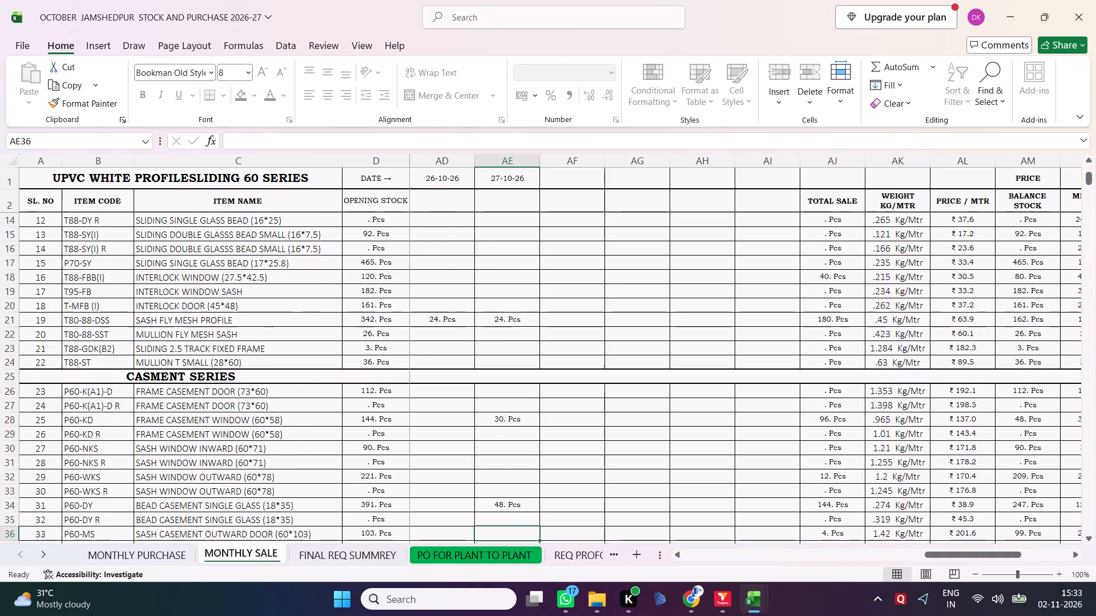
key(Up)
key(Up)
key(Up)
key(Up)
key(Up)
key(Up)
key(Up)
key(Up)
key(Up)
key(Up)
key(Up)
key(Up)
key(Up)
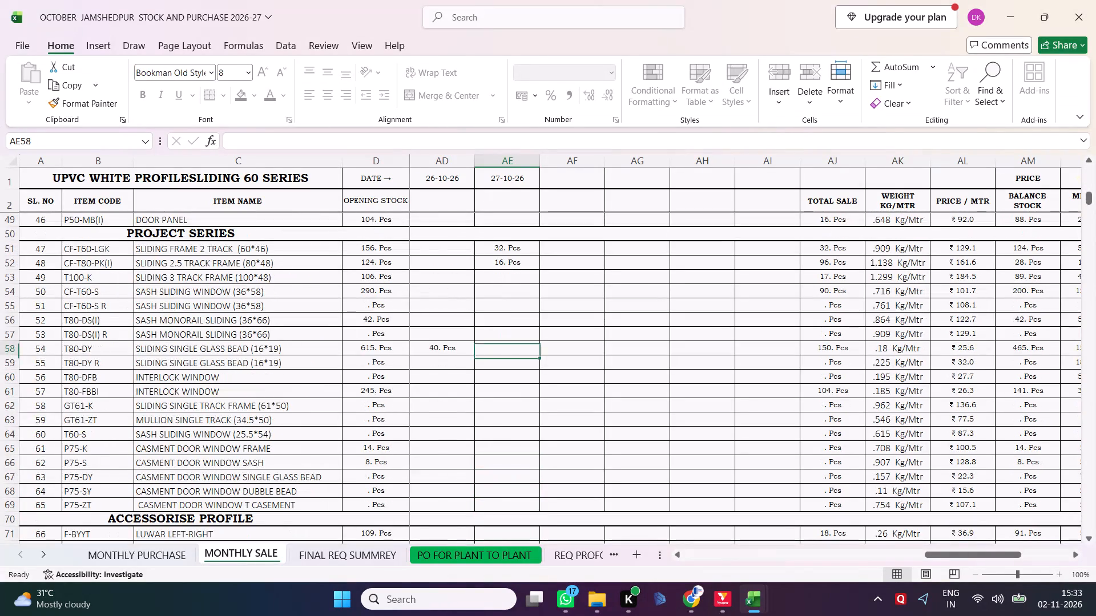
key(alt+Tab)
key(alt+Tab)
text(40)
key(Return)
Enter the summary's T88-DY outward quantity, 80, in the 27-10-26 sale column for T88-DY Sliding Single Glass Bead (16*25).
key(alt+Tab)
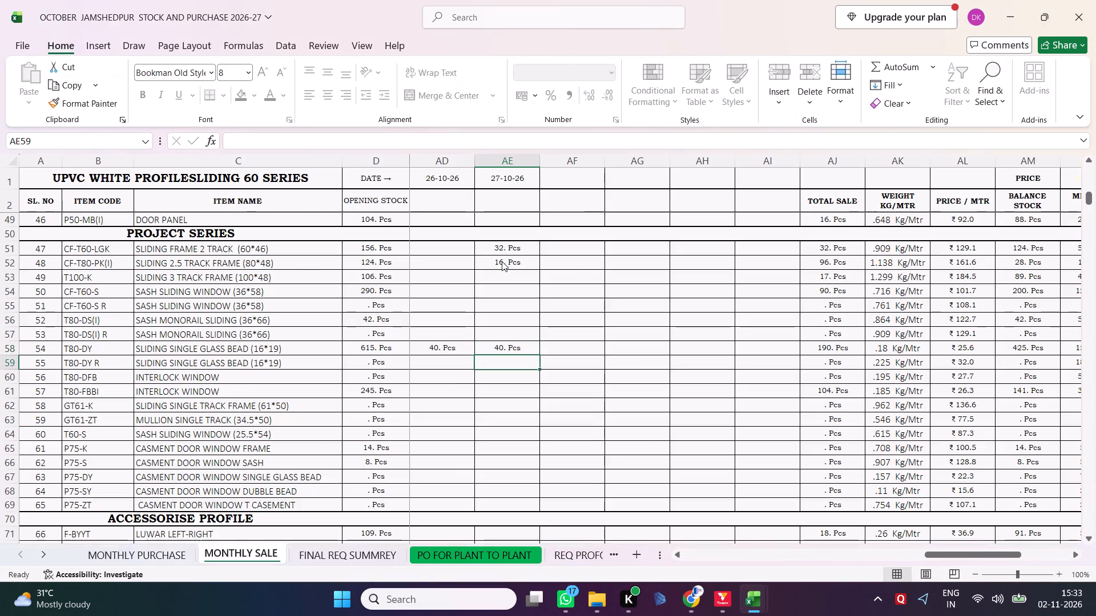
key(Down)
key(alt+Tab)
key(Up)
key(Up)
key(Up)
key(Up)
key(Up)
key(Up)
key(Up)
key(Up)
key(Up)
key(Up)
key(Up)
key(Up)
key(Up)
key(Up)
key(Up)
key(Up)
key(Up)
key(Up)
key(Up)
key(Up)
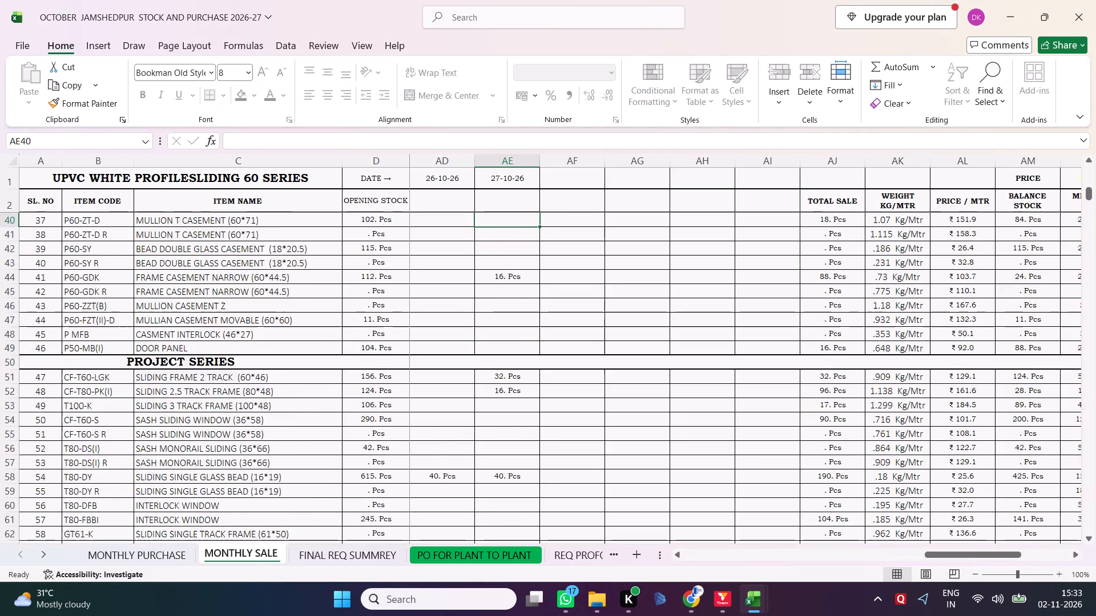
key(Down)
key(Down)
key(Down)
key(Down)
key(Down)
key(Down)
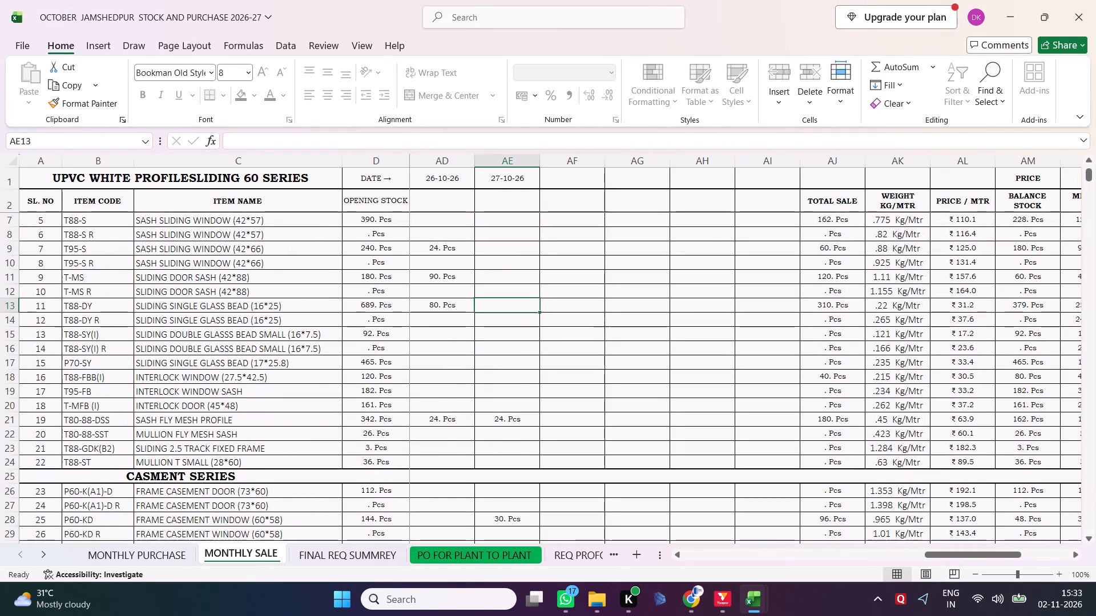
key(Up)
key(Down)
key(alt+Tab)
key(alt+Tab)
text(80)
key(Return)
Enter the summary's T95-S outward quantity, 24, in the 27-10-26 sale column for T95-S Sash Sliding Window (42*66).
key(alt+Tab)
key(Down)
key(alt+Tab)
key(Up)
key(Up)
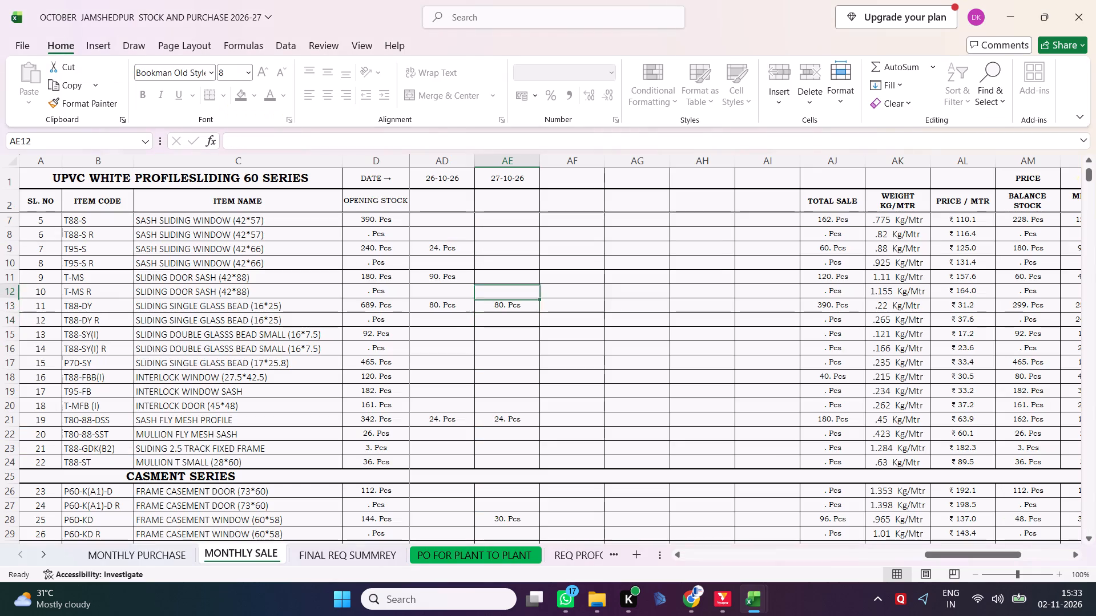
key(Up)
key(Up)
key(Up)
key(alt+Tab)
key(alt+Tab)
text(24)
key(Return)
Enter 90 in the 27-10-26 sale column for T-MS Sliding Door Sash (42*88) and recheck it against the godown summary.
key(alt+Tab)
key(Down)
key(alt+Tab)
key(Down)
key(Down)
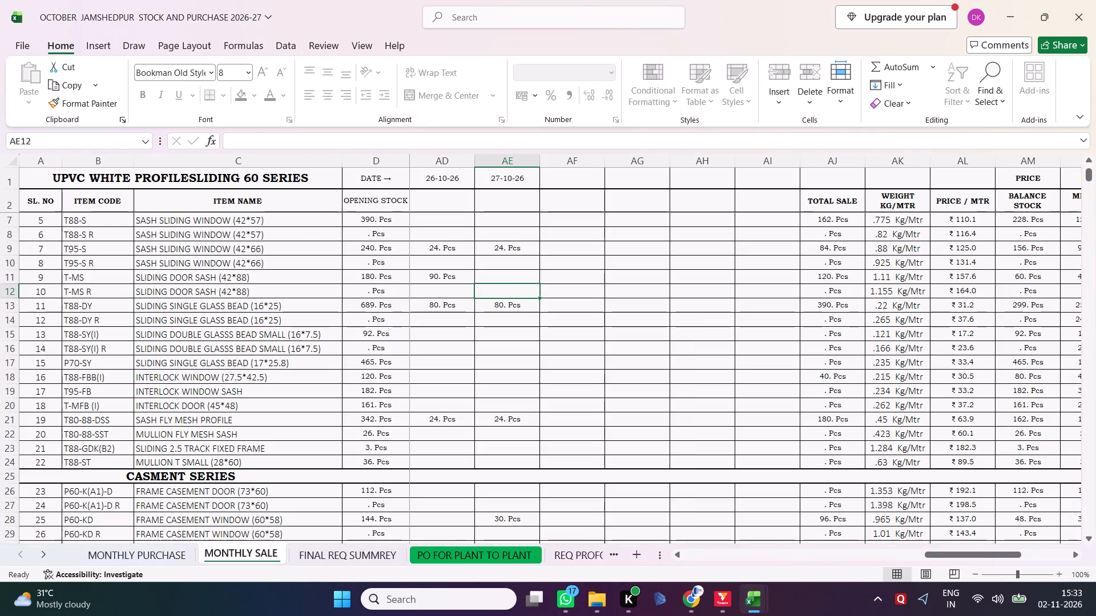
key(Up)
key(alt+Tab)
key(alt+Tab)
text(90)
key(Return)
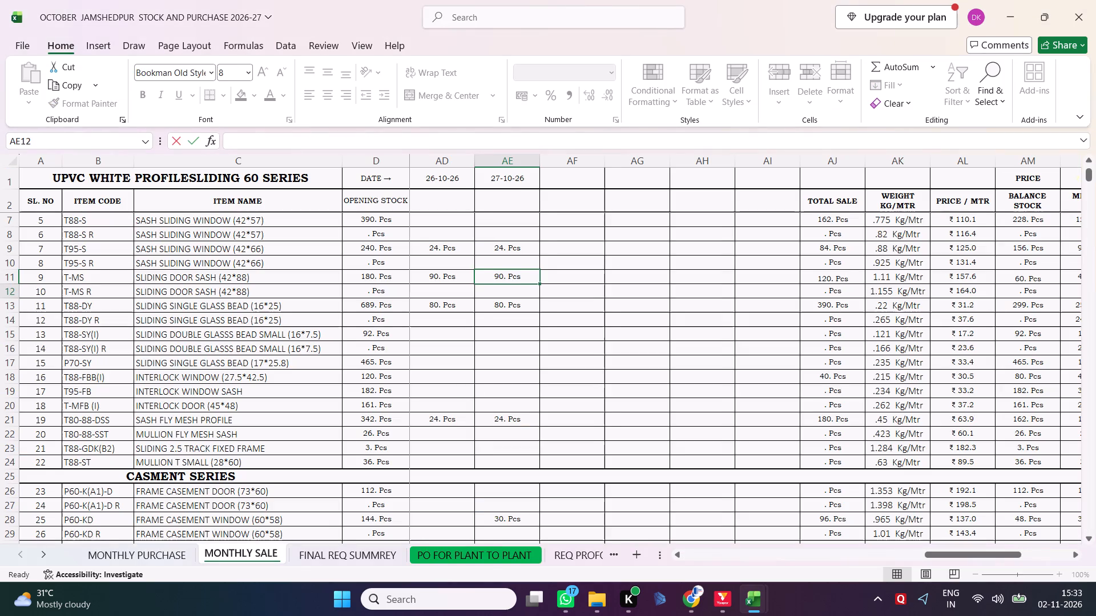
key(alt+Tab)
key(alt+Tab)
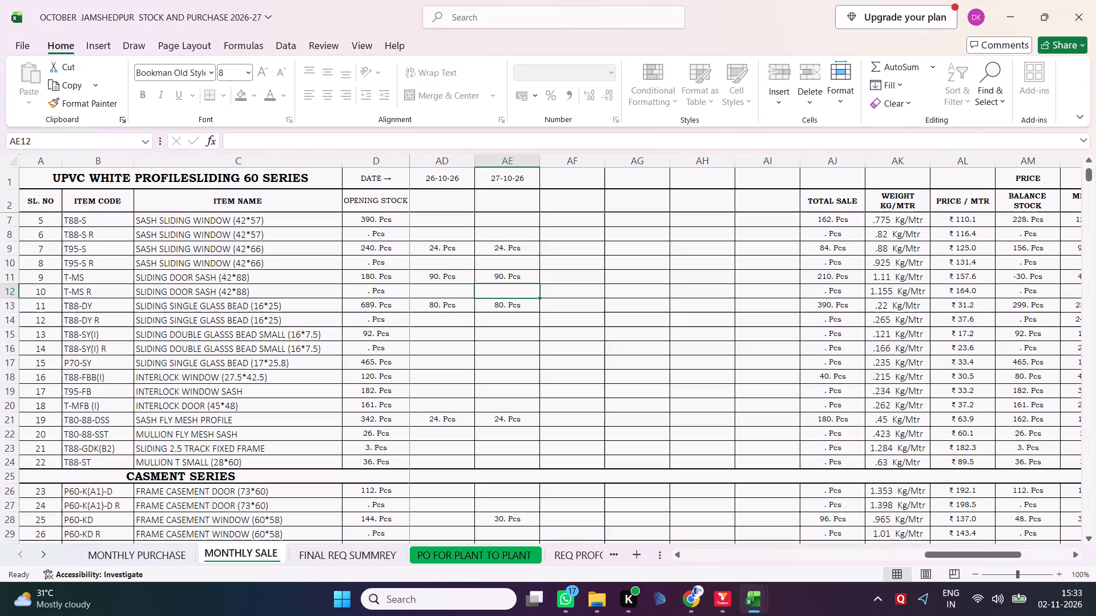
key(Up)
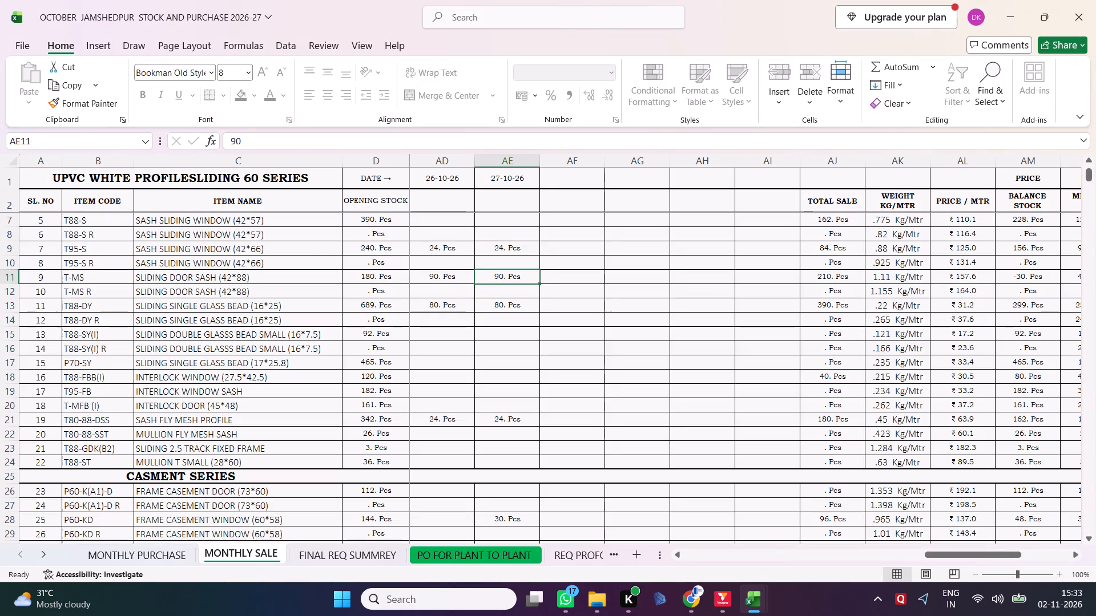
key(alt+Tab)
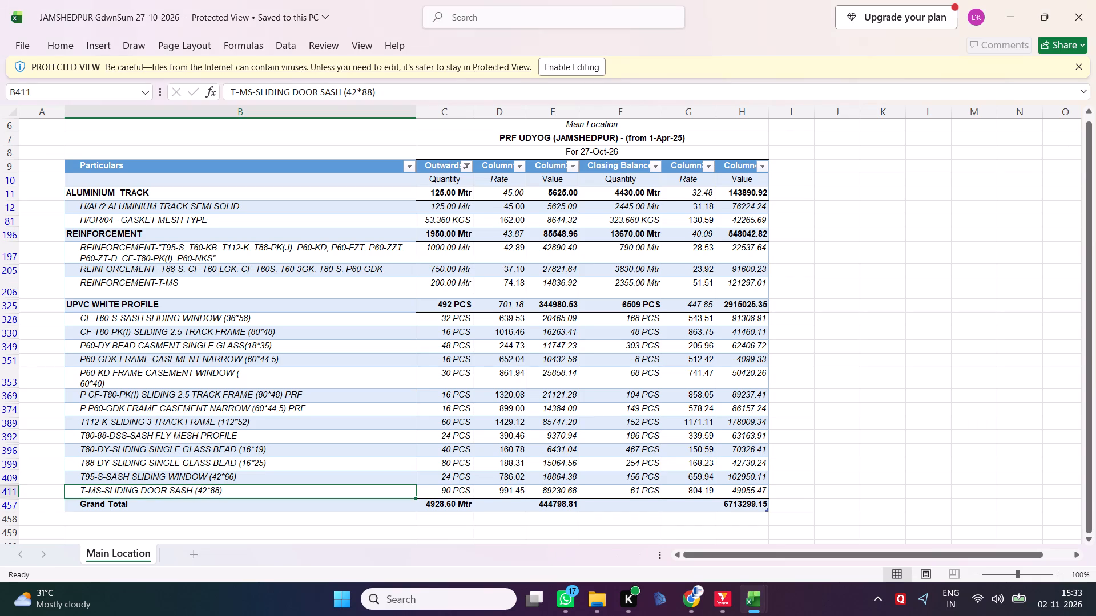
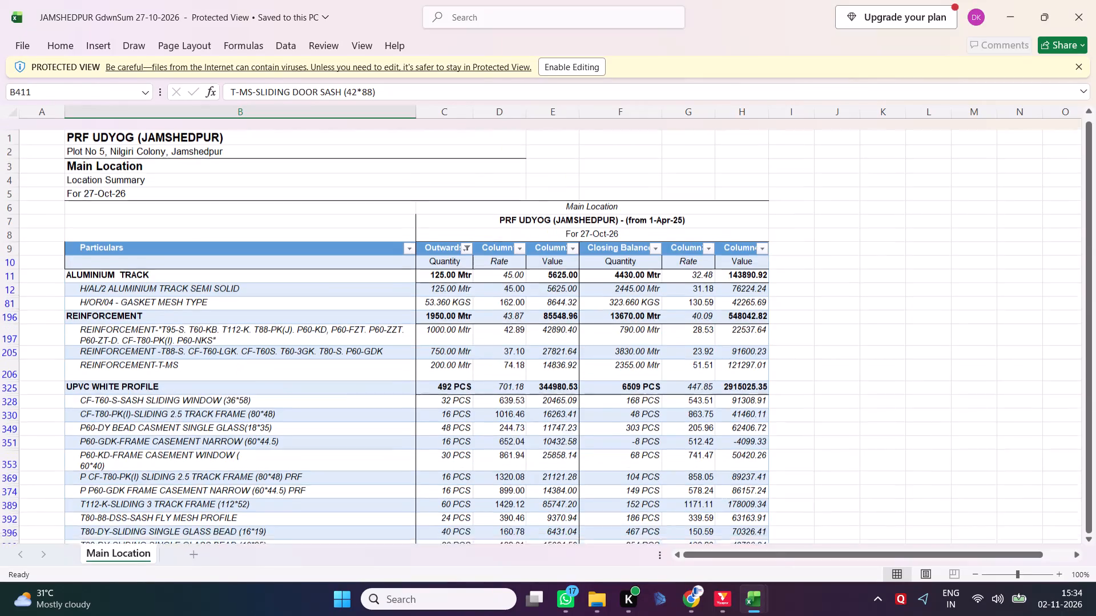
Check the 27-10-2026 godown summary down to its Grand Total row and close that workbook.
scroll(673, 206, down, 2)
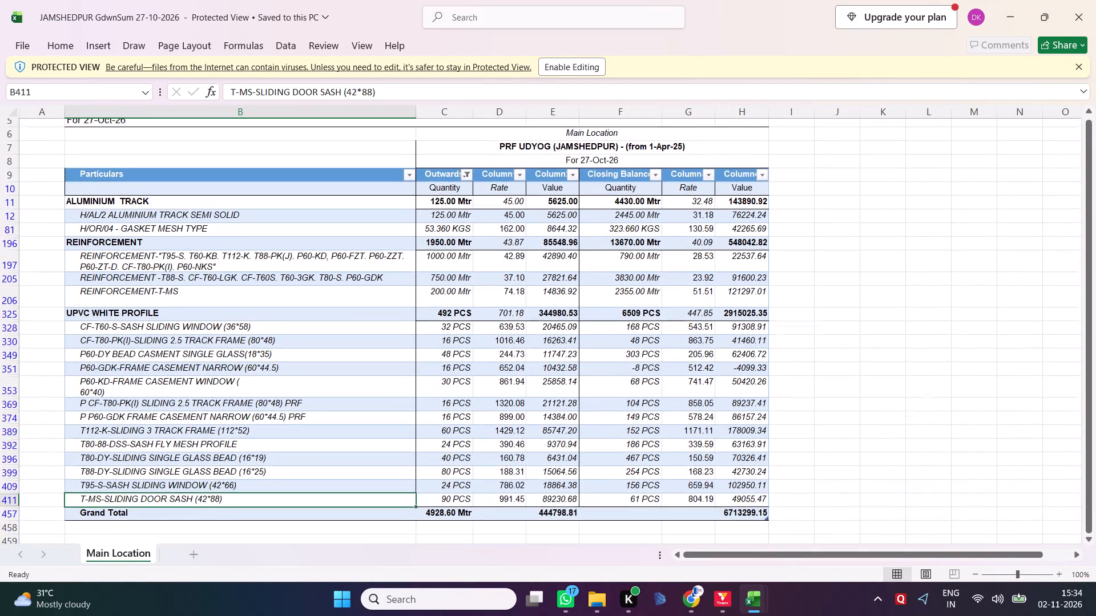
scroll(673, 206, down, 1)
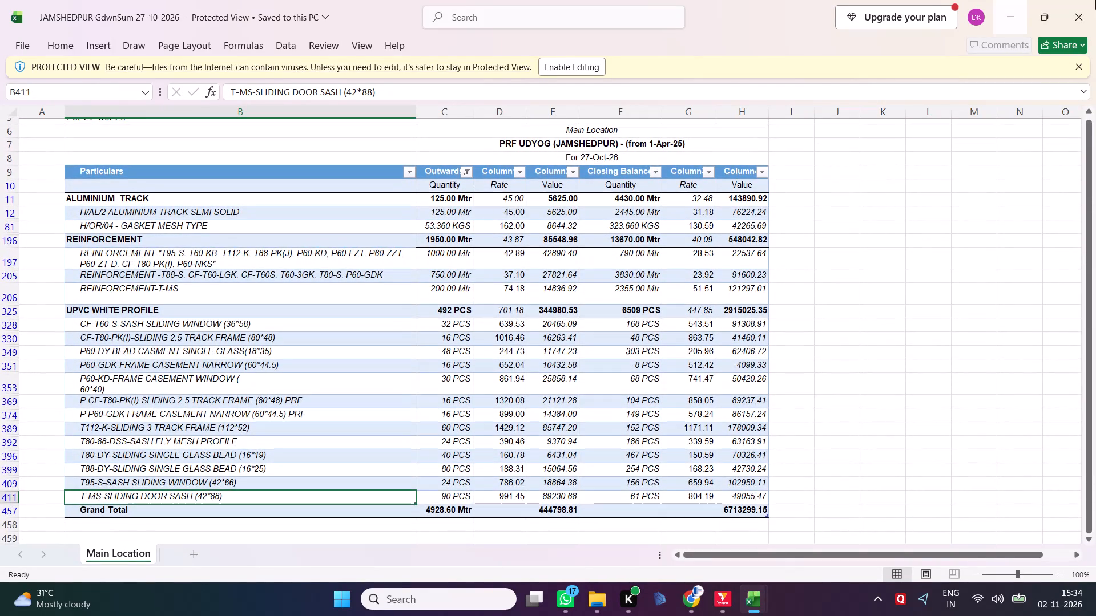
click(1095, 0)
Enter the date 28-10 in the monthly sale sheet's date row, in the empty column after 27-10-26.
click(576, 176)
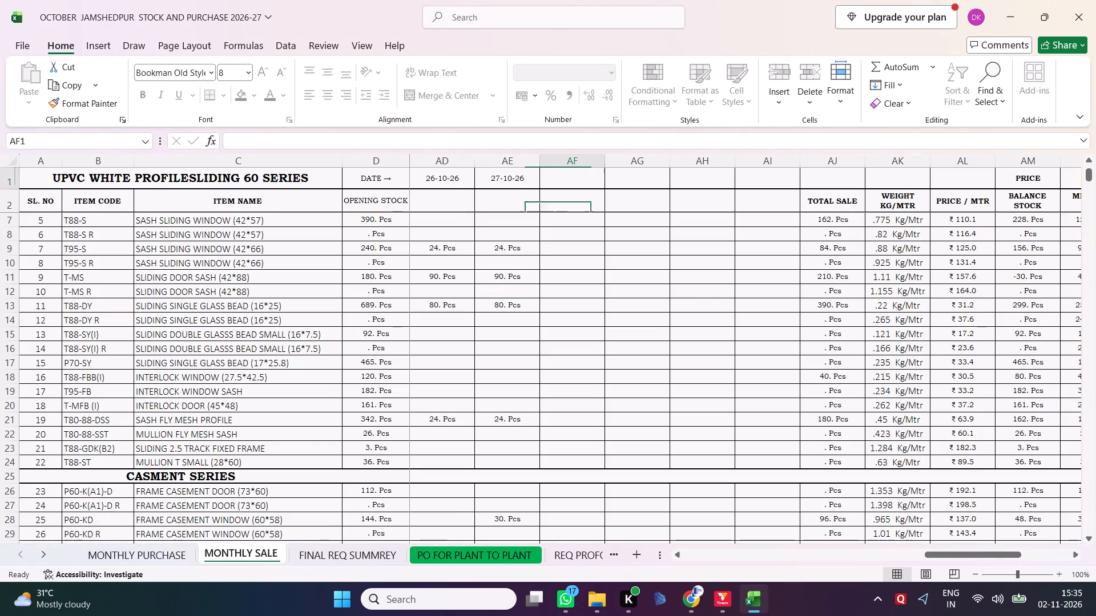
text(28-10)
key(Return)
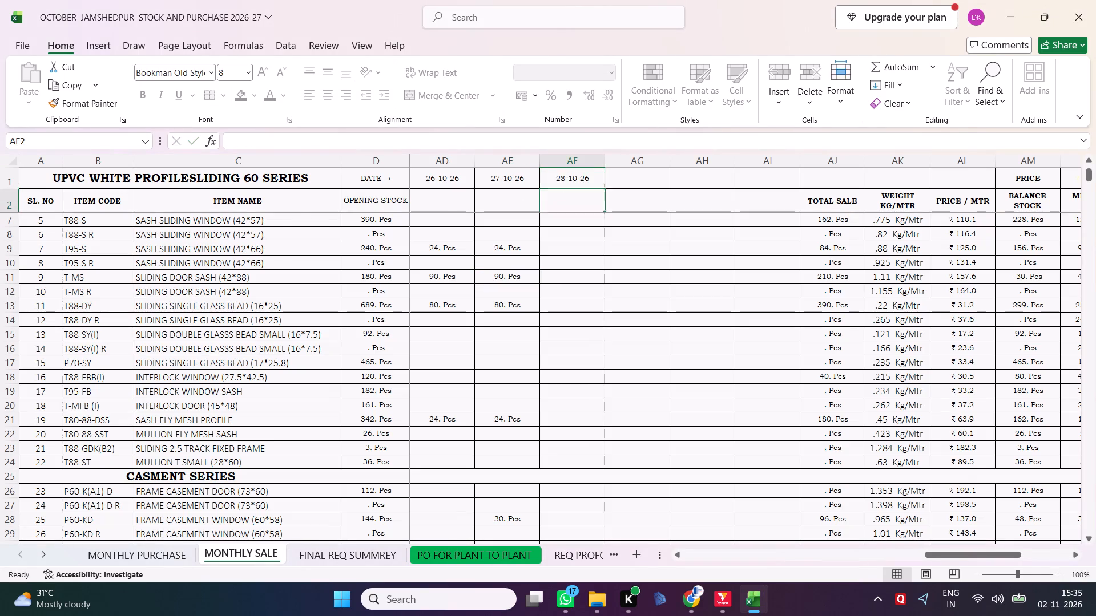
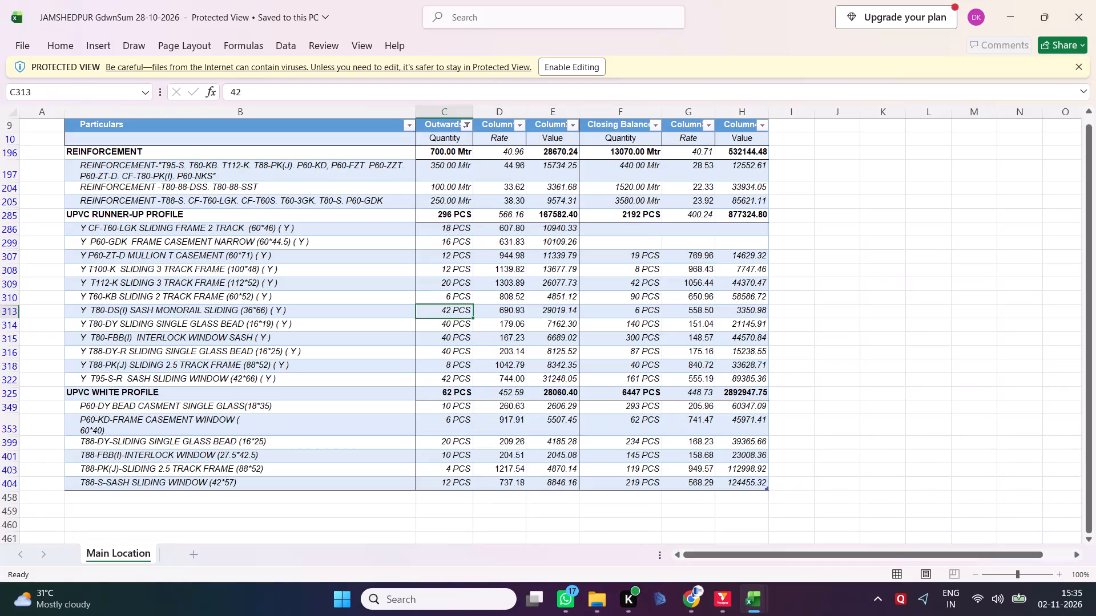
Enter the 350 outward quantity from the 28-10-2026 summary for reinforcement R T95-S in the monthly sale sheet's 28-10-26 column.
click(348, 172)
key(alt+Tab)
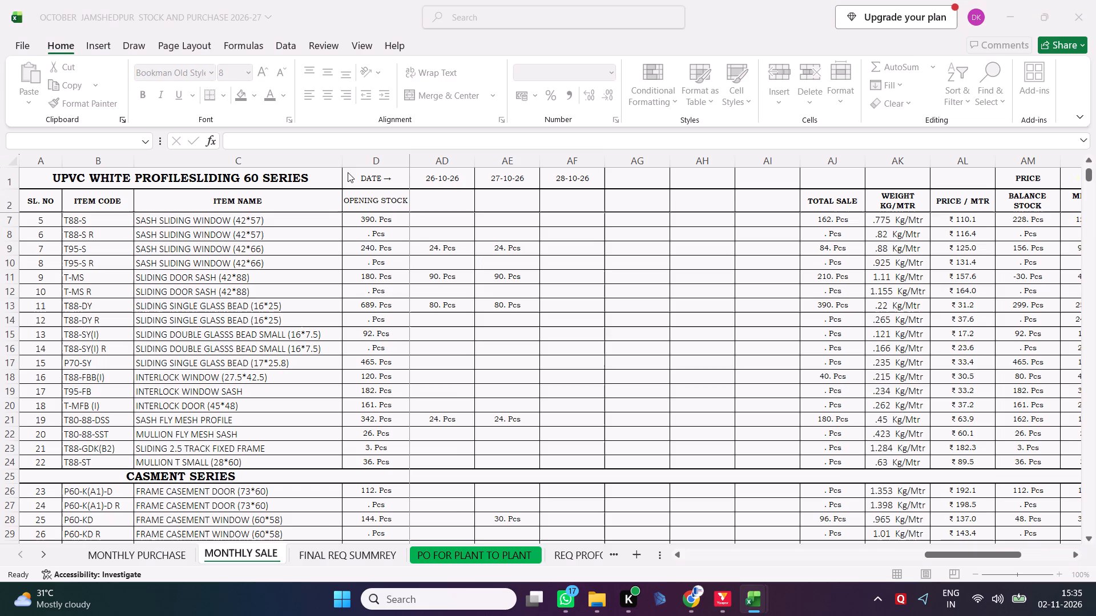
scroll(653, 261, down, 16)
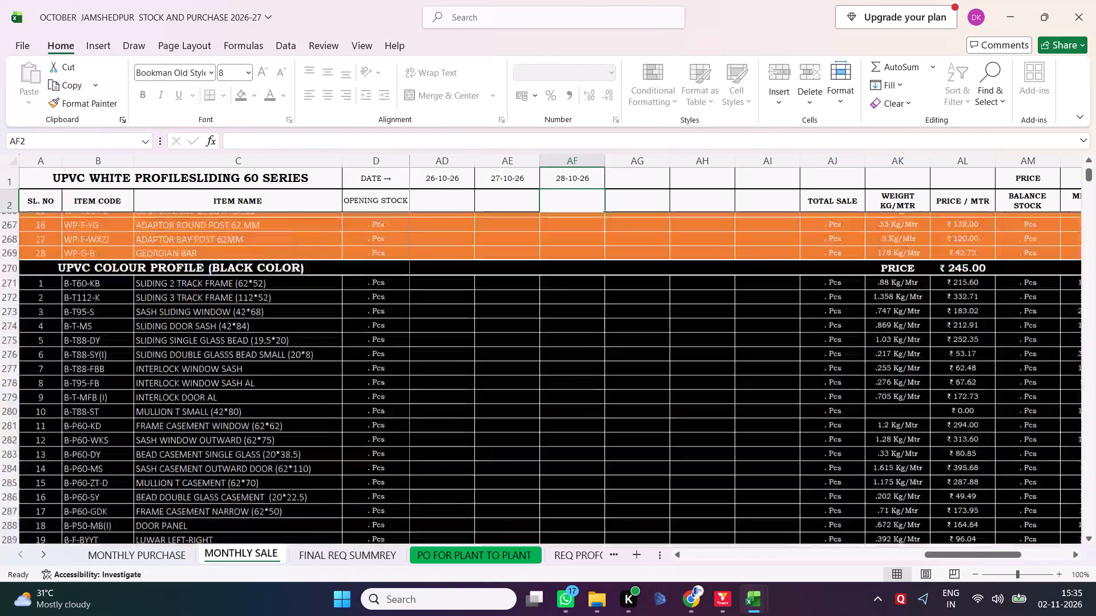
scroll(653, 261, down, 6)
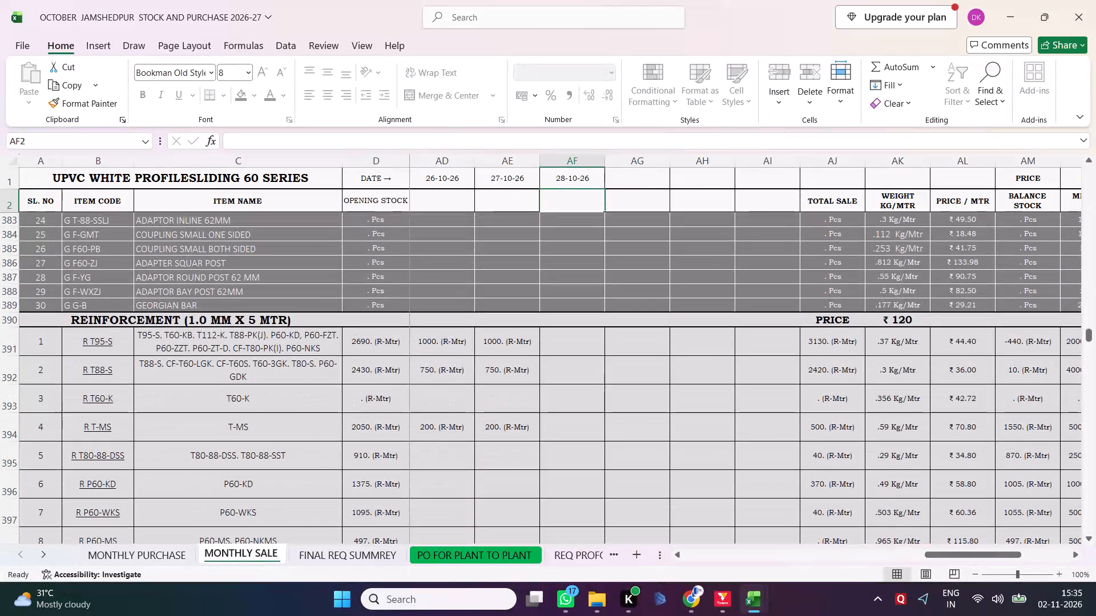
click(565, 337)
key(alt+Tab)
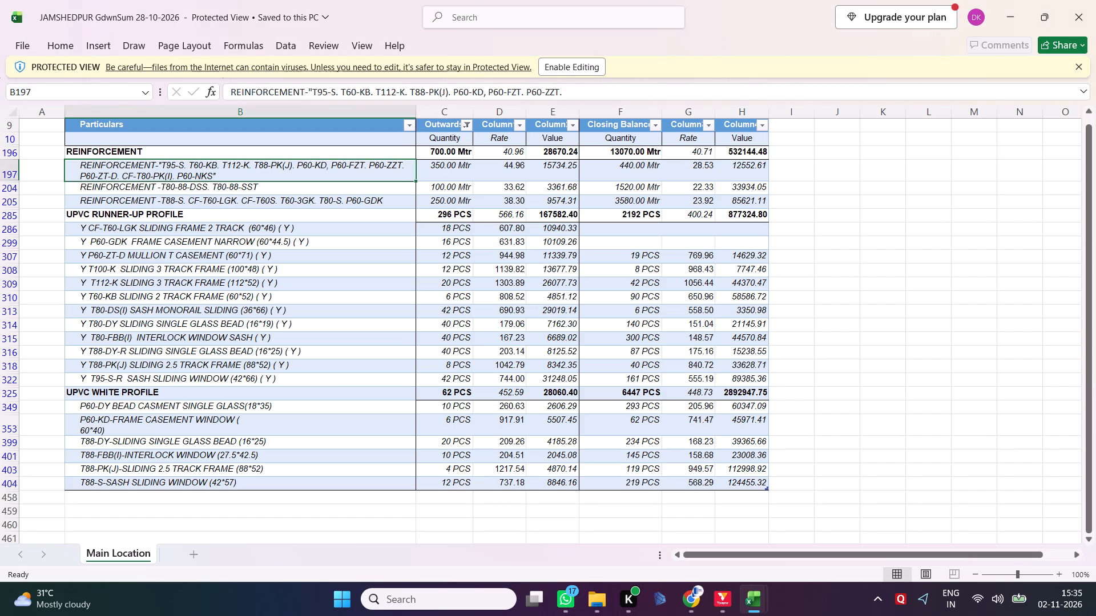
key(alt+Tab)
text(350)
key(Return)
Record 100 in the 28-10-26 column for reinforcement R T80-88-DSS, matching the summary's T80-88-DSS / T80-88-SST line.
key(alt+Tab)
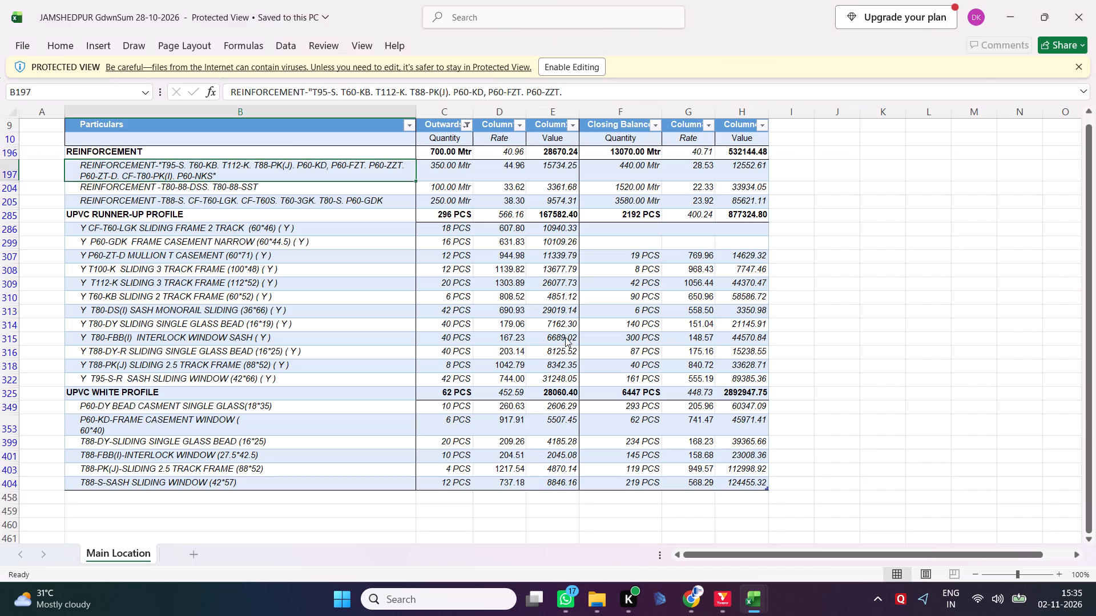
key(Down)
key(alt+Tab)
key(Down)
key(Down)
key(Down)
key(alt+Tab)
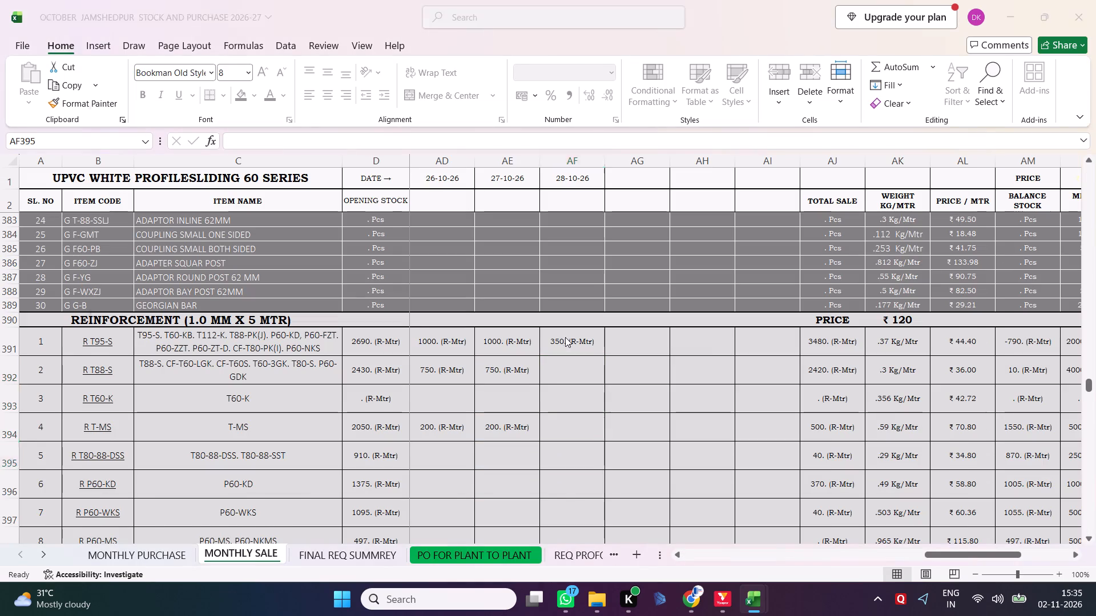
key(alt+Tab)
key(alt+Tab)
key(alt+Tab)
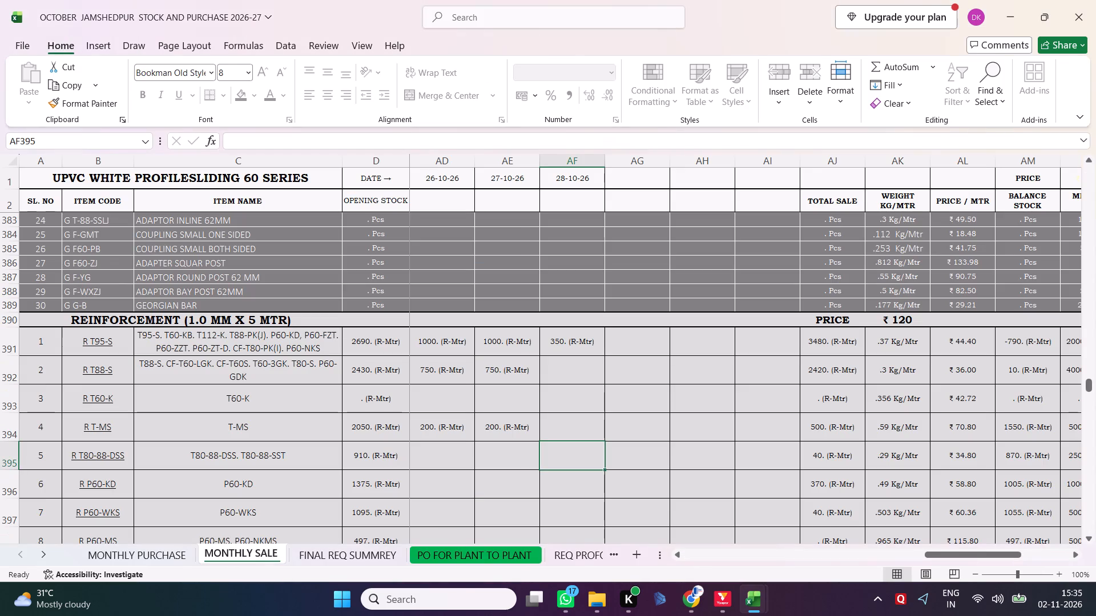
key(alt+Tab)
key(alt+Tab)
text(100)
key(Return)
Record 250 in the 28-10-26 column for reinforcement R T88-S, taken from the summary's T88-S line.
key(alt+Tab)
key(Down)
key(alt+Tab)
key(Up)
key(Up)
key(Up)
key(Up)
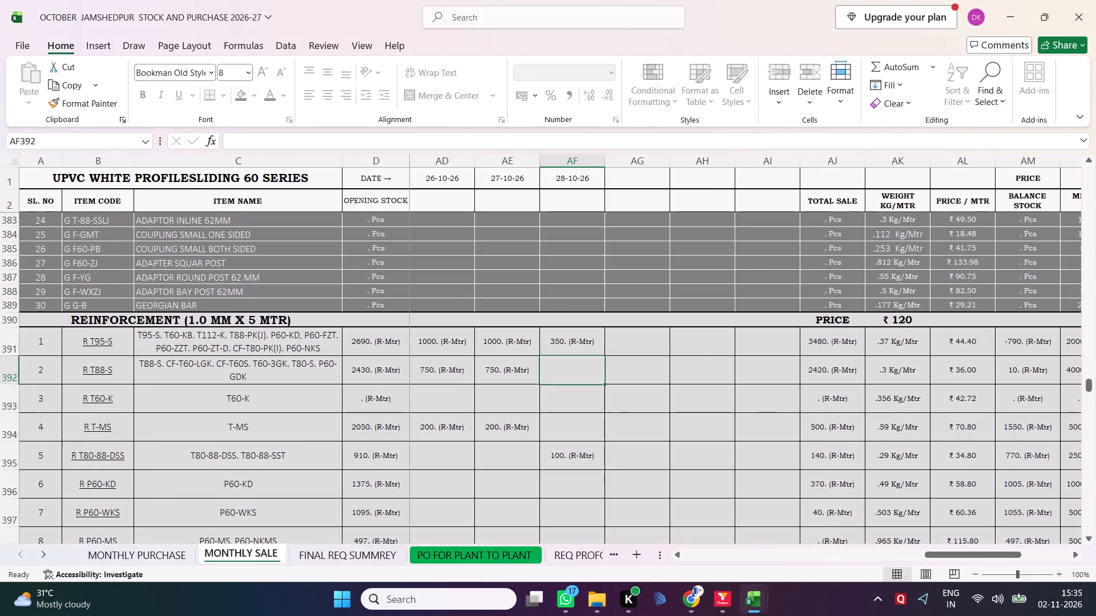
key(alt+Tab)
key(alt+Tab)
text(250)
key(Return)
Record 18 in the 28-10-26 column for Y CF-T60-LGK sliding frame 2 track (60*46) in the Project Series.
key(alt+Tab)
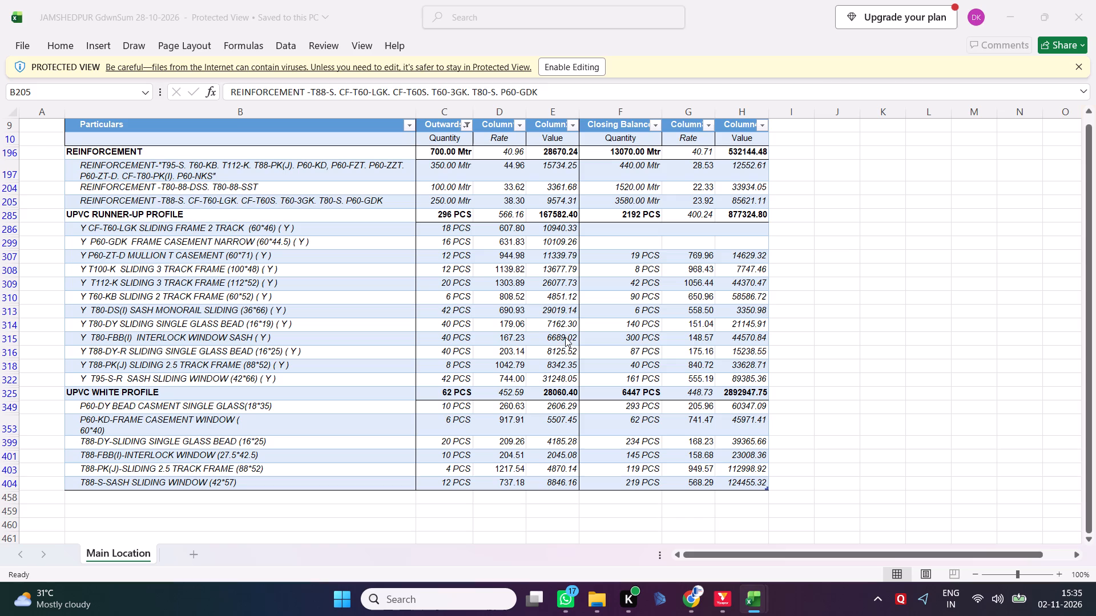
key(Down)
key(Down)
key(alt+Tab)
scroll(565, 337, up, 15)
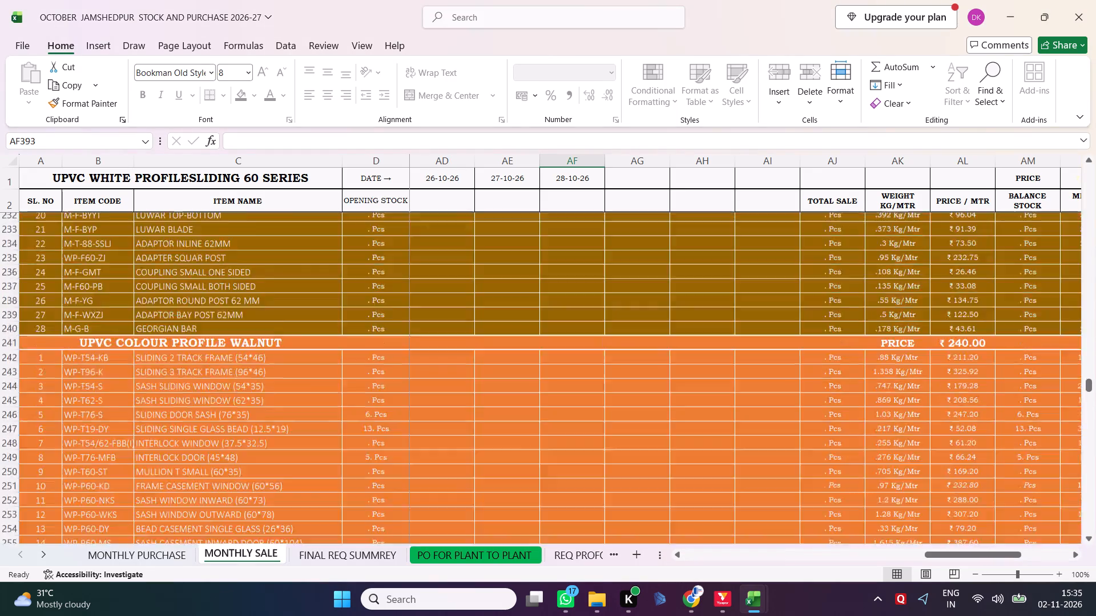
click(579, 275)
key(alt+Tab)
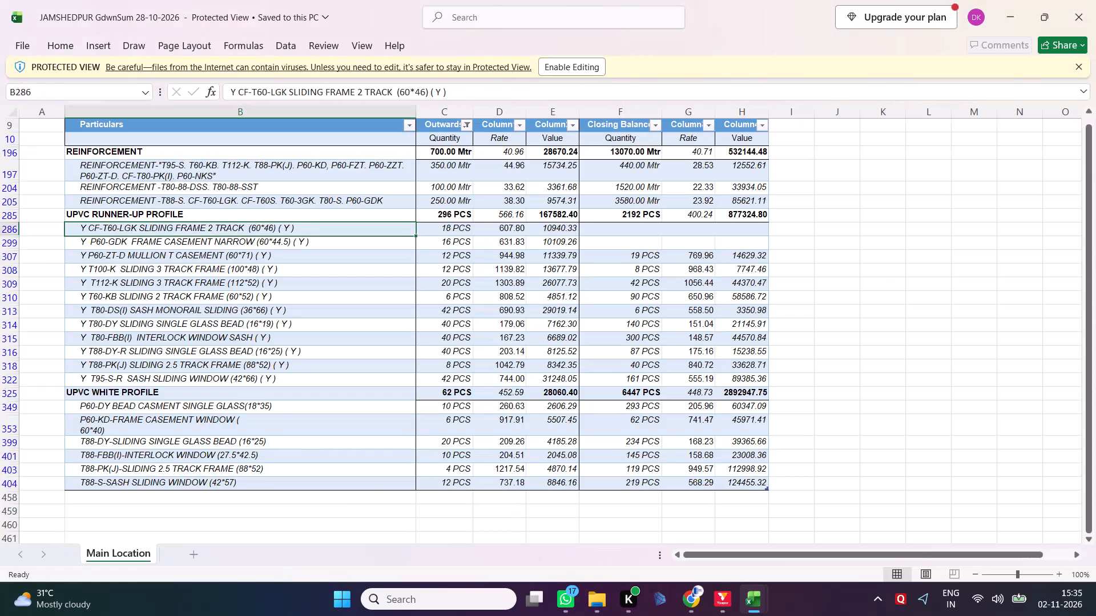
key(alt+Tab)
key(Up)
key(Up)
key(Up)
key(Up)
key(Up)
key(Up)
key(Up)
key(Up)
key(Up)
key(Up)
key(Up)
key(Up)
key(Up)
key(Down)
key(Down)
key(Down)
key(Down)
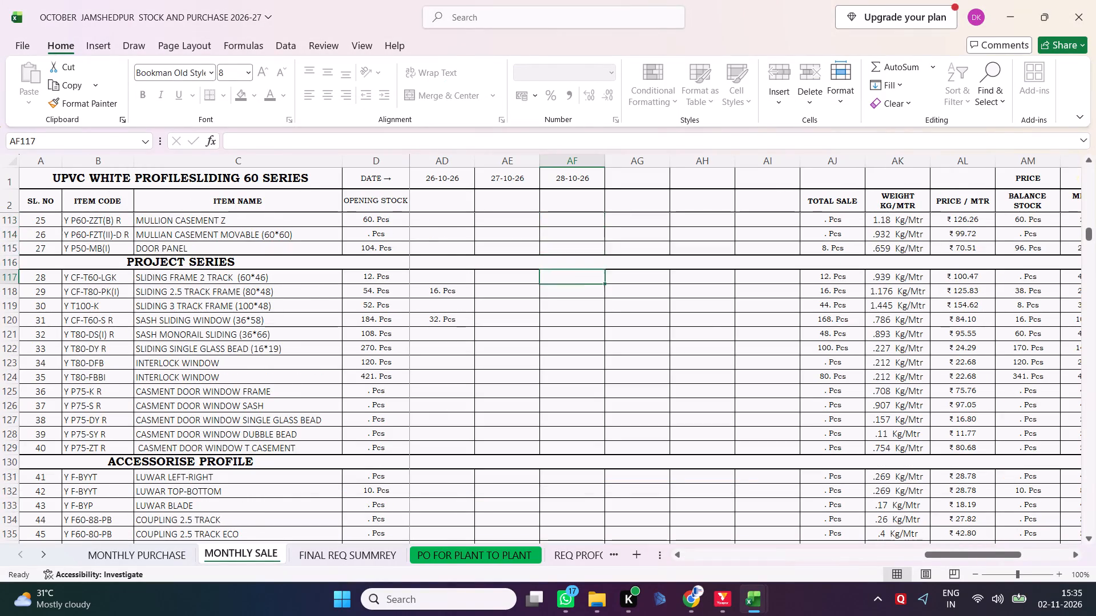
key(alt+Tab)
key(alt+Tab)
text(18)
key(Return)
Record 16 in the 28-10-26 column for Y P60-GDK R frame casement narrow (60*44.5).
key(alt+Tab)
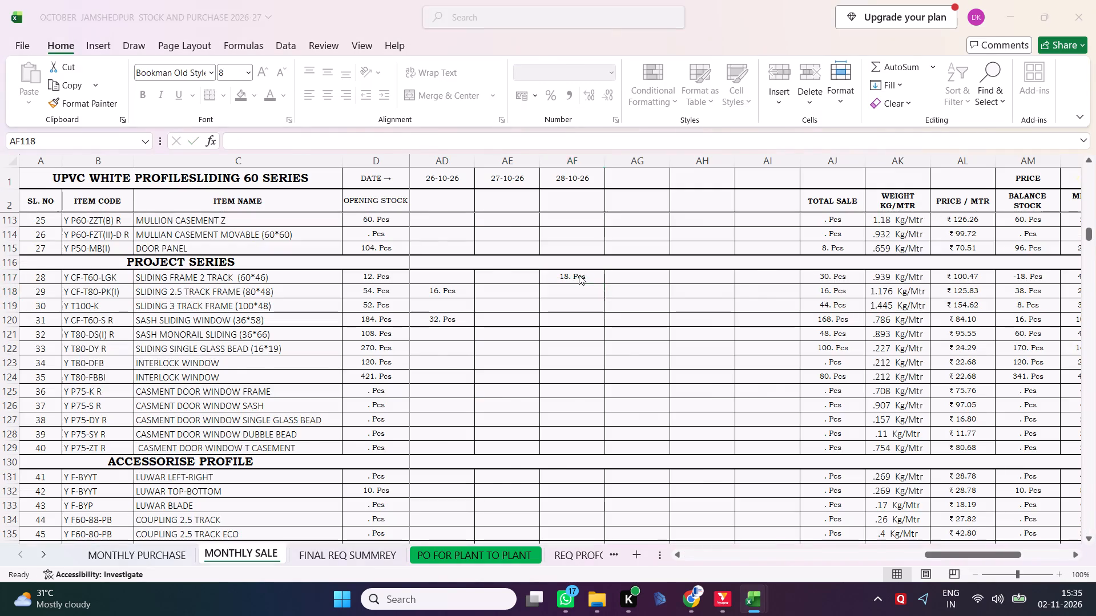
key(Down)
key(alt+Tab)
key(Down)
key(Down)
key(alt+Tab)
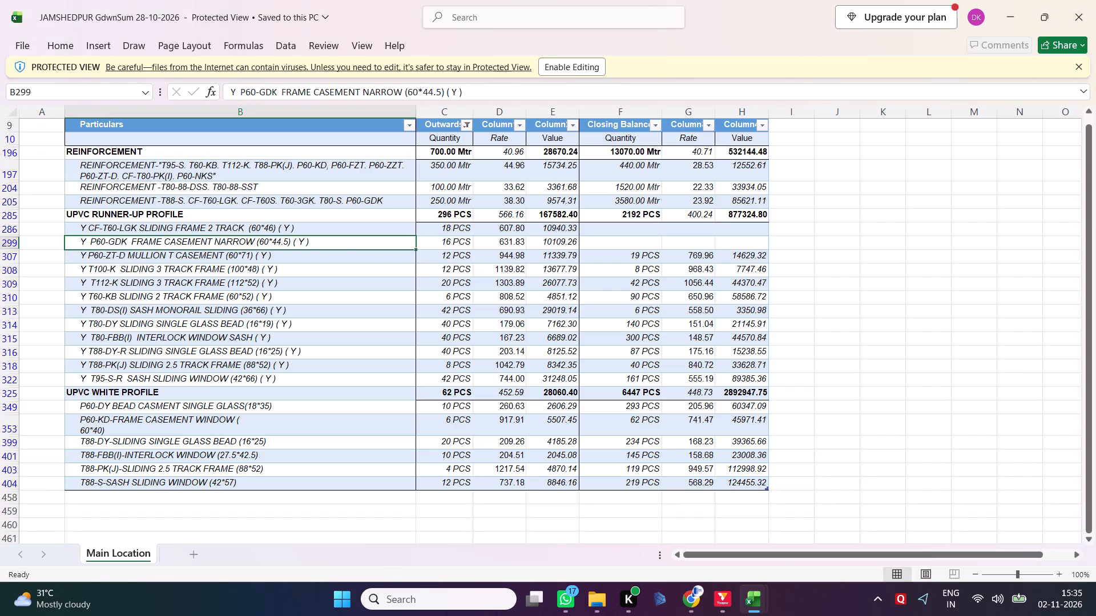
key(alt+Tab)
key(Up)
key(Up)
key(Up)
key(Up)
key(Up)
key(Up)
key(Up)
key(Up)
key(Up)
key(Up)
key(Down)
key(Down)
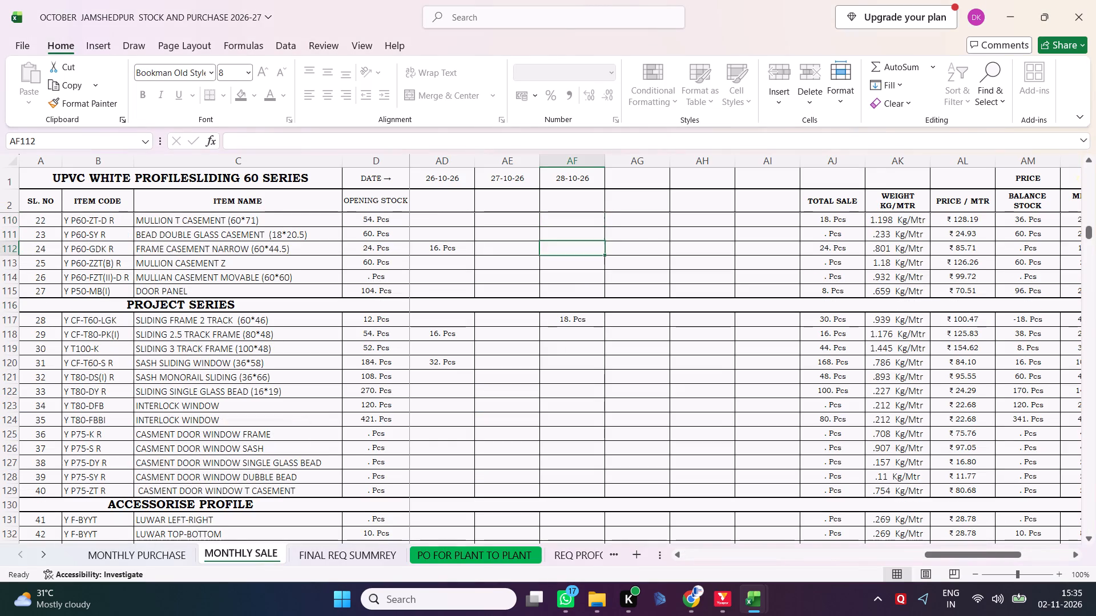
key(alt+Tab)
key(alt+Tab)
text(16)
key(Return)
Record 12 in the 28-10-26 column for Y P60-ZT-D R mullion T casement (60*71).
key(alt+Tab)
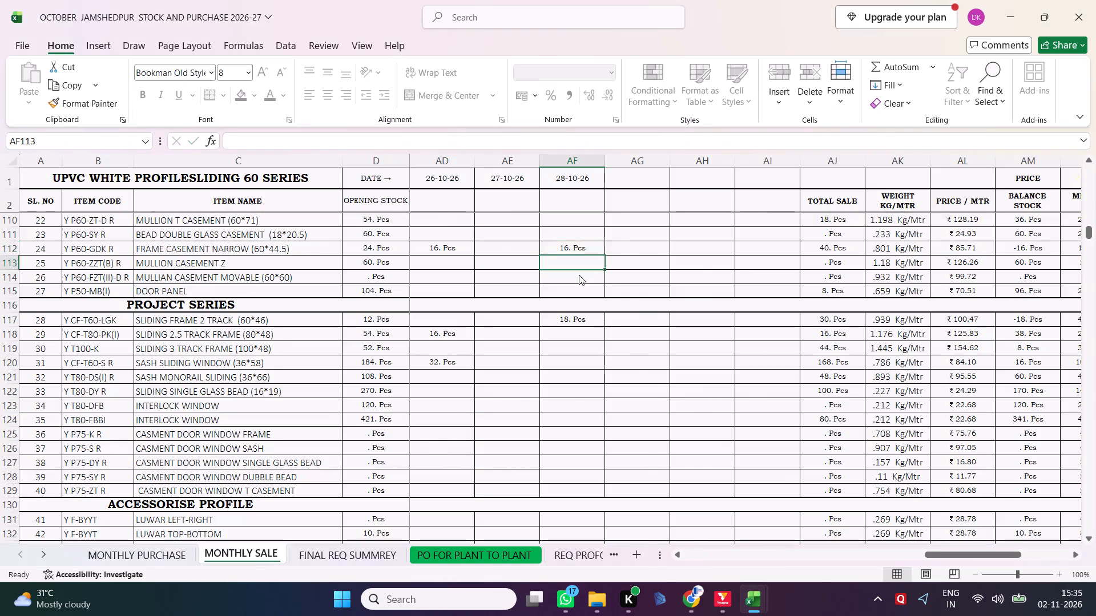
key(Down)
key(alt+Tab)
key(Up)
key(Up)
key(Up)
key(Up)
key(Up)
key(Up)
key(Up)
key(Up)
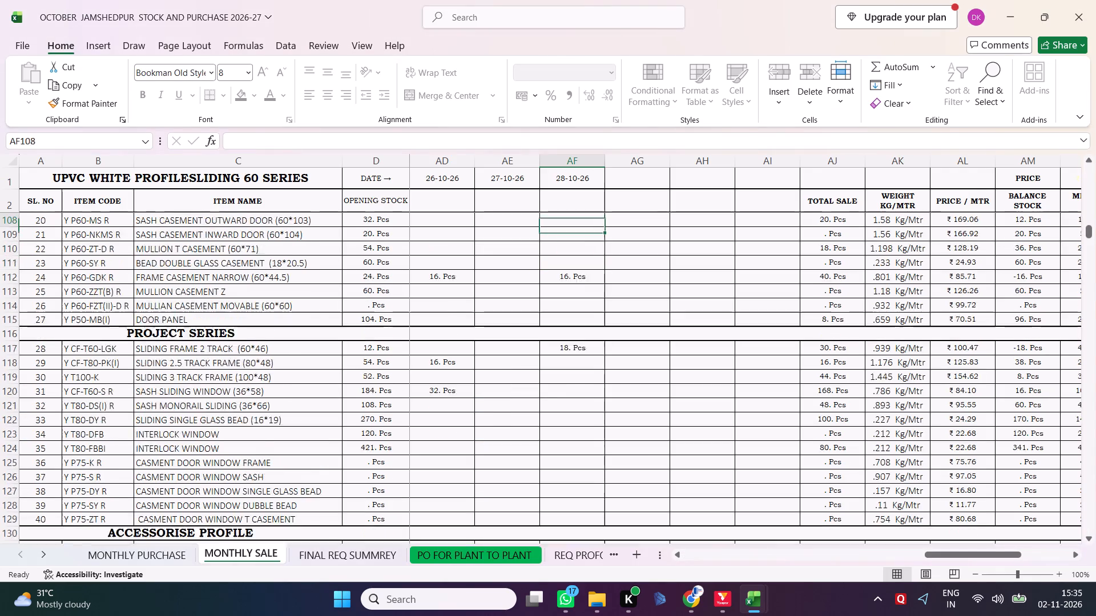
key(Down)
key(Down)
key(Down)
key(Down)
key(Down)
key(alt+Tab)
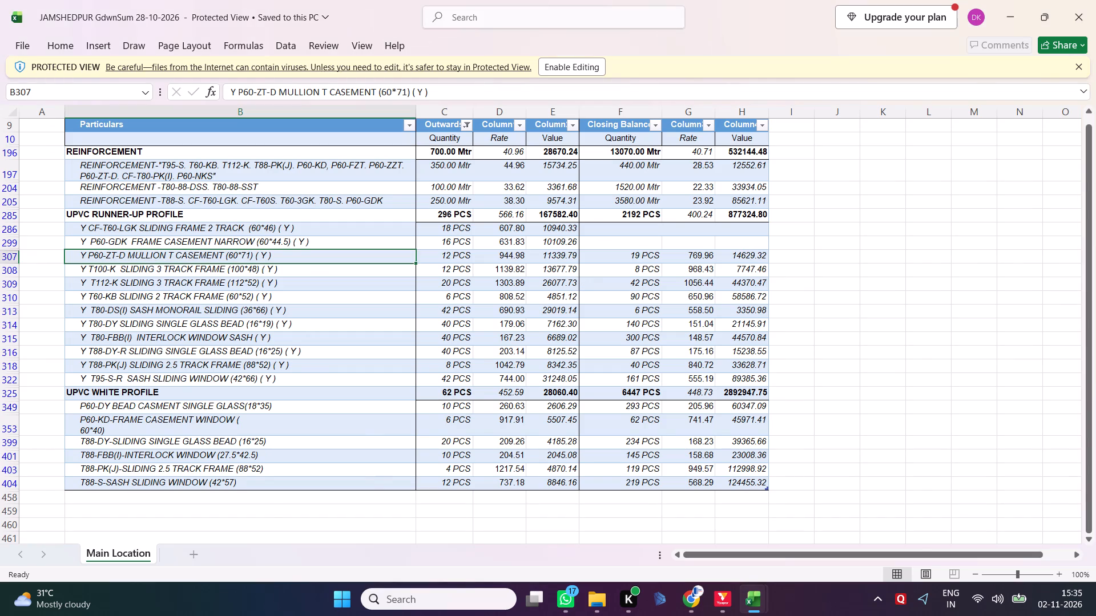
key(alt+Tab)
text(12)
key(Return)
Record 12 in the 28-10-26 column for Y T100-K sliding 3 track frame (100*48) in the Project Series.
key(alt+Tab)
key(Down)
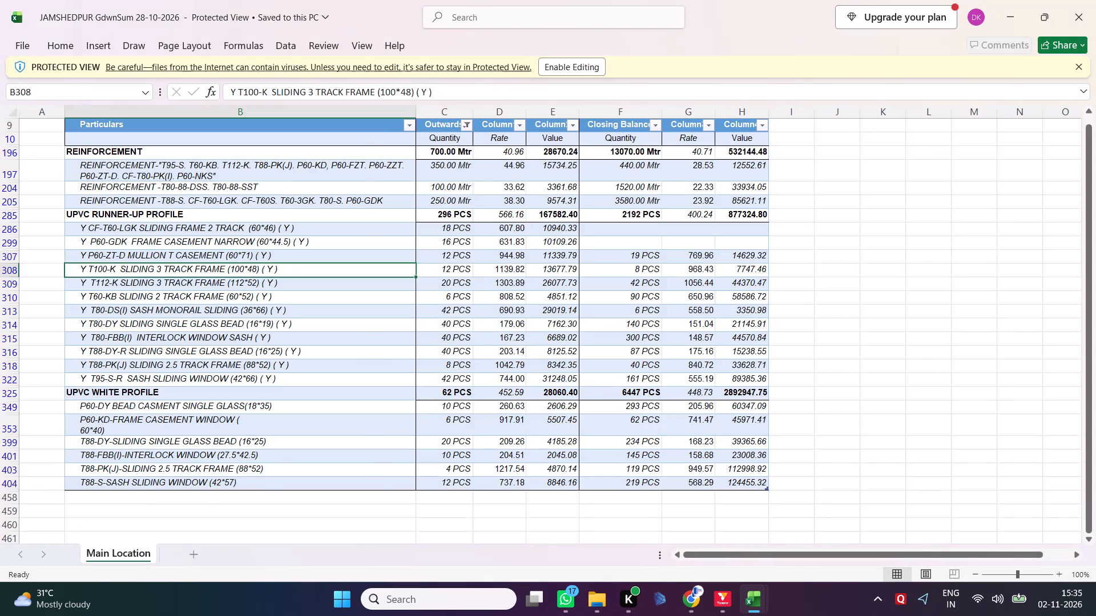
key(alt+Tab)
key(Down)
key(Down)
key(Down)
key(Down)
key(Down)
key(Down)
key(Down)
key(Down)
key(alt+Tab)
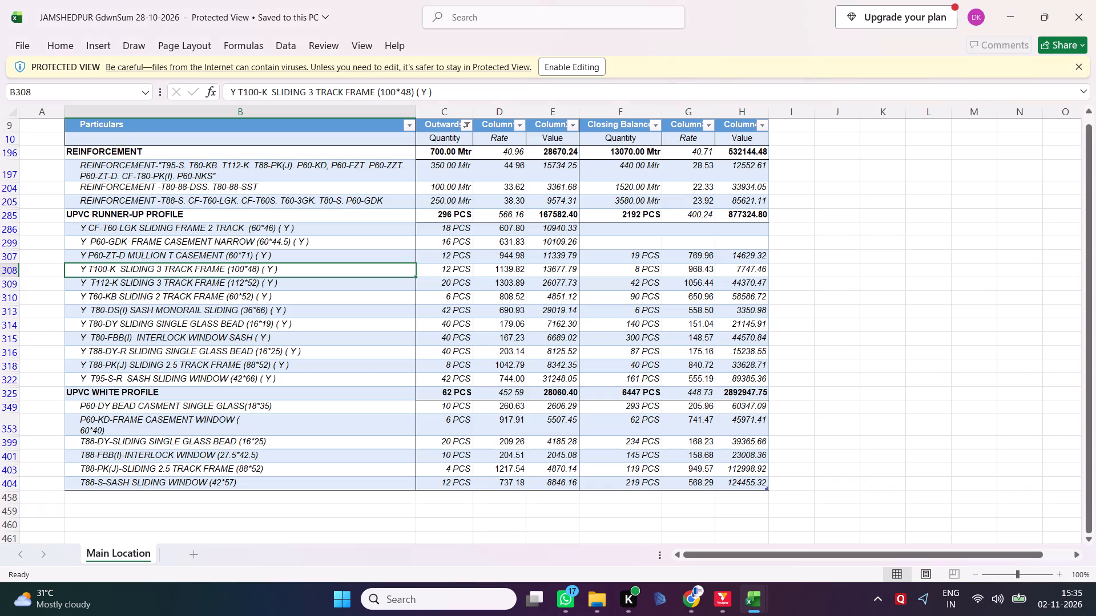
key(alt+Tab)
text(12)
key(Return)
Record 20 in the 28-10-26 column for Y T112-K sliding 3 track frame (112*52) in the Y Series profiles.
key(alt+Tab)
key(Down)
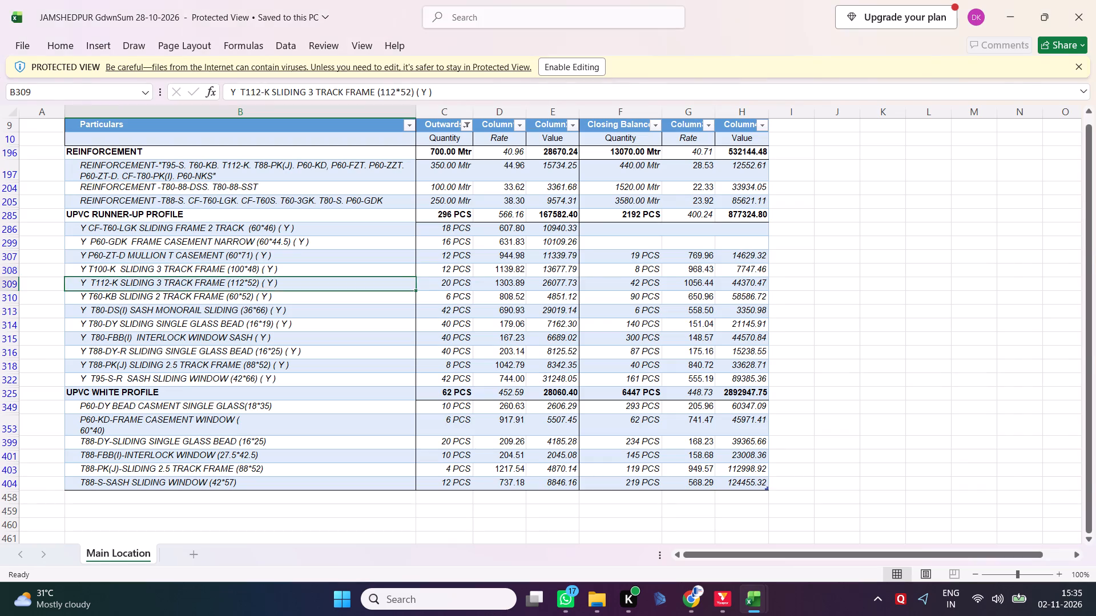
key(alt+Tab)
key(Up)
key(Up)
key(Up)
key(Up)
key(Up)
key(Up)
key(Up)
key(Up)
key(Up)
key(Up)
key(Up)
key(Up)
key(Up)
key(Up)
key(Up)
key(Up)
key(Up)
key(Up)
key(Up)
key(Up)
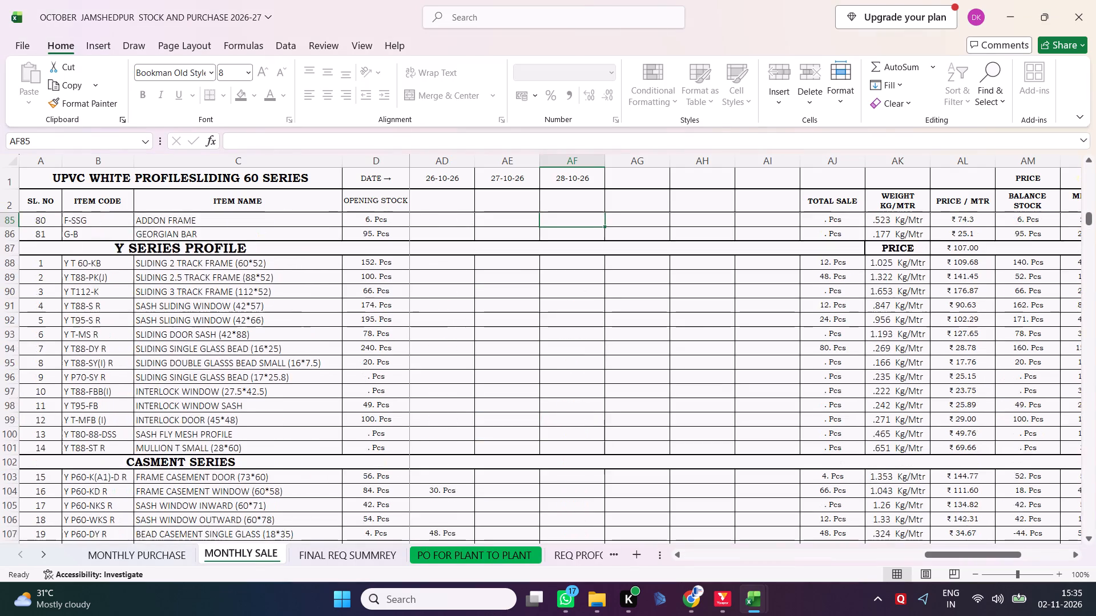
key(Down)
key(Down)
key(Down)
key(Down)
key(Down)
key(Down)
key(Down)
key(Up)
key(alt+Tab)
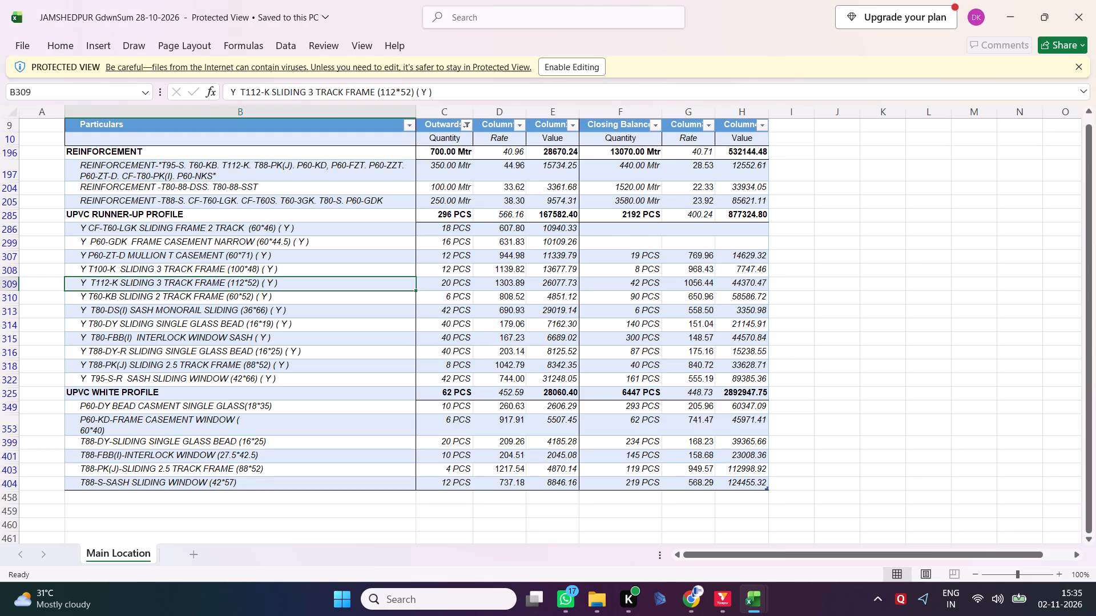
key(alt+Tab)
text(20)
key(Return)
key(alt+Tab)
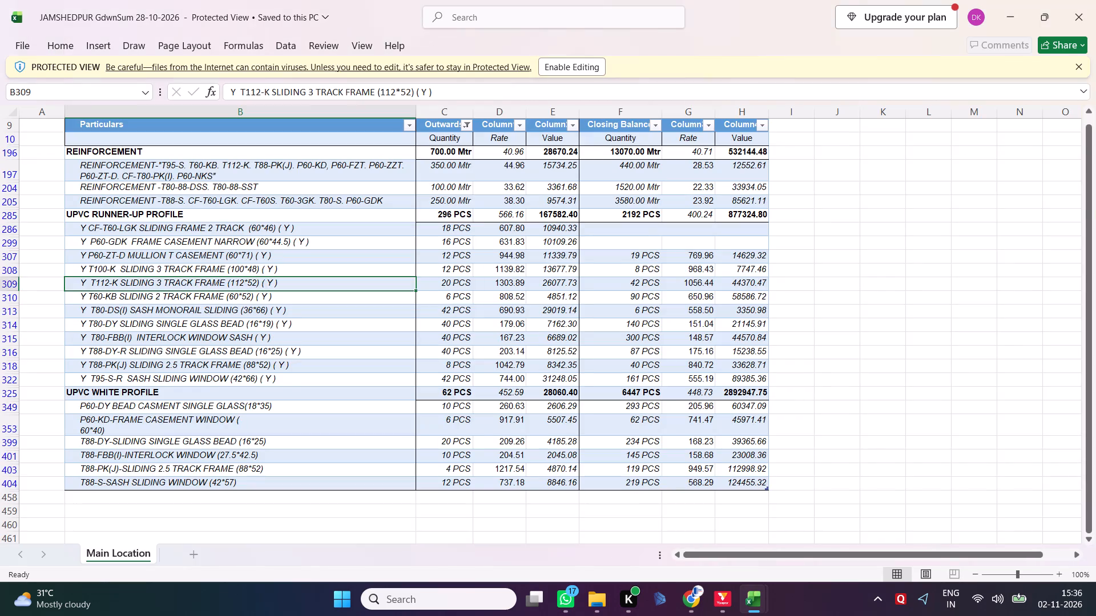
Record 6 in the 28-10-26 column for Y T60-KB sliding 2 track frame (60*52) in the Y Series profiles.
key(Down)
key(alt+Tab)
key(Up)
key(Up)
key(Up)
key(alt+Tab)
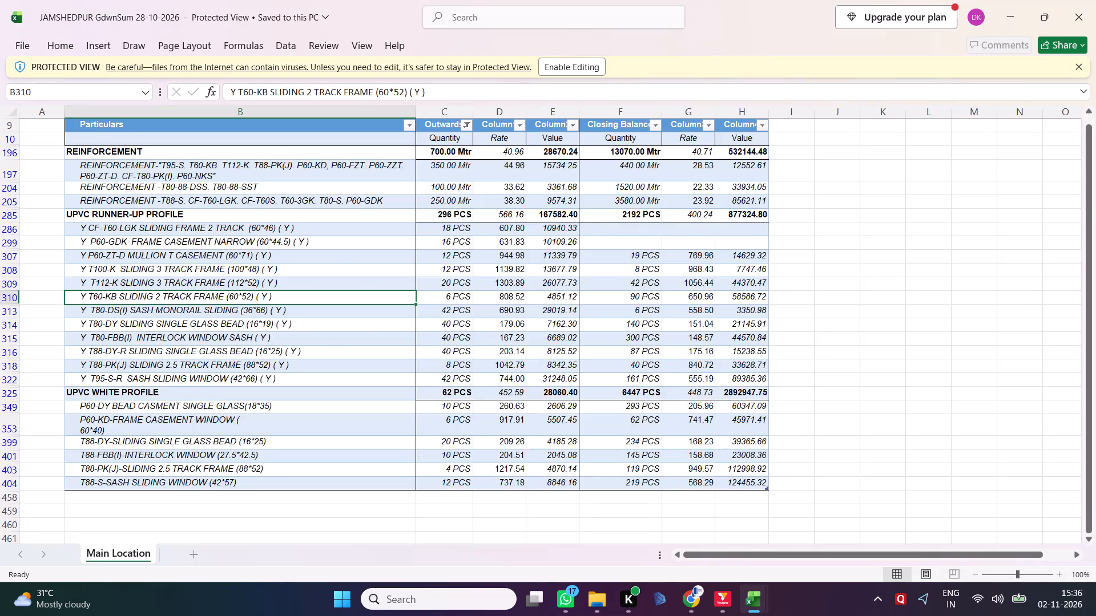
key(alt+Tab)
key(6)
key(Return)
Record 42 in the 28-10-26 column for Y T80-DS(I) R sash monorail sliding (36*66) in the Project Series.
key(alt+Tab)
key(Down)
key(alt+Tab)
key(Down)
key(Down)
key(Down)
key(Down)
key(Down)
key(Down)
key(Down)
key(Down)
key(Down)
key(Down)
key(Down)
key(Down)
key(Down)
key(Down)
key(Down)
key(Down)
key(Down)
key(Down)
key(Down)
key(Down)
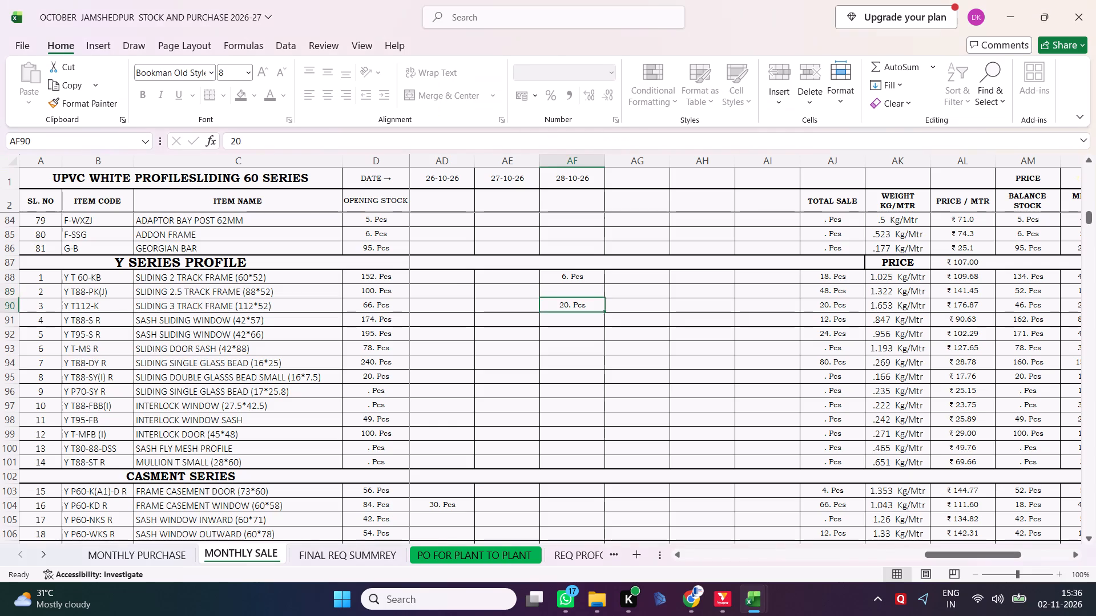
key(Up)
key(Up)
key(Up)
key(Up)
key(Up)
key(Up)
key(Up)
key(Up)
key(Up)
key(Up)
key(Up)
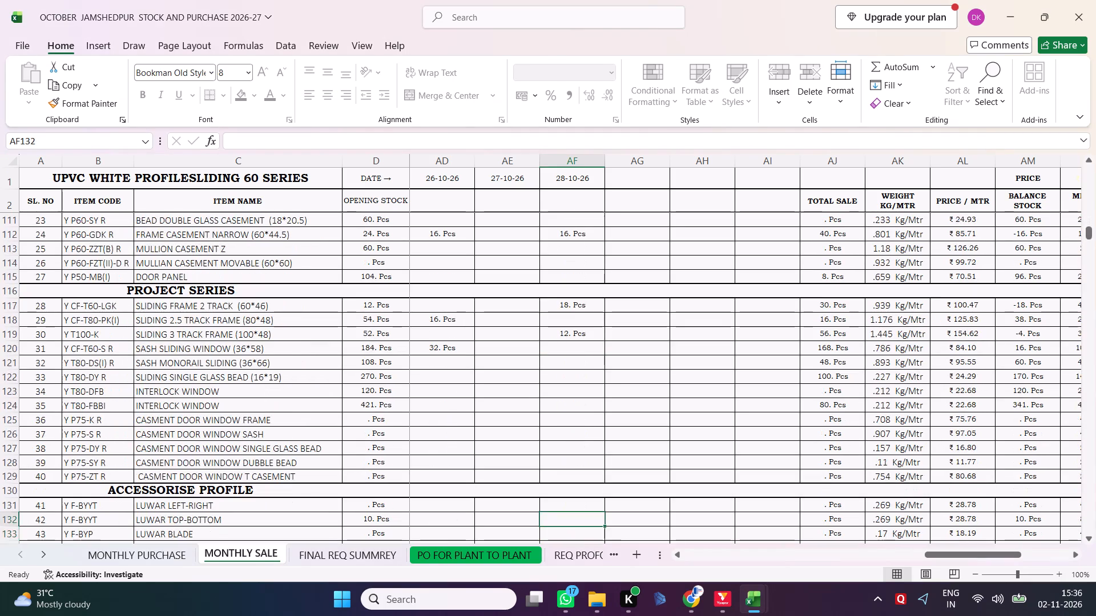
key(Up)
key(alt+Tab)
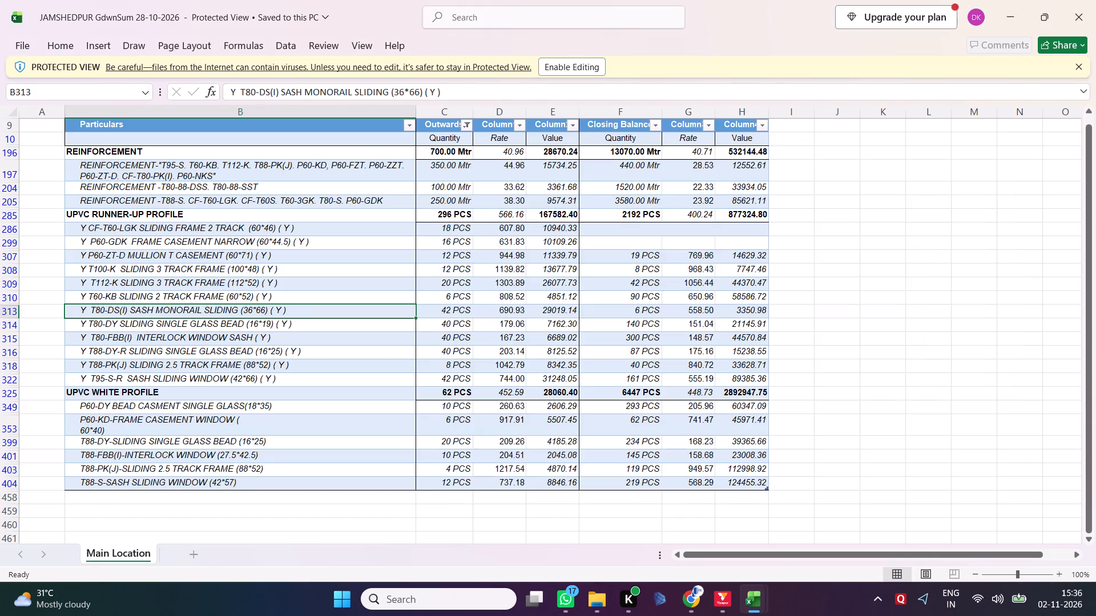
key(alt+Tab)
text(42)
key(Return)
Record 40 in the 28-10-26 column for Y T80-DY R sliding single glass bead (16*19) in the Project Series.
key(alt+Tab)
key(Down)
key(alt+Tab)
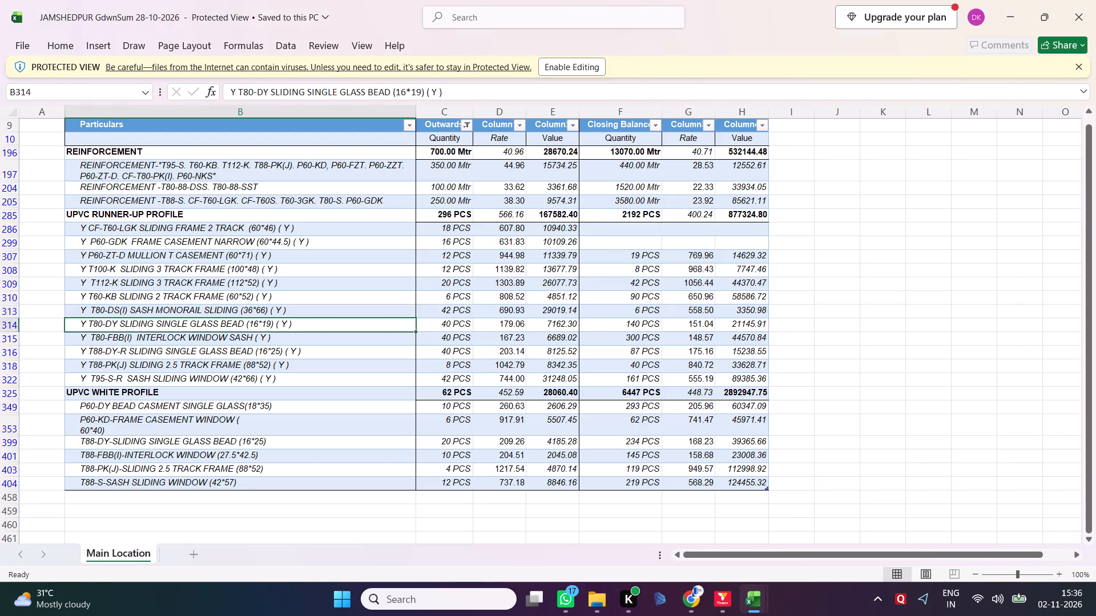
key(Up)
key(Down)
key(alt+Tab)
key(alt+Tab)
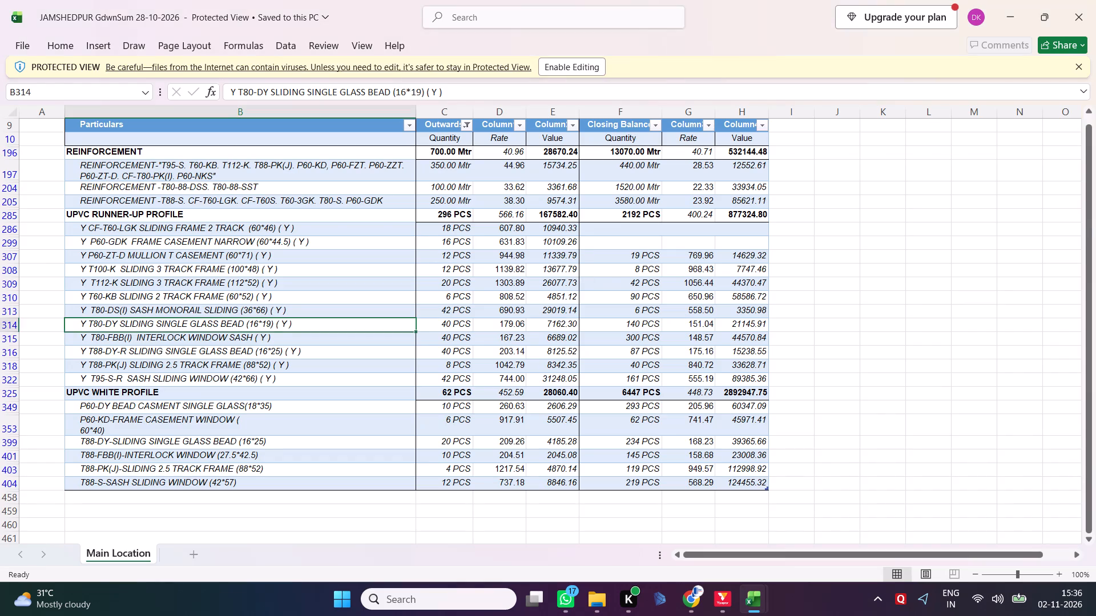
text(40)
key(Return)
Record 40 in the 28-10-26 column for Y T80-FBBI interlock window in the Project Series.
key(alt+Tab)
key(Down)
key(alt+Tab)
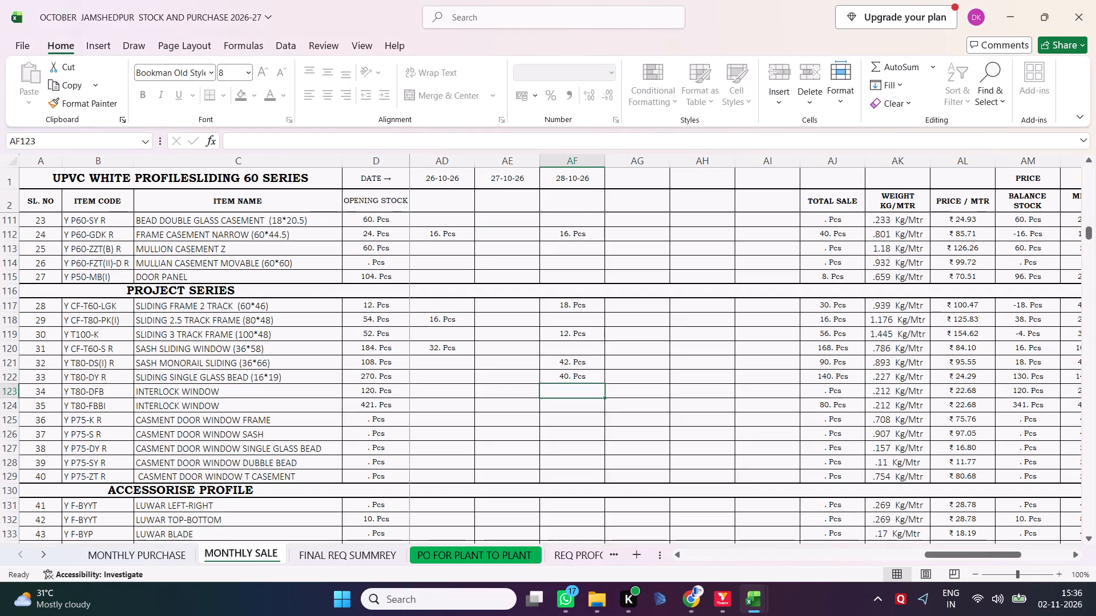
key(Down)
key(alt+Tab)
key(alt+Tab)
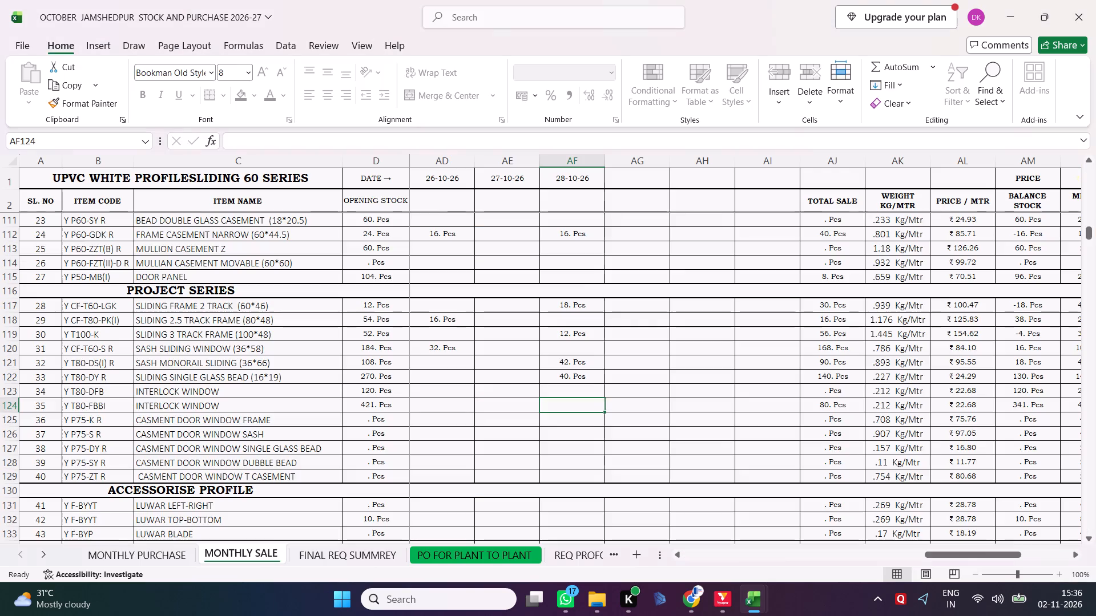
text(40)
key(Return)
Record 40 in the 28-10-26 column for Y T88-DY R sliding single glass bead (16*25) in the Y Series profiles.
key(alt+Tab)
key(Down)
key(alt+Tab)
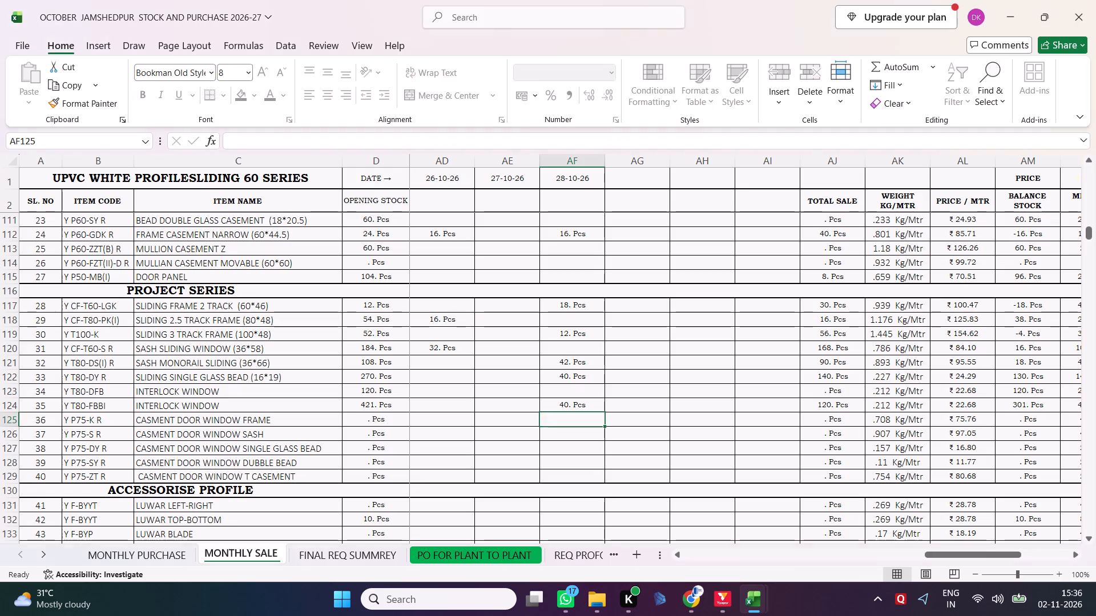
key(Up)
key(Up)
key(Up)
key(Up)
key(Up)
key(Up)
key(Up)
key(Up)
key(Up)
key(Up)
key(Up)
key(Up)
key(Up)
key(Up)
key(Up)
key(Up)
key(Up)
key(Up)
key(Up)
key(Up)
key(Down)
key(Down)
key(Down)
key(Down)
key(Down)
key(Down)
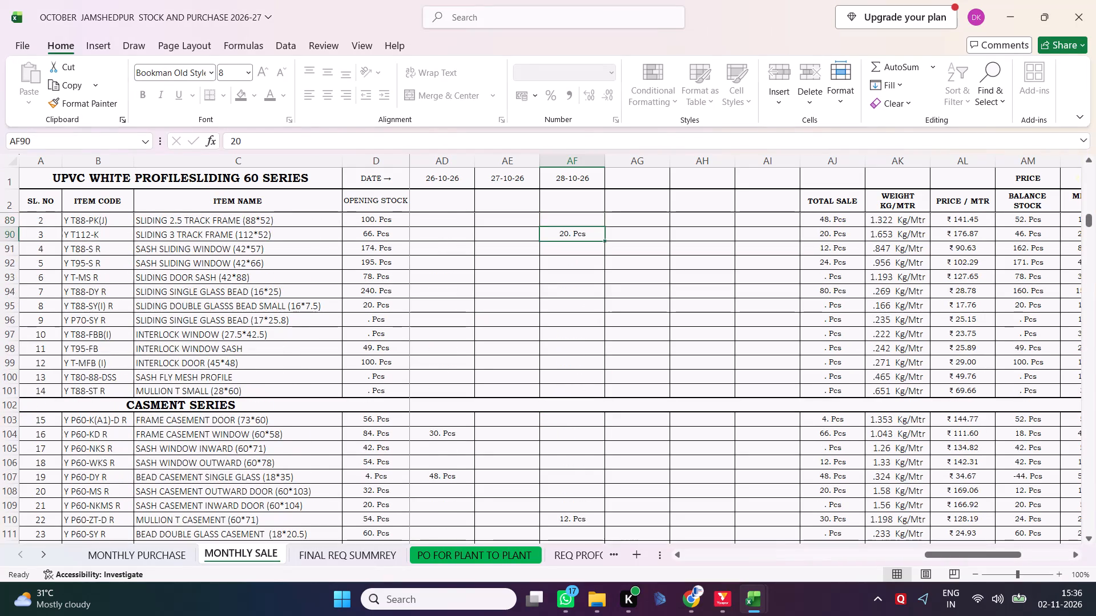
key(Up)
key(alt+Tab)
key(alt+Tab)
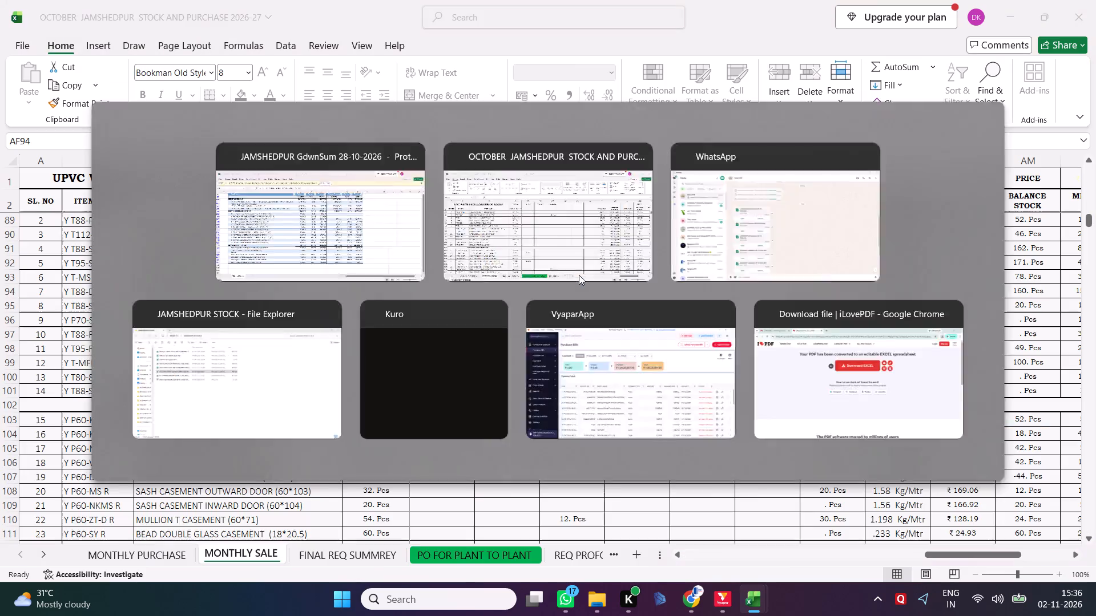
text(40)
key(Return)
Record 8 in the 28-10-26 column for Y T88-PK(J) sliding 2.5 track frame (88*52) in the Y Series profiles.
key(alt+Tab)
key(Down)
key(alt+Tab)
key(Up)
key(Up)
key(Up)
key(Up)
key(Up)
key(Up)
key(Up)
key(Up)
key(Up)
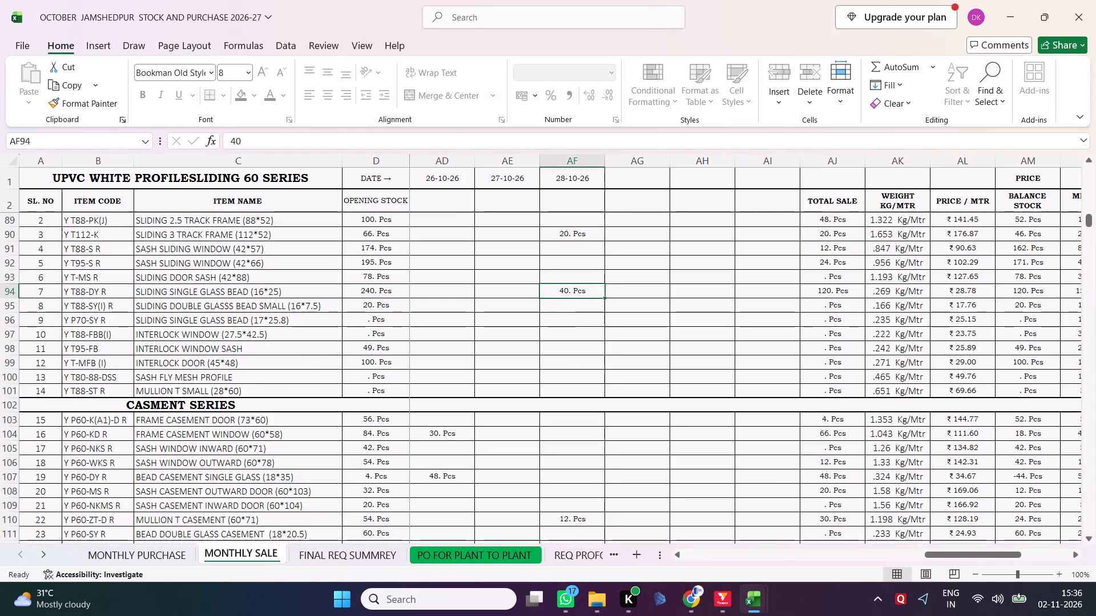
key(Down)
key(Down)
key(Down)
key(alt+Tab)
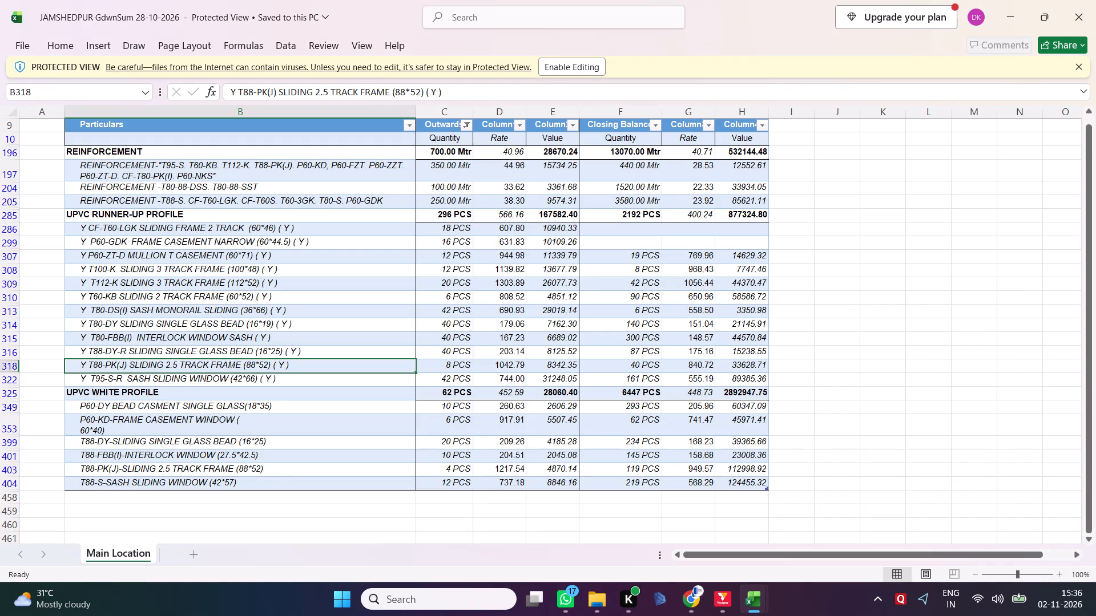
key(alt+Tab)
key(8)
key(Return)
Record 42 in the 28-10-26 column for Y T95-S R sash sliding window (42*66) in the Y Series profiles.
key(alt+Tab)
key(Down)
key(alt+Tab)
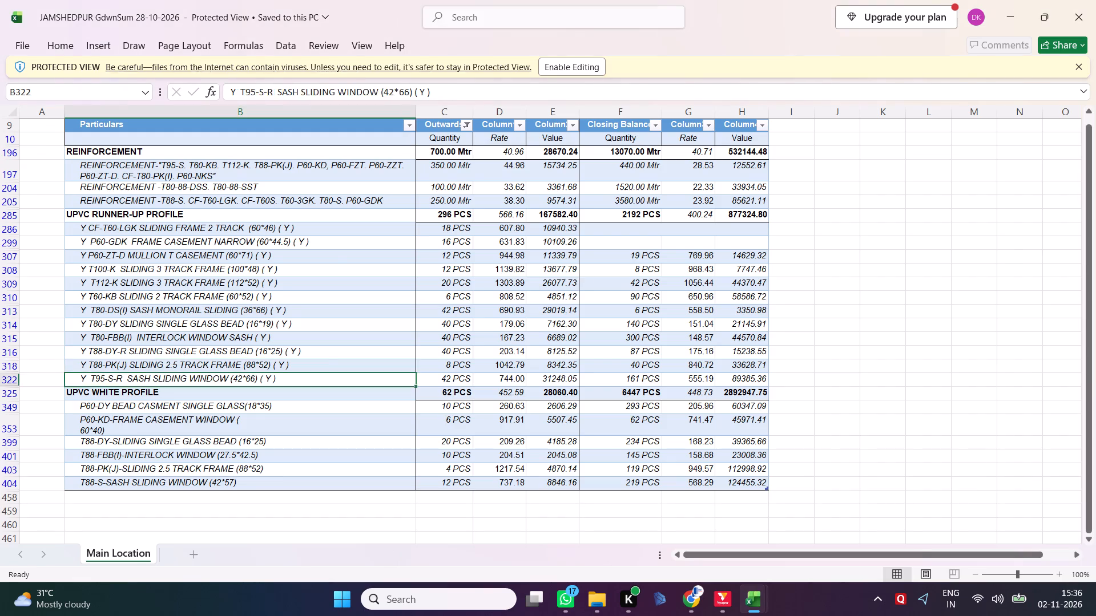
key(Down)
key(Down)
key(alt+Tab)
key(alt+Tab)
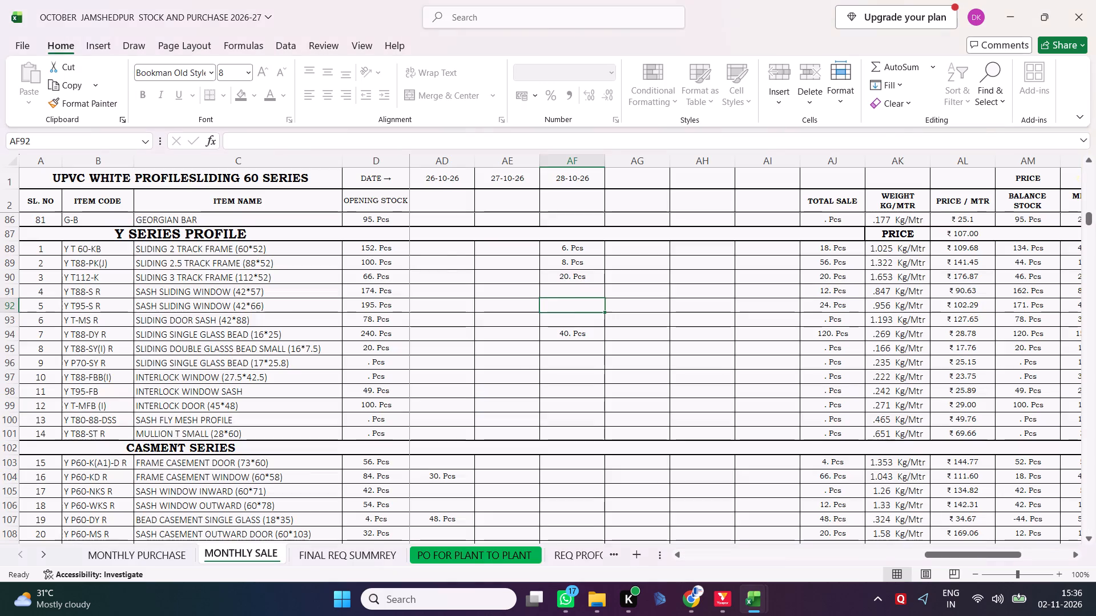
text(42)
key(Return)
Record 10 in the 28-10-26 column for P60-DY bead casement single glass (18*35) in the white Casement Series.
key(alt+Tab)
key(Down)
key(Down)
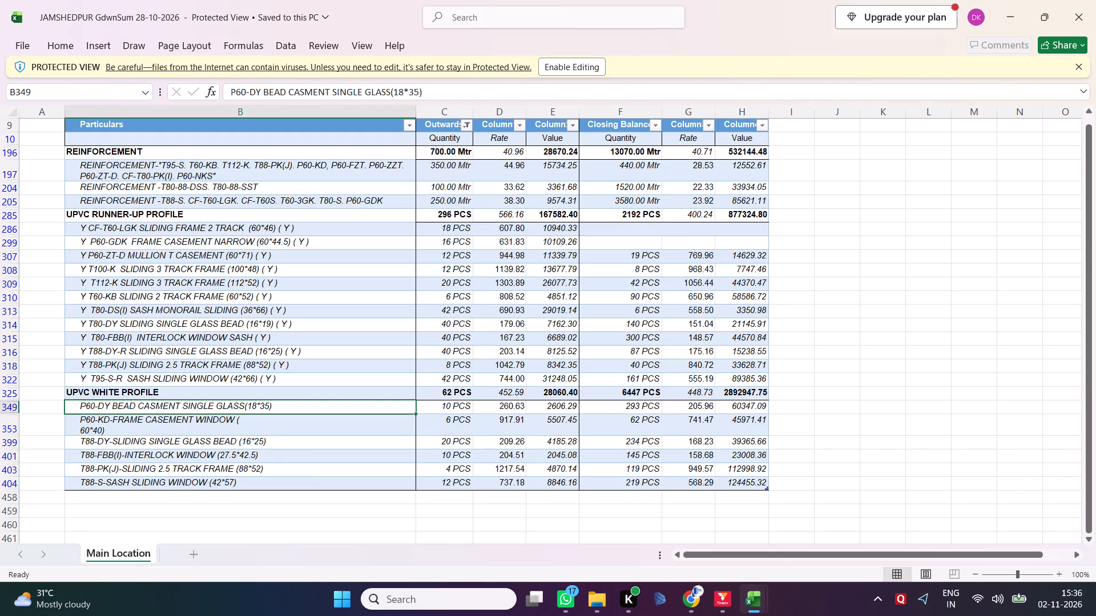
key(alt+Tab)
scroll(579, 275, up, 5)
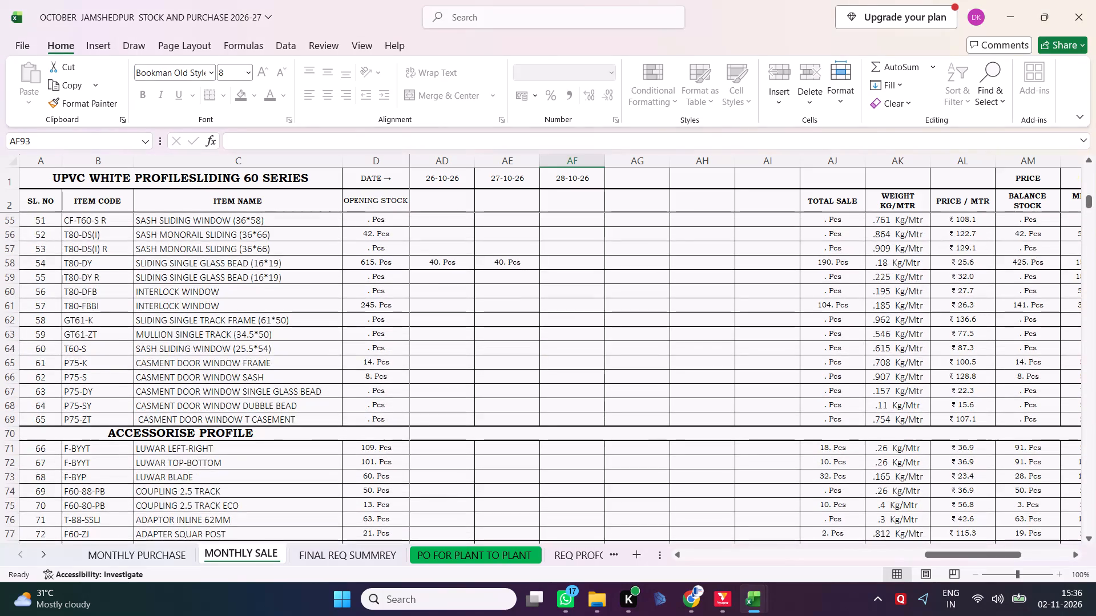
alt+click(570, 302)
key(alt+Tab)
key(alt+Tab)
key(Up)
key(Up)
key(Up)
key(Up)
key(Up)
key(Up)
key(Up)
key(Up)
key(Up)
key(Up)
key(Up)
key(Up)
key(Up)
key(Up)
key(Up)
key(Up)
key(Up)
key(Up)
key(Up)
key(Up)
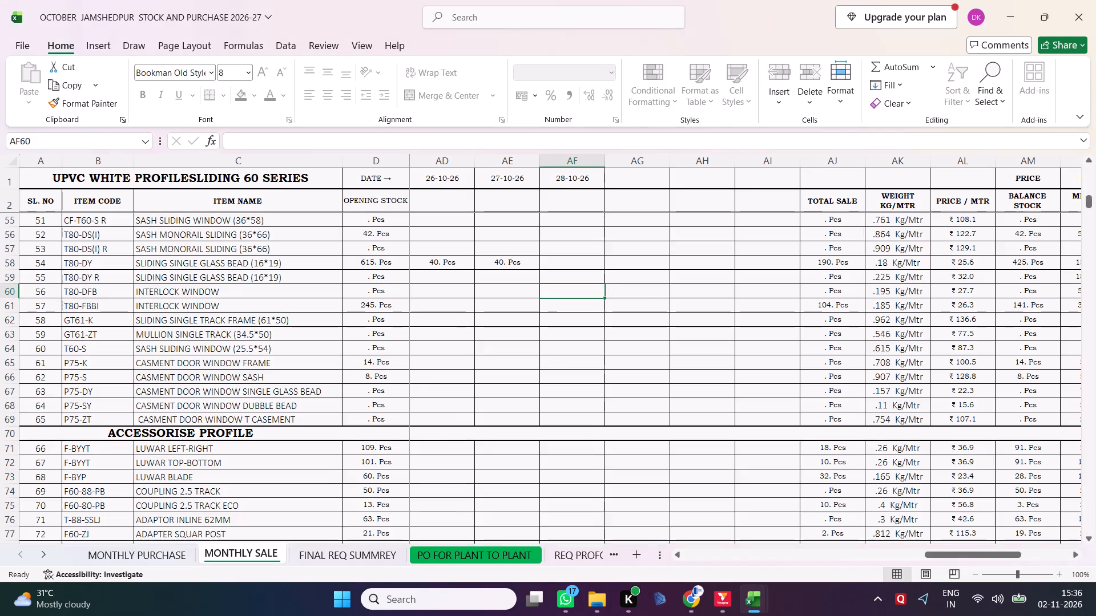
key(Down)
key(Down)
key(Down)
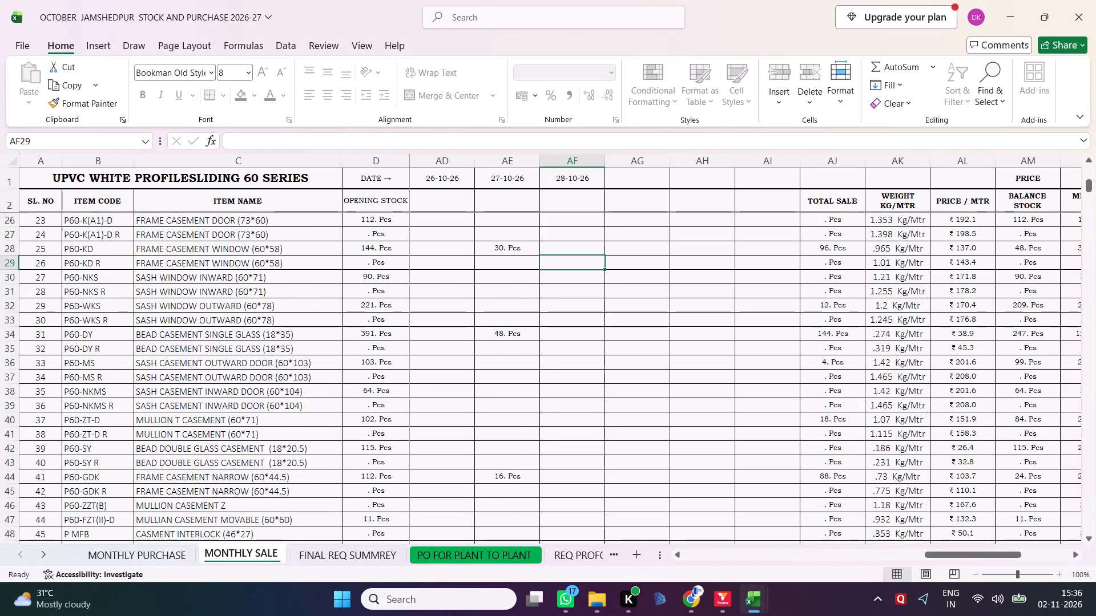
key(Down)
key(Down)
key(Down)
key(Down)
key(Down)
key(alt+Tab)
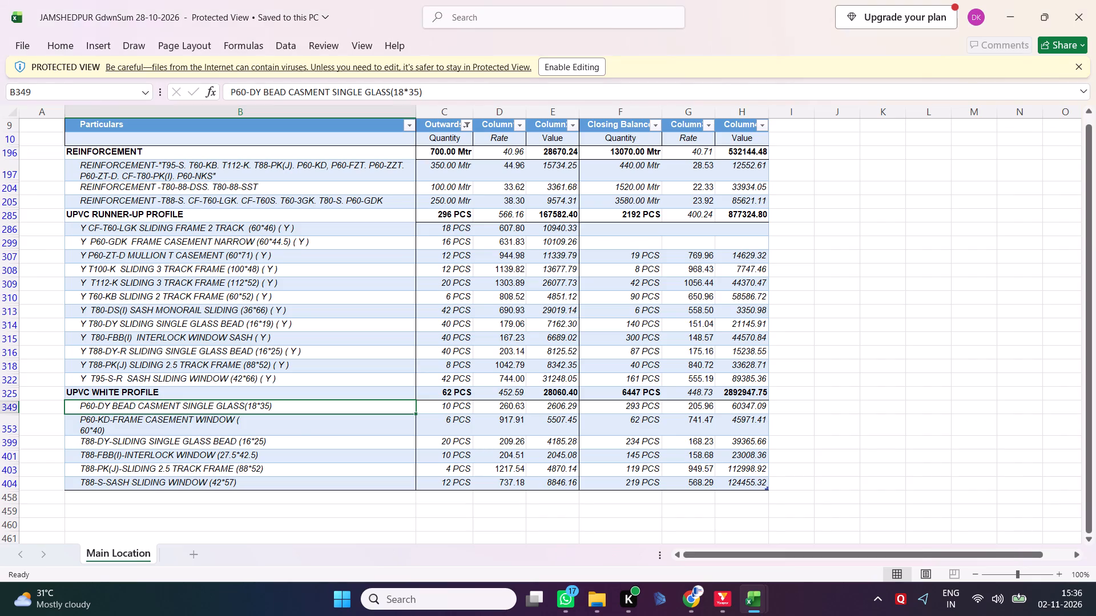
key(alt+Tab)
text(10)
key(Return)
Record 6 in the 28-10-26 column for P60-KD frame casement window (60*58) in the white Casement Series.
key(alt+Tab)
key(Down)
key(alt+Tab)
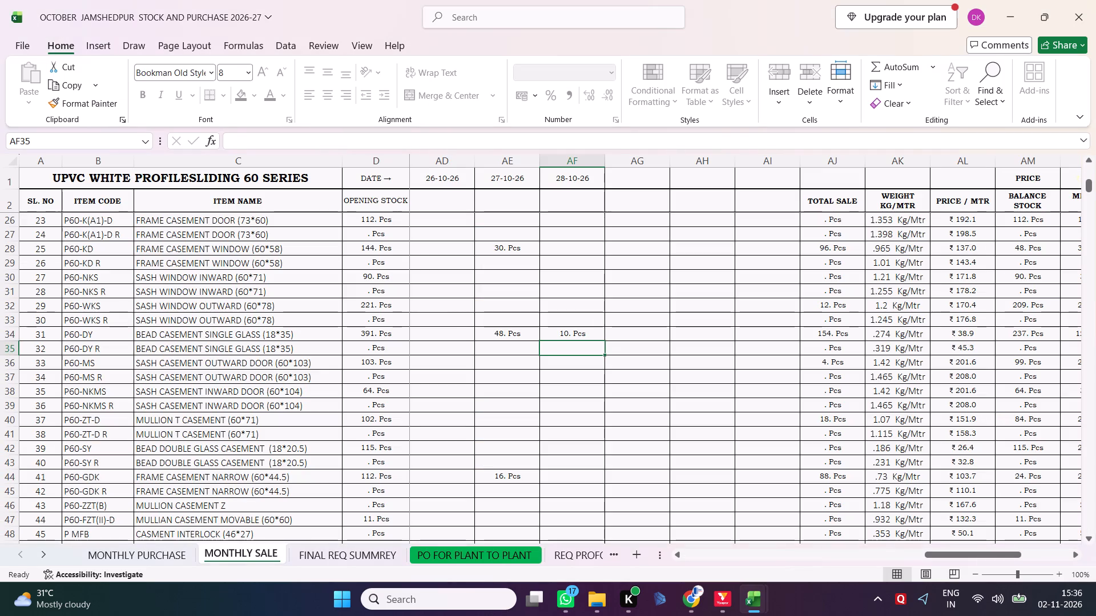
key(Up)
key(Up)
key(Up)
key(Up)
key(Up)
key(Up)
key(Up)
key(Up)
key(Up)
key(Up)
key(Up)
key(Down)
key(Down)
key(Down)
key(Down)
key(alt+Tab)
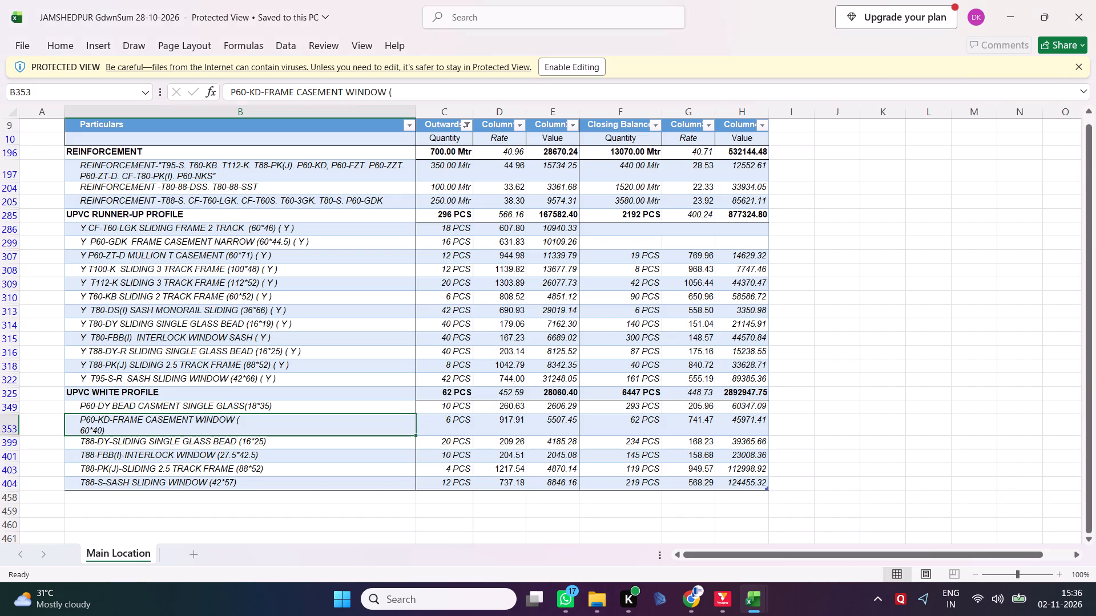
key(alt+Tab)
key(6)
key(Return)
Record 20 in the 28-10-26 column for T88-DY sliding single glass bead (16*25) in the white sliding profiles.
key(alt+Tab)
key(Down)
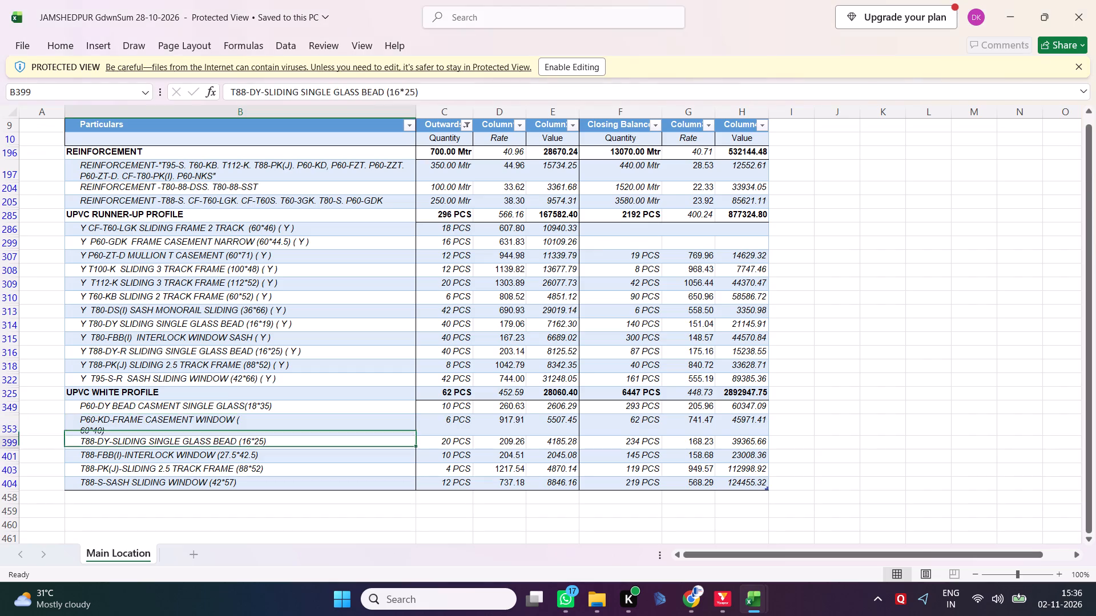
key(alt+Tab)
key(alt+Tab)
key(alt+Tab)
key(Up)
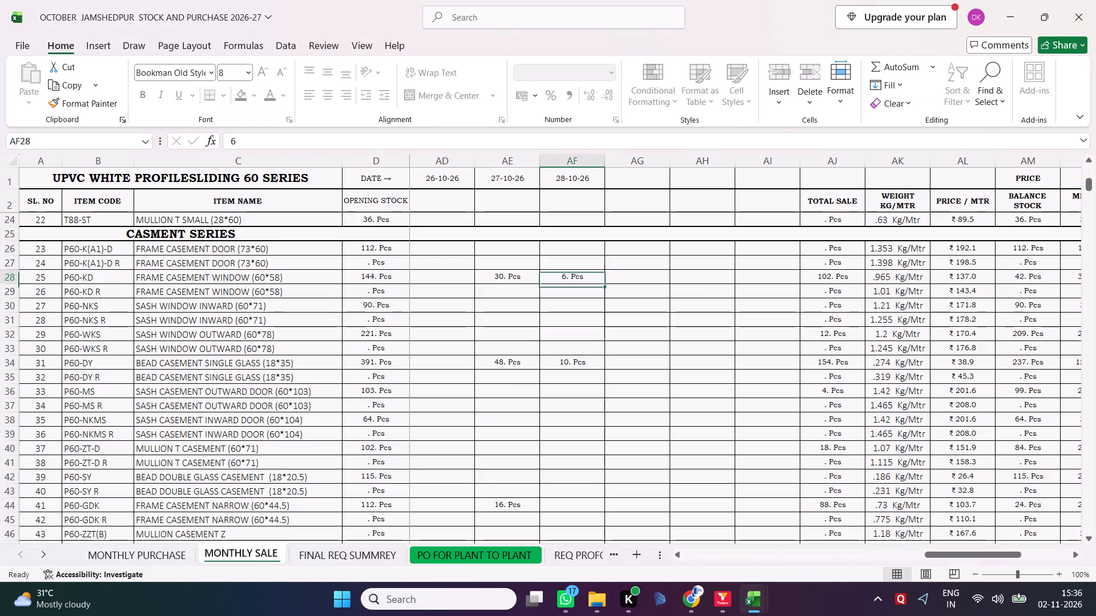
key(Up)
key(Up)
key(Up)
key(Up)
key(Up)
key(Up)
key(Up)
key(Up)
key(Up)
key(Up)
key(Up)
key(Up)
key(Up)
key(Up)
key(Up)
key(Up)
key(Up)
key(Up)
key(Up)
key(Up)
key(Down)
key(Down)
key(Down)
key(Down)
key(Down)
key(Down)
key(Down)
key(Down)
key(Down)
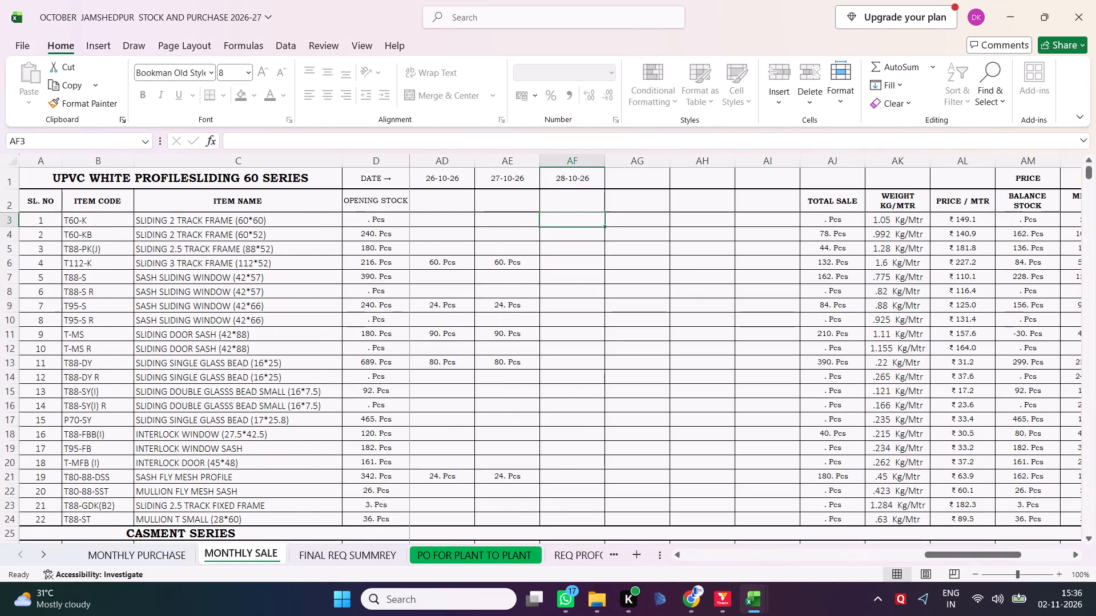
key(Down)
key(Down)
key(alt+Tab)
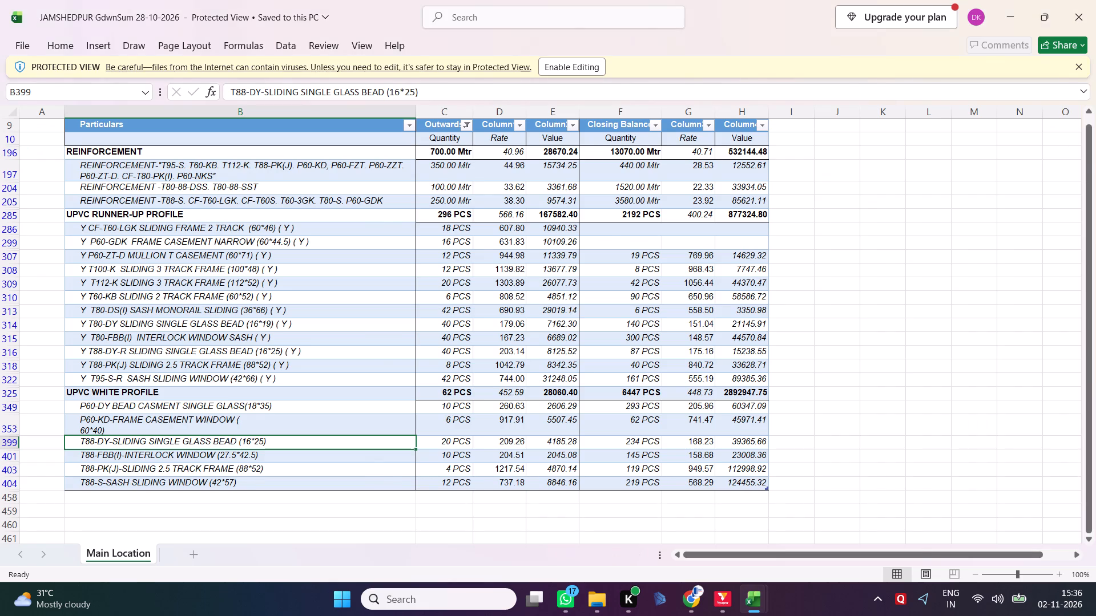
key(alt+Tab)
text(20)
key(Return)
Record 10 in the 28-10-26 column for T88-FBB(I) interlock window (27.5*42.5) in the white sliding profiles.
key(alt+Tab)
key(Down)
key(alt+Tab)
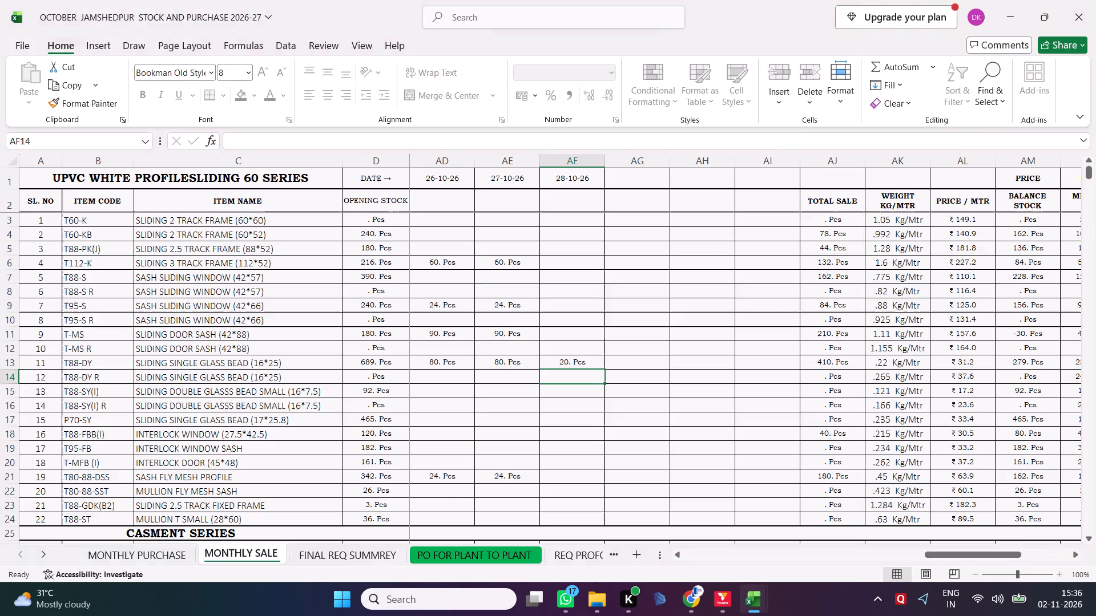
key(Down)
key(Down)
key(Down)
key(Down)
key(alt+Tab)
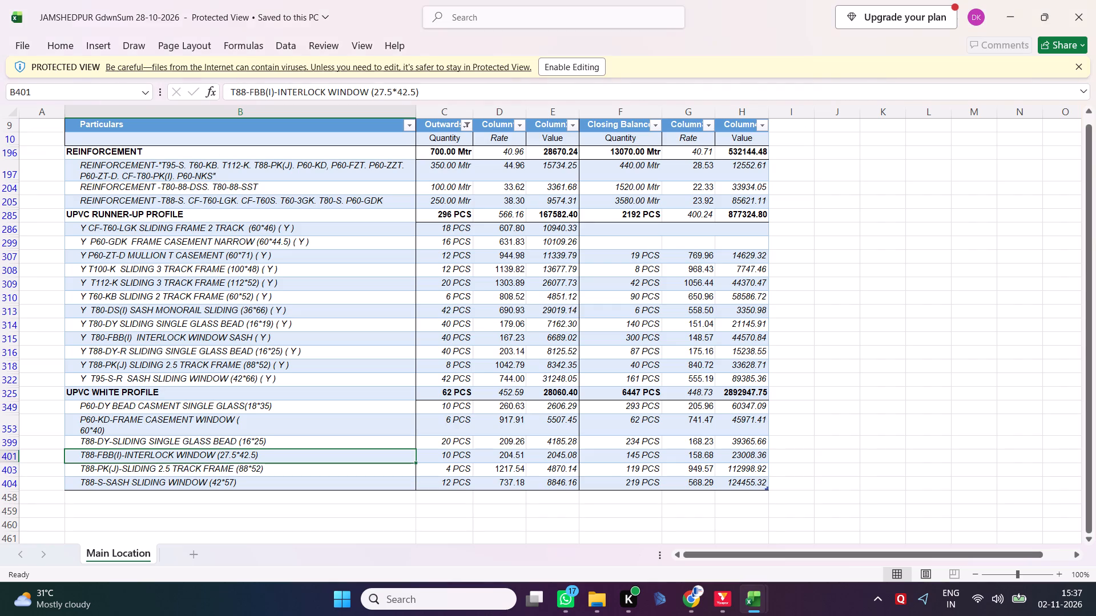
key(alt+Tab)
text(10)
key(Return)
Record 4 in the 28-10-26 column for T88-PK(J) sliding 2.5 track frame (88*52) in the white sliding profiles.
key(alt+Tab)
key(Down)
key(alt+Tab)
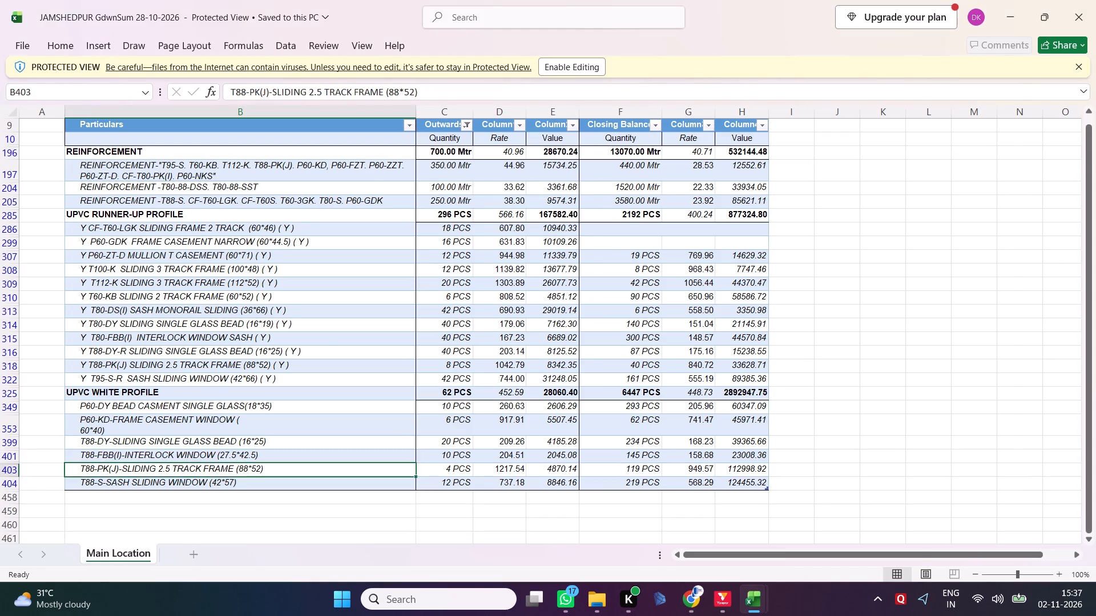
key(Up)
key(Up)
key(Up)
key(Up)
key(Up)
key(Up)
key(Up)
key(Up)
key(Up)
key(Up)
key(Up)
key(Up)
key(Up)
key(Up)
key(alt+Tab)
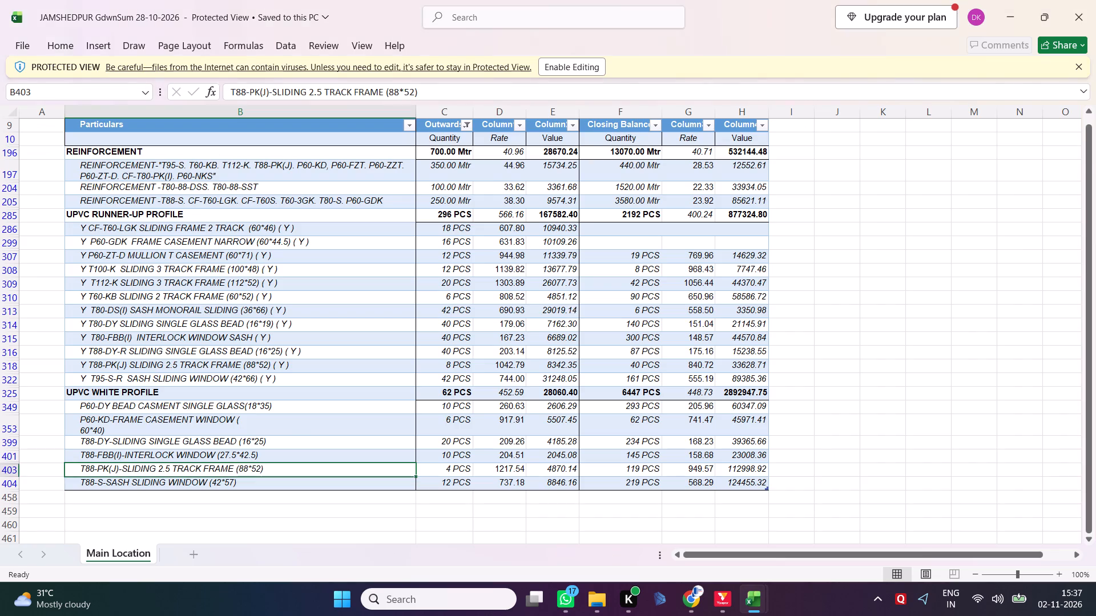
key(alt+Tab)
key(4)
key(Return)
Record 12 in the 28-10-26 column for T88-S sash sliding window (42*57) in the white sliding profiles.
key(alt+Tab)
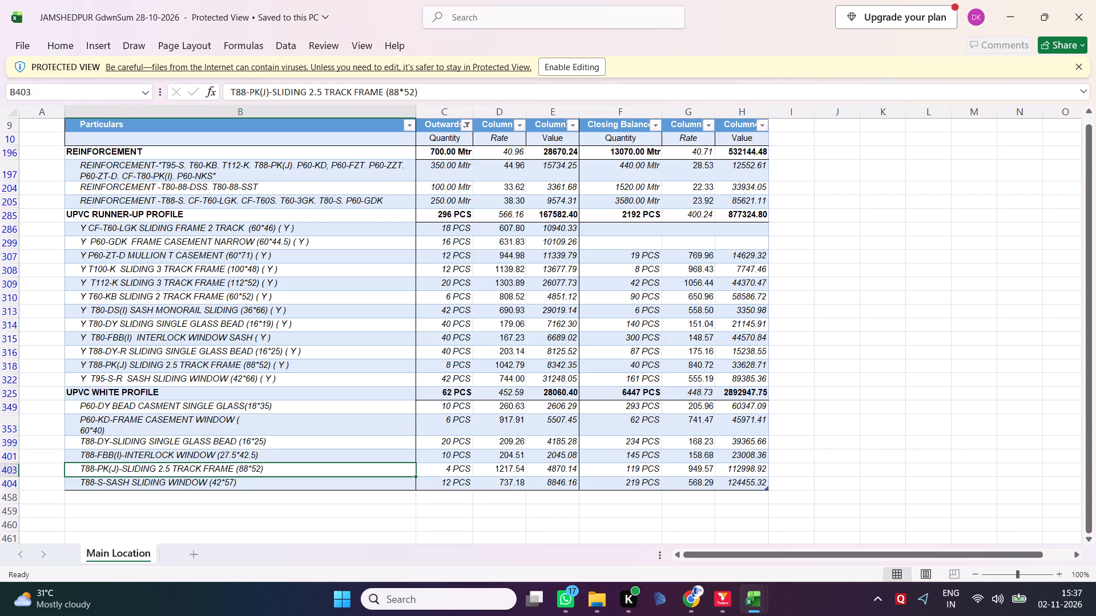
key(Down)
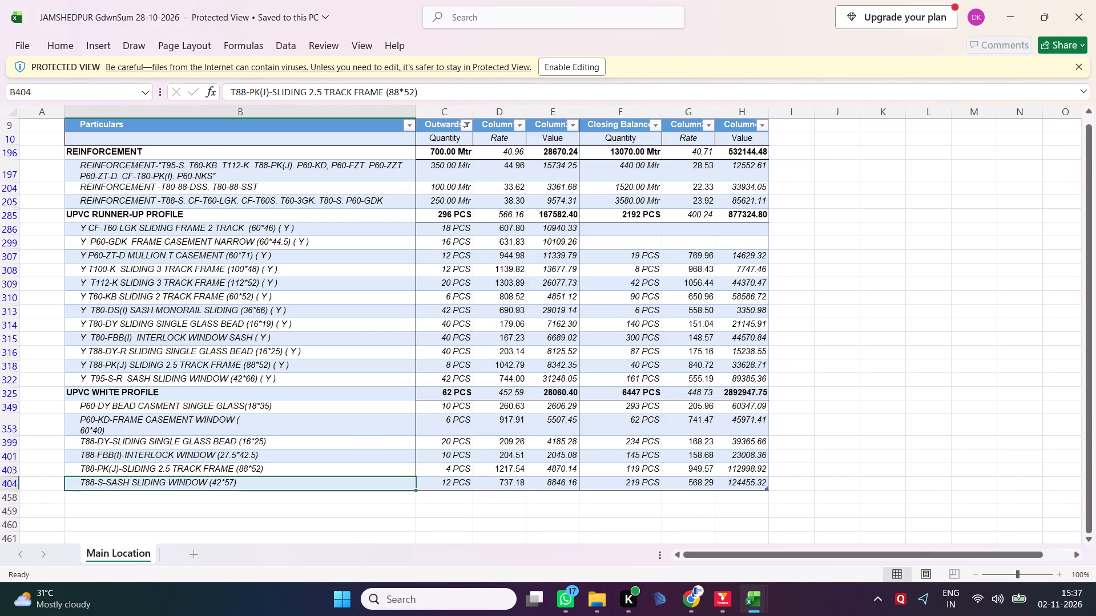
key(alt+Tab)
key(Down)
key(Down)
key(Up)
key(alt+Tab)
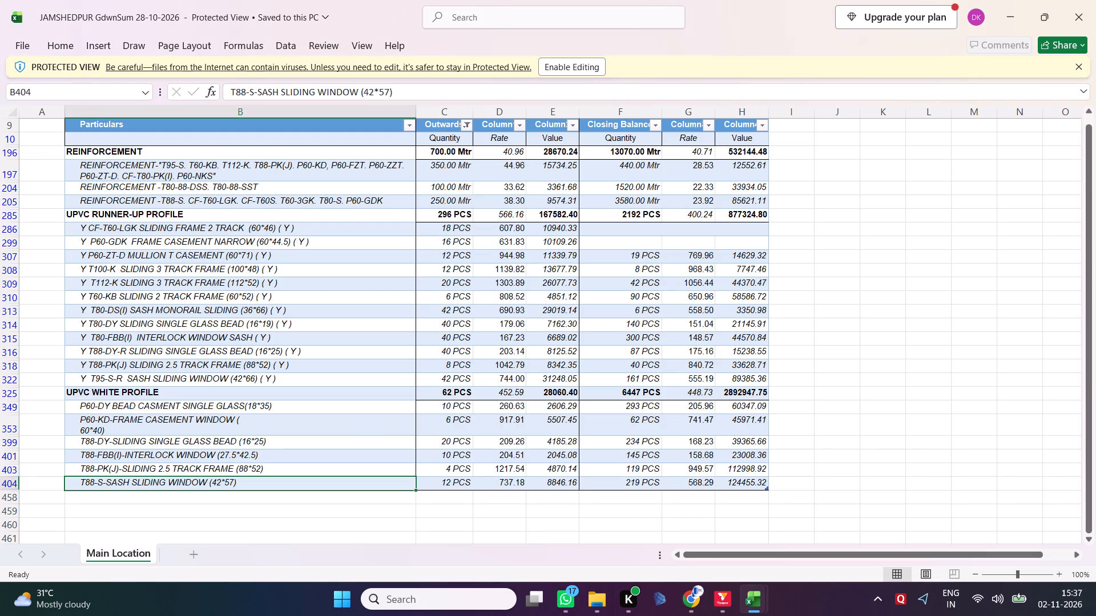
key(alt+Tab)
key(alt+Tab)
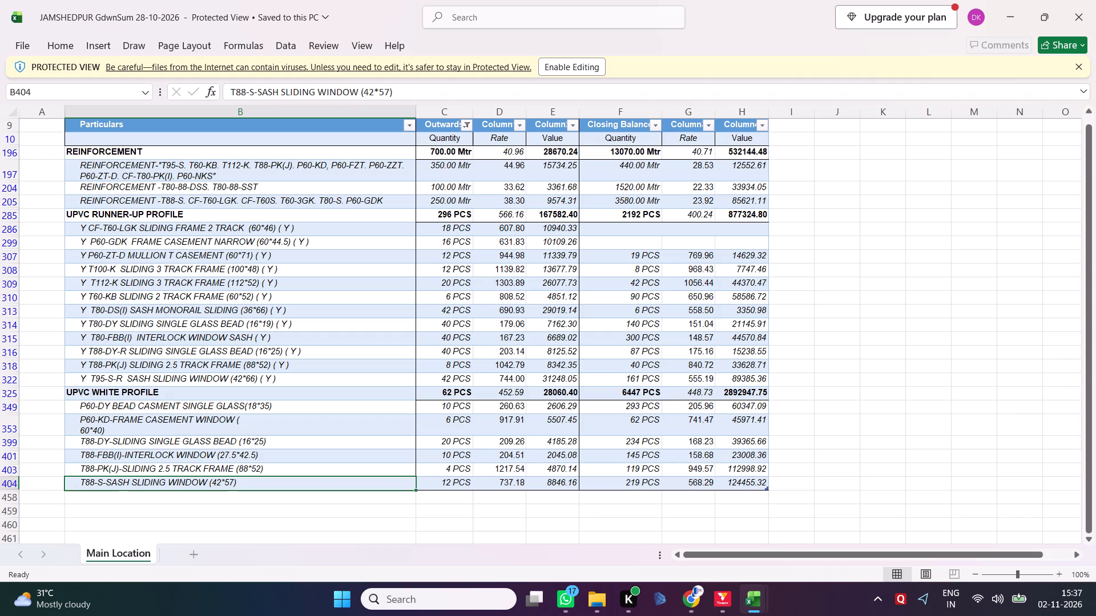
text(12)
key(alt+Tab)
text(12)
key(Return)
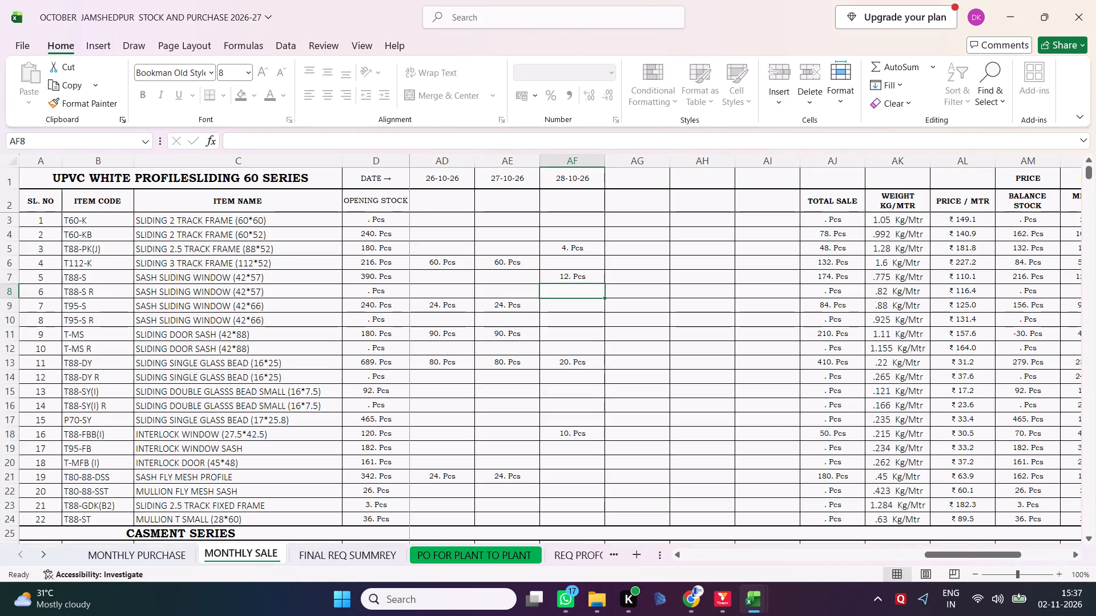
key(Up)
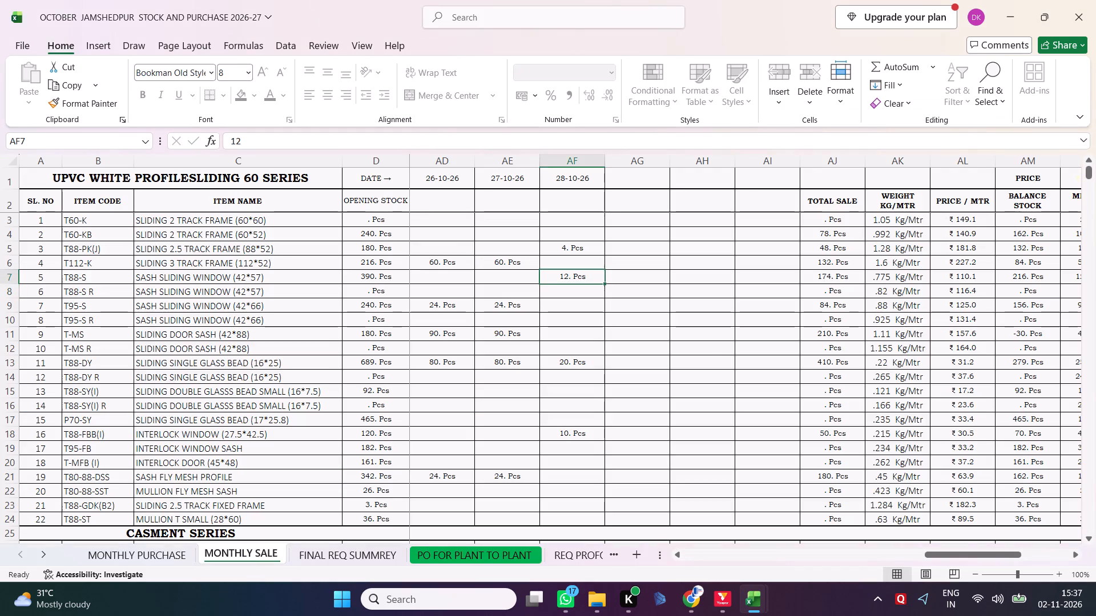
Return to the JAMSHEDPUR GdwnSum 28-10-2026 workbook and close it.
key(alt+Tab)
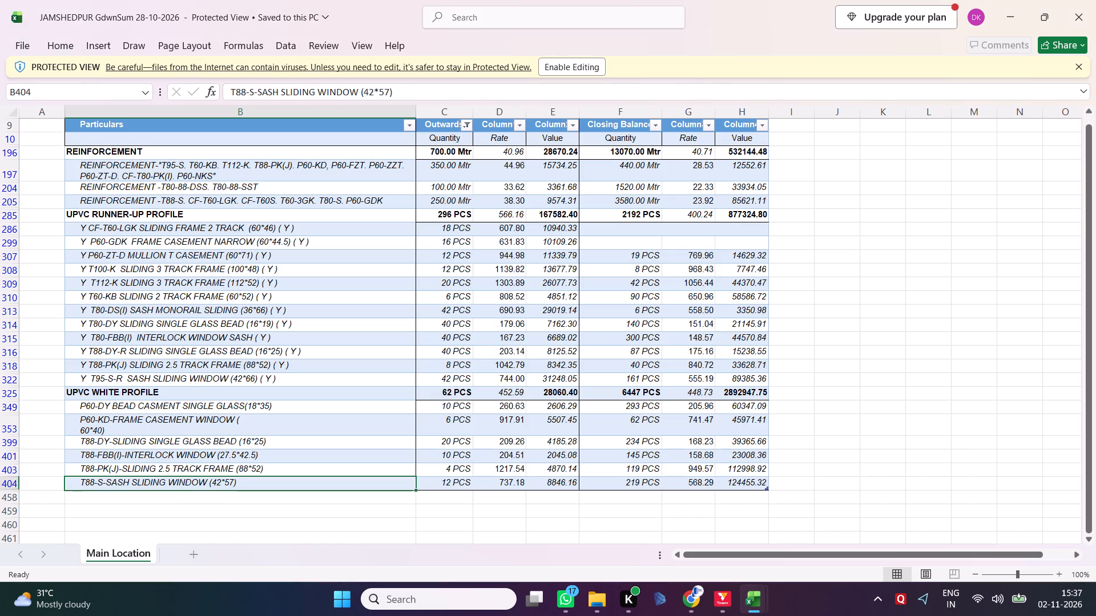
scroll(570, 302, up, 2)
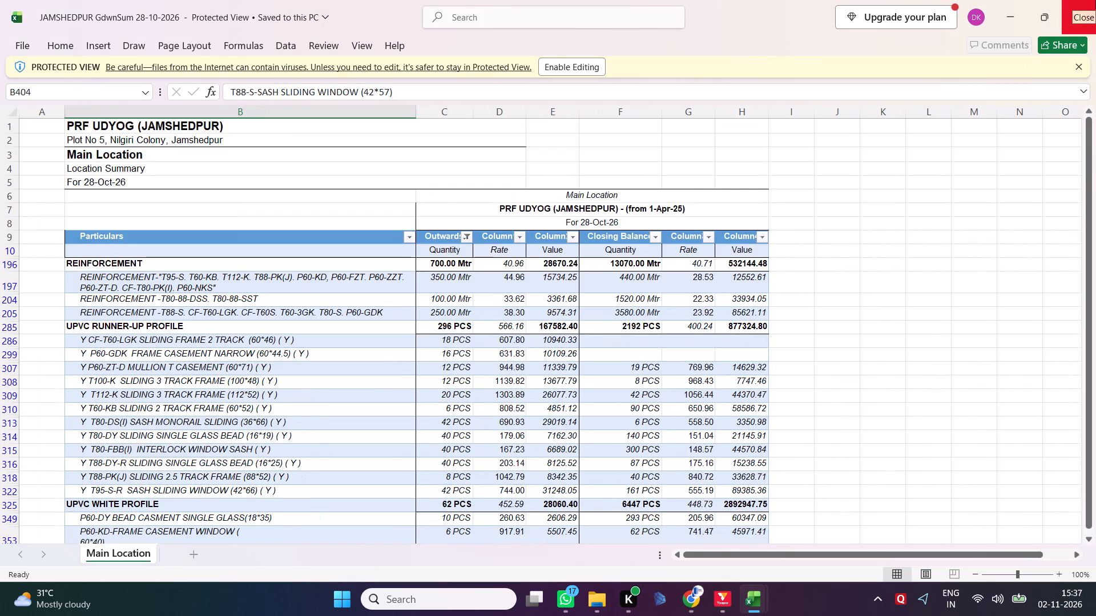
click(1095, 0)
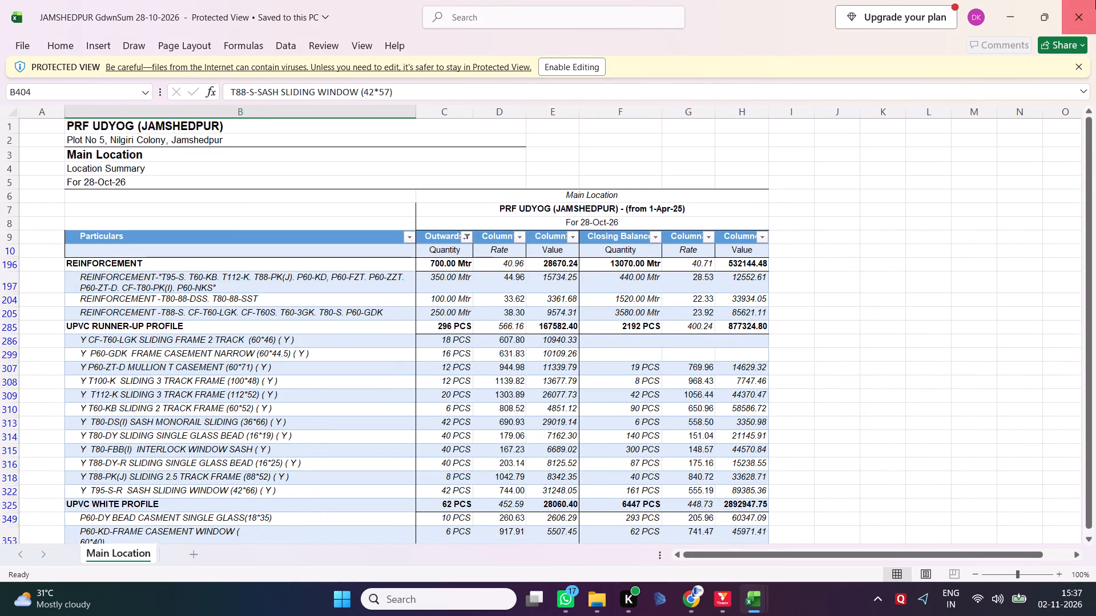
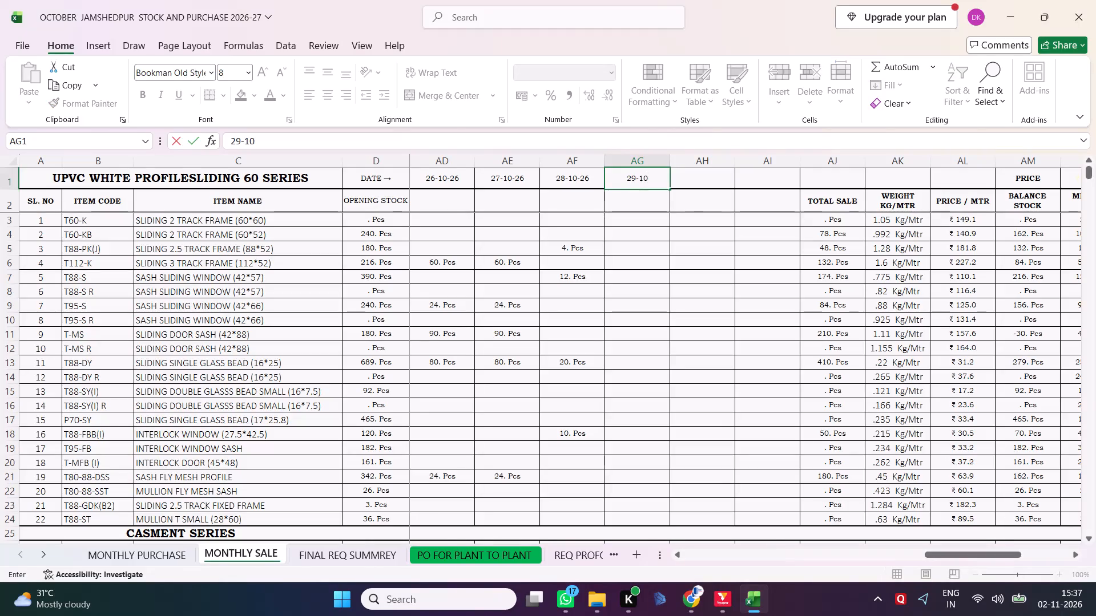
Enter the date 29-10 as the header of the empty date column following 28-10-26 in the white sliding profiles.
key(Return)
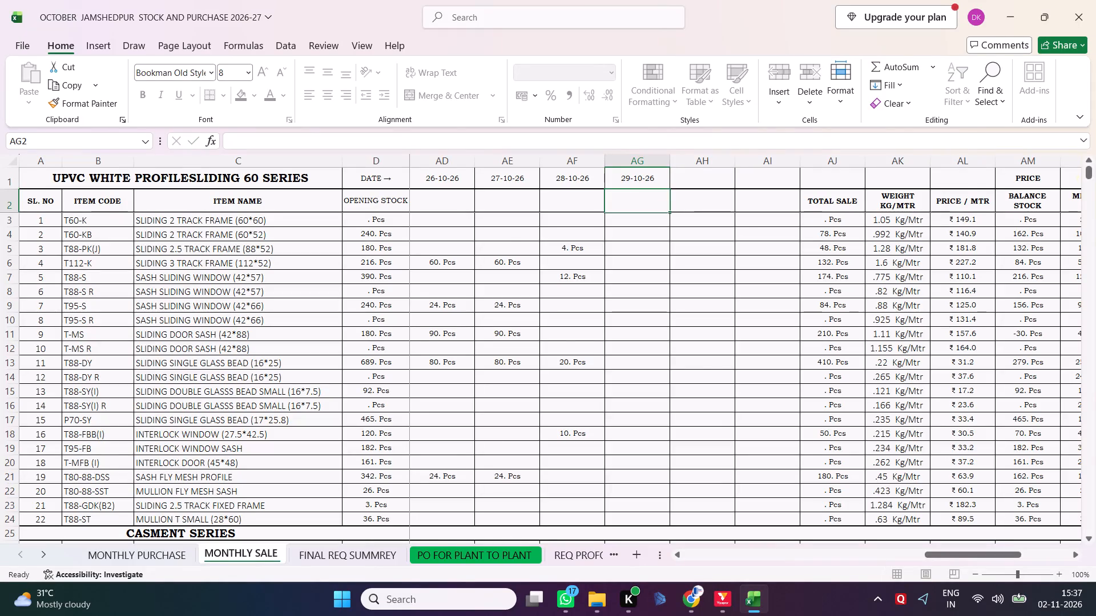
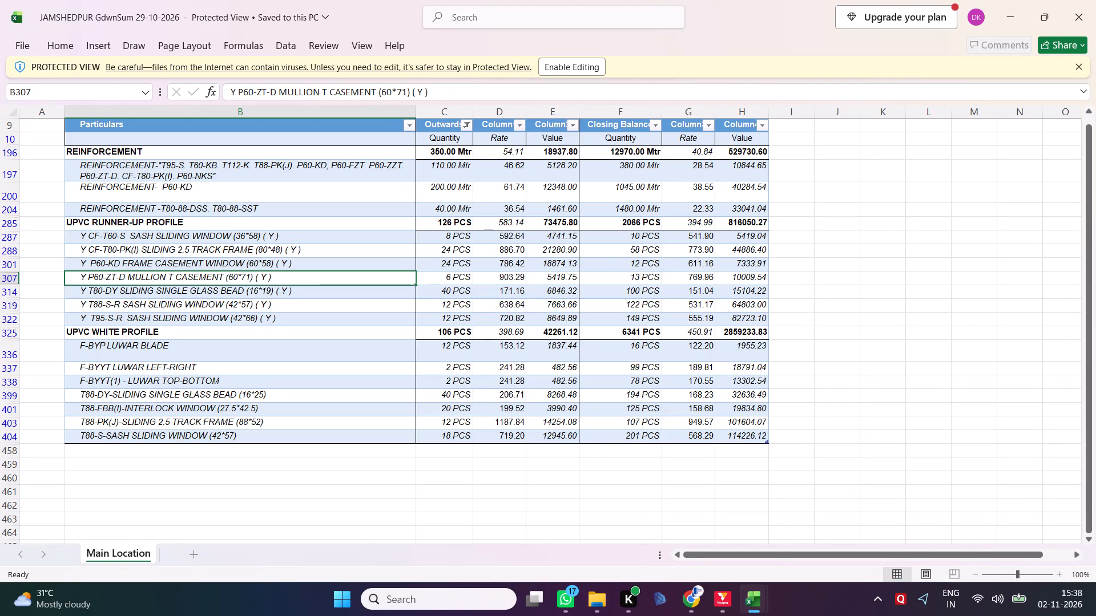
From the 29-10-2026 godown summary, record the outward 110 Mtr for reinforcement R T95-S in the monthly sale sheet's 29-10-26 column.
key(Up)
key(Up)
key(Up)
key(Up)
key(Up)
key(Up)
key(Up)
key(Up)
key(Down)
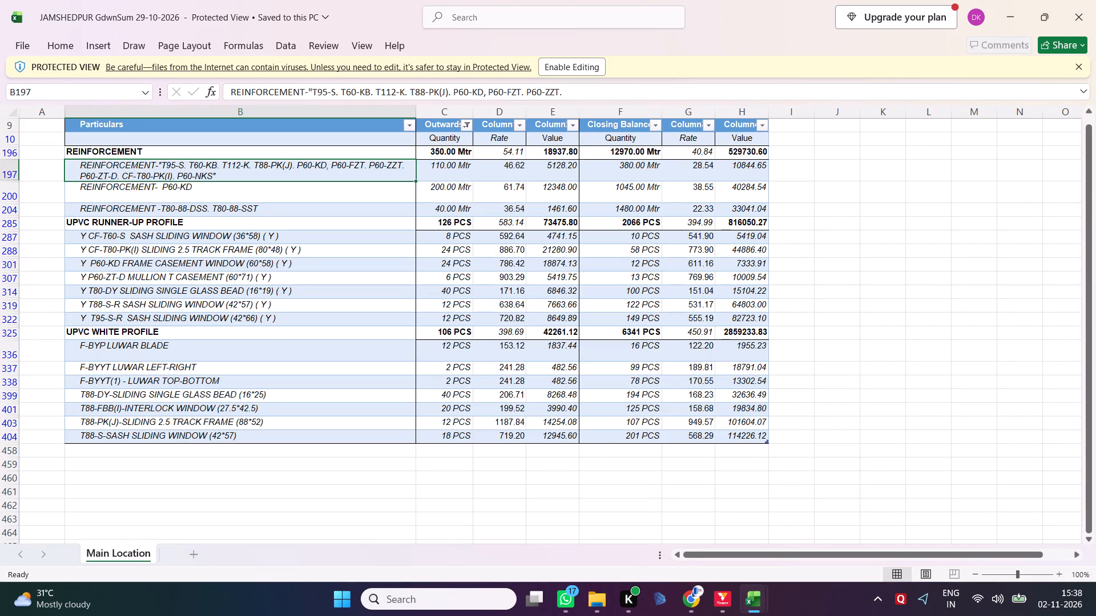
key(alt+Tab)
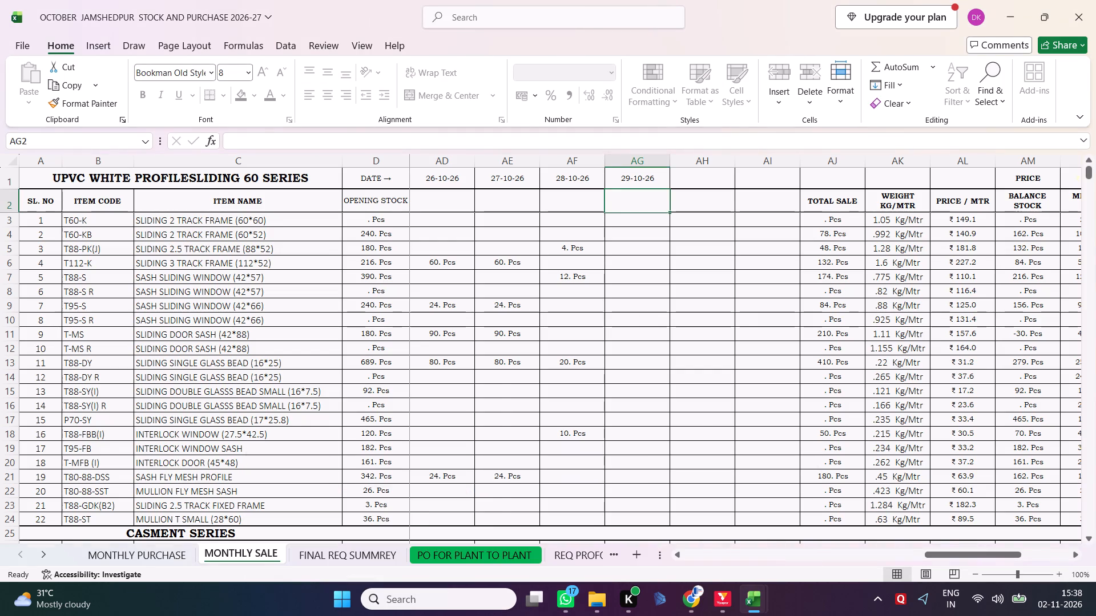
scroll(703, 372, left, 1)
scroll(703, 372, down, 5)
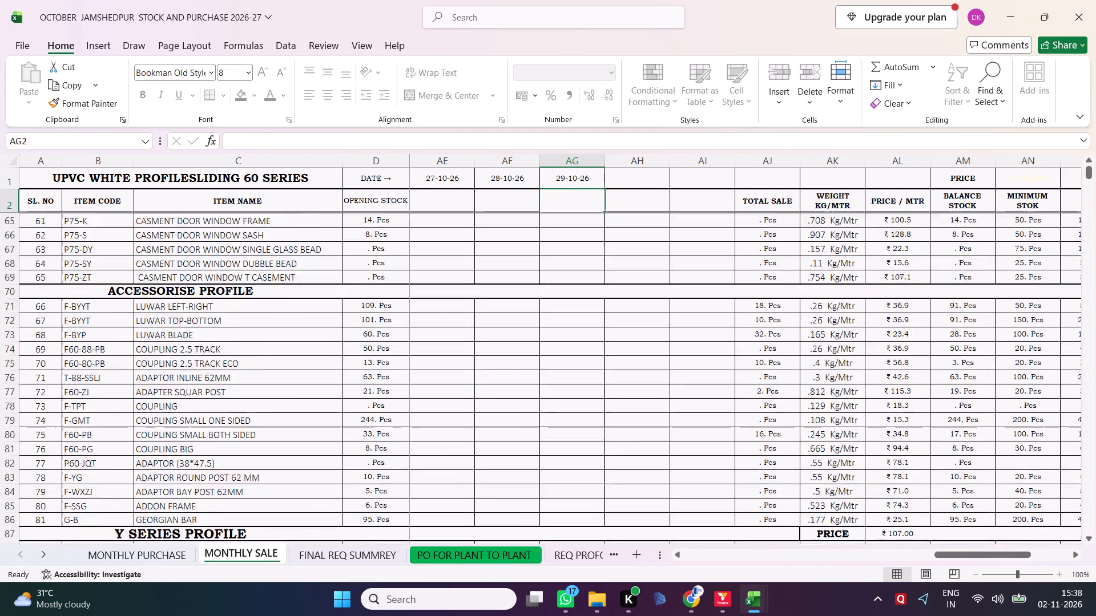
scroll(703, 372, down, 9)
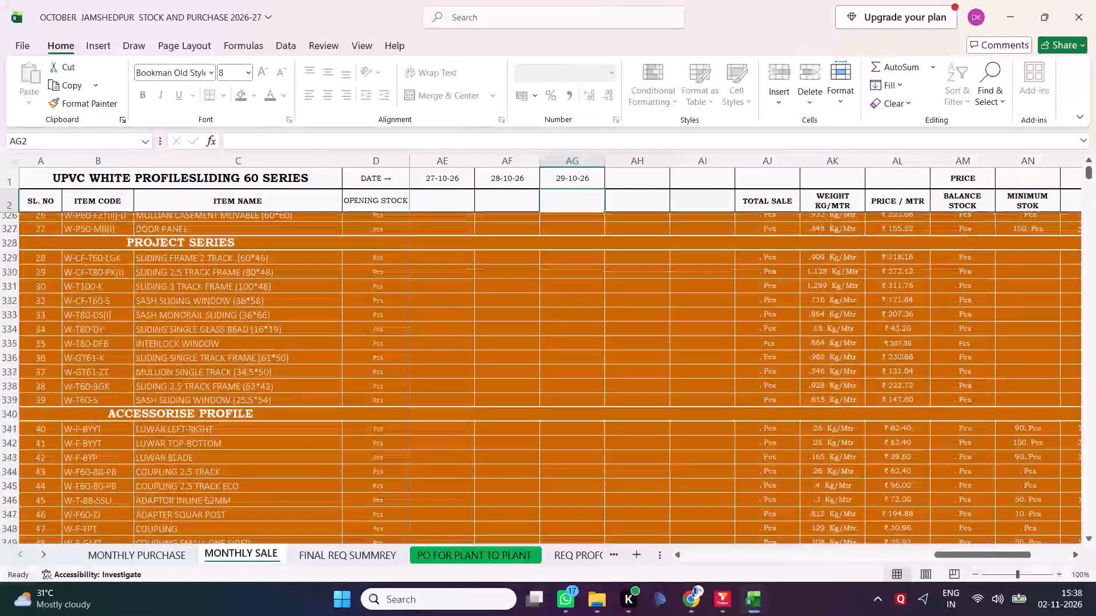
scroll(703, 372, down, 2)
scroll(703, 372, up, 1)
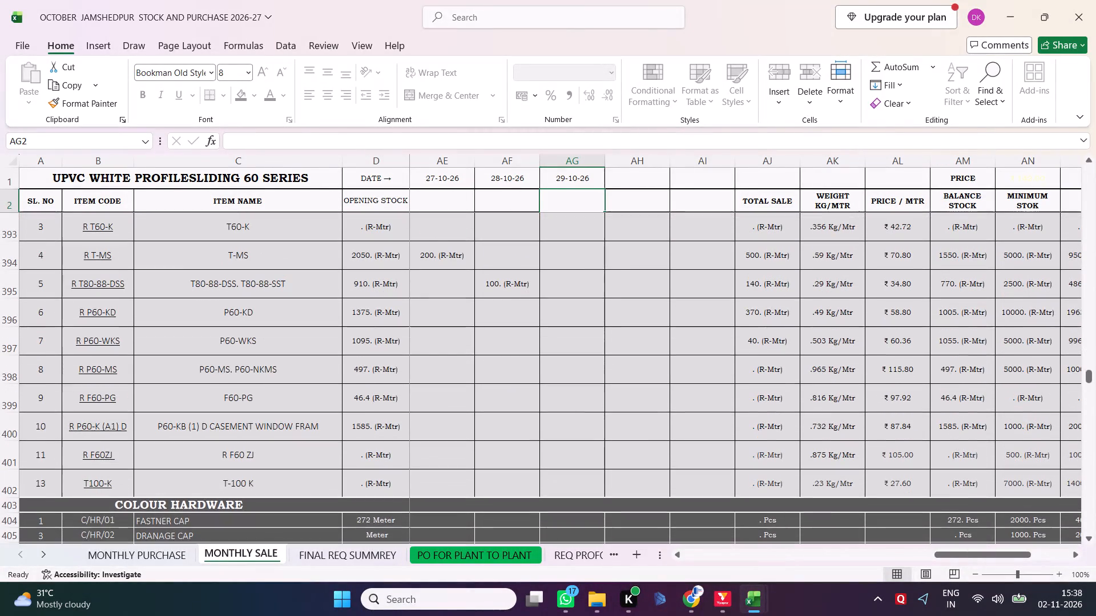
scroll(621, 294, up, 1)
click(589, 256)
key(alt+Tab)
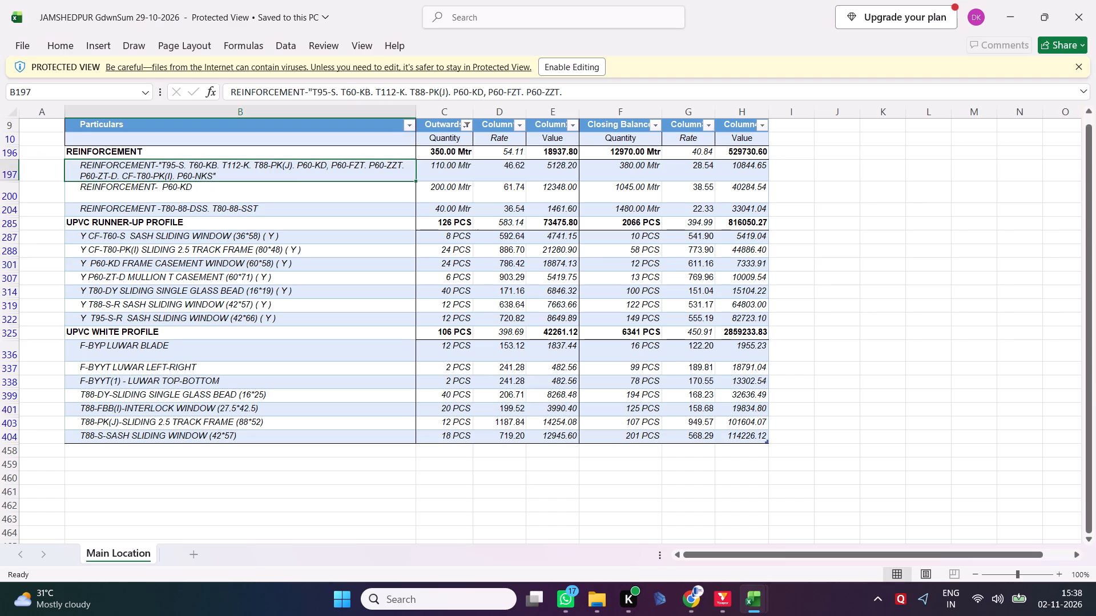
key(alt+Tab)
key(alt+Tab)
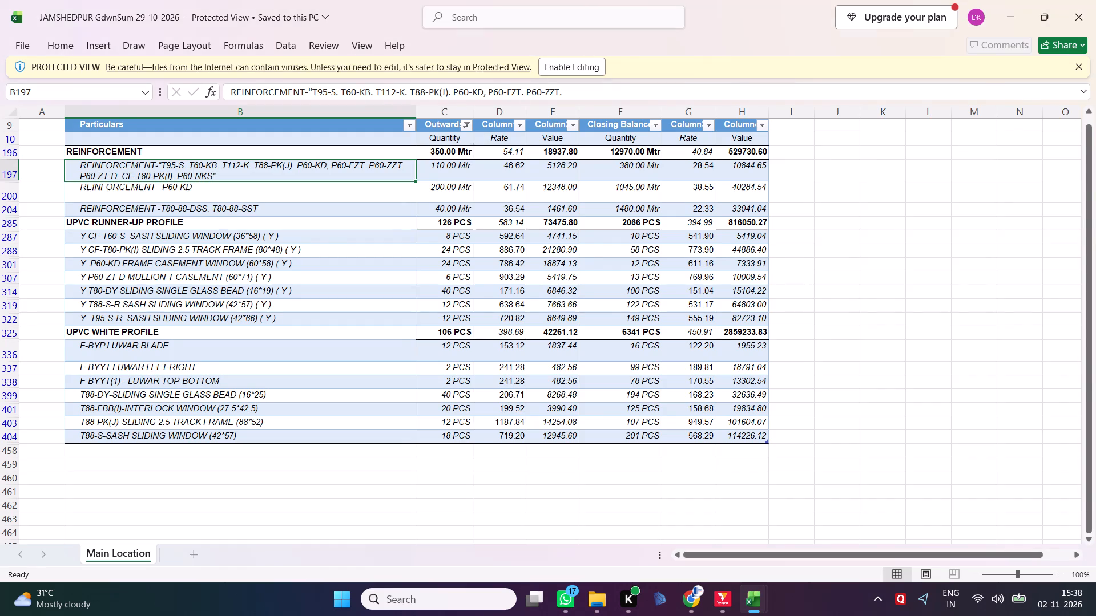
key(alt+Tab)
key(alt+Tab)
key(alt+Tab)
text(110)
key(Return)
Record the summary's outward quantity of 200 Mtr for reinforcement R P60-KD in the 29-10-26 column.
key(alt+Tab)
key(Down)
key(alt+Tab)
key(Down)
key(Down)
key(Down)
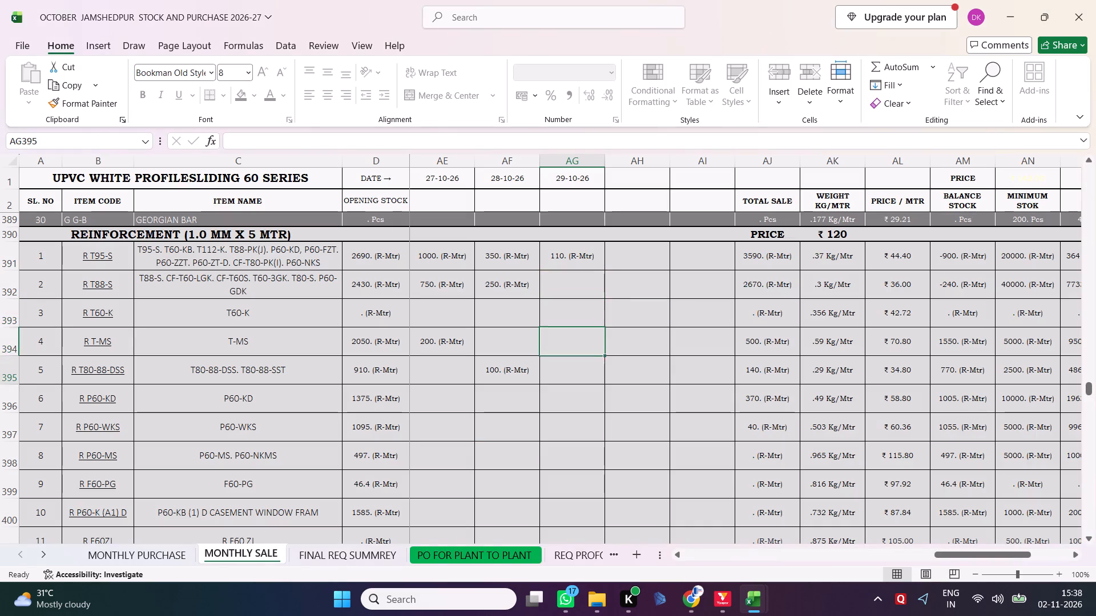
key(Down)
key(alt+Tab)
key(alt+Tab)
text(200)
key(Return)
Record the summary's outward quantity of 40 Mtr for reinforcement R T80-88-DSS in the 29-10-26 column.
key(alt+Tab)
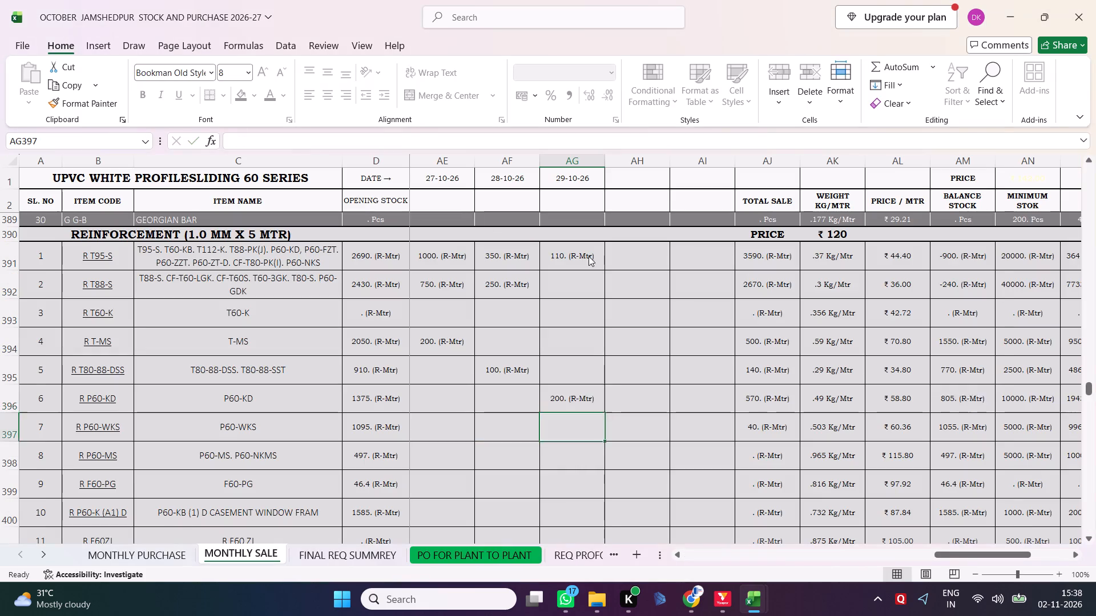
key(Down)
key(alt+Tab)
key(Up)
key(Up)
key(Up)
key(alt+Tab)
key(alt+Tab)
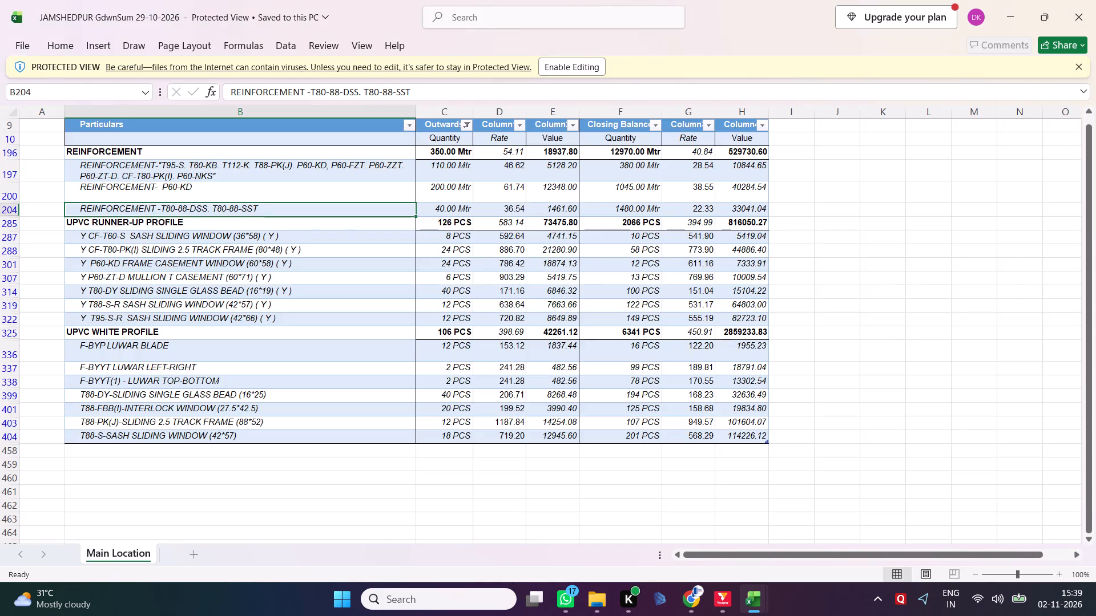
key(Down)
key(alt+Tab)
key(alt+Tab)
text(40)
key(Return)
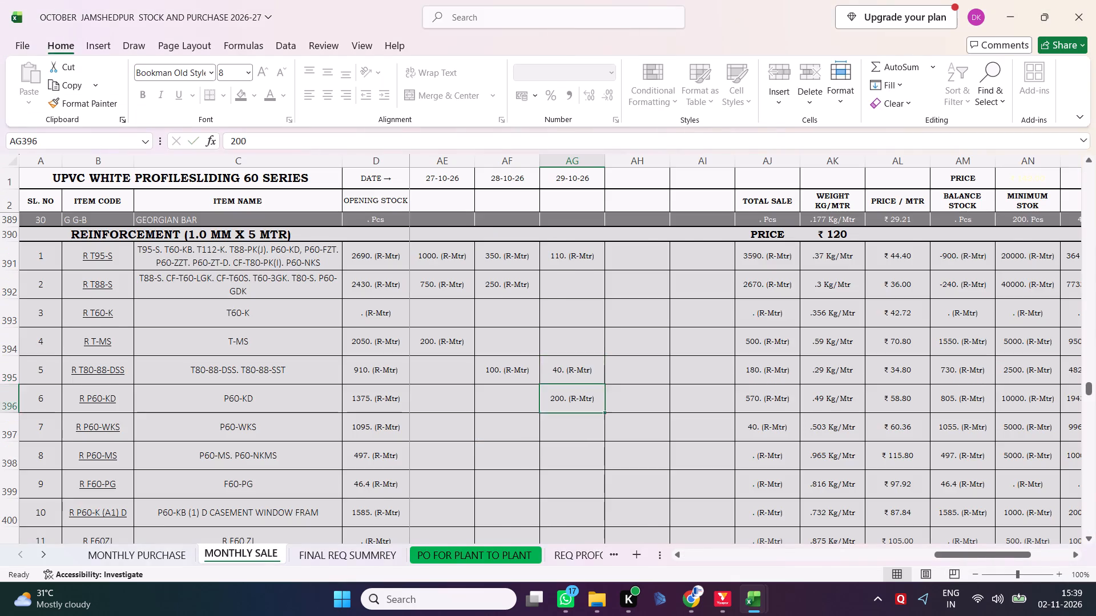
Record 8 Pcs for Y CF-T60-S R sash sliding window (36*58) in the Y series project section under 29-10-26.
key(alt+Tab)
key(Down)
key(Down)
key(alt+Tab)
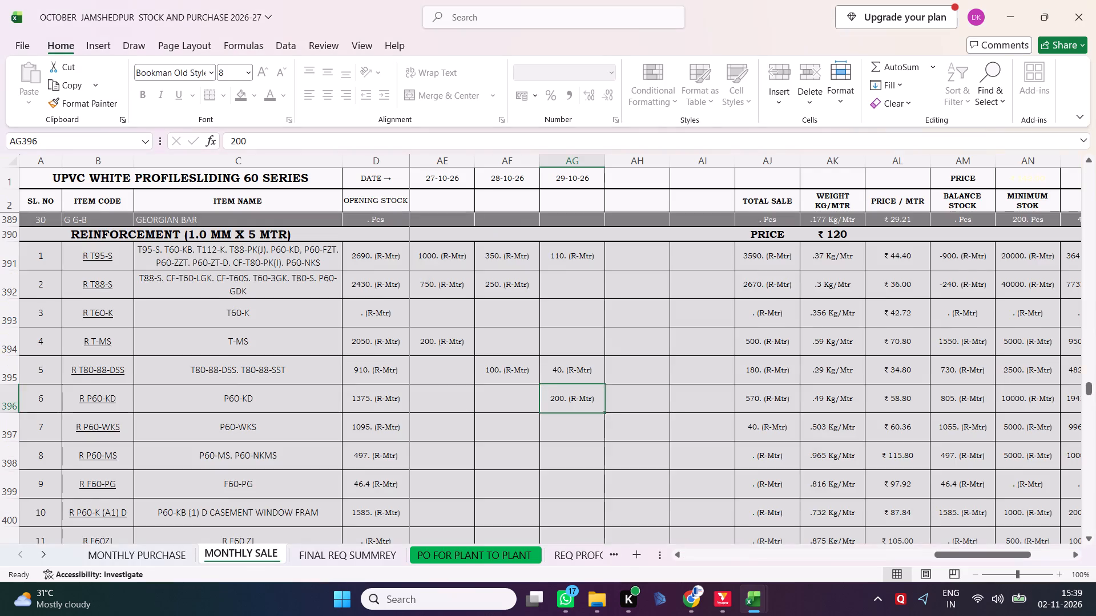
scroll(589, 256, up, 9)
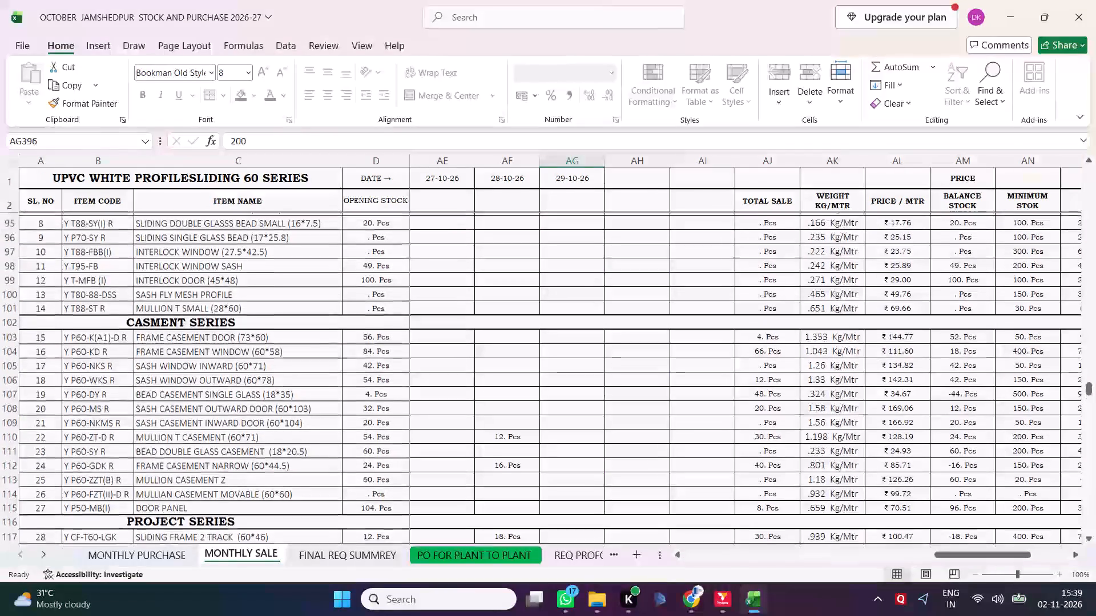
key(alt+Tab)
key(alt+Tab)
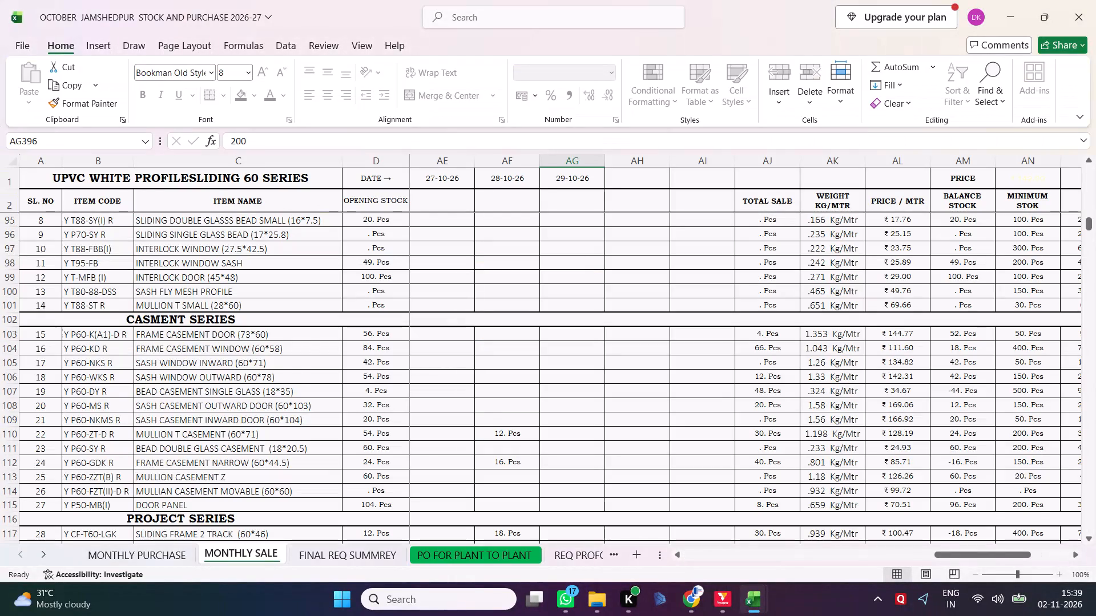
scroll(589, 256, down, 2)
click(570, 406)
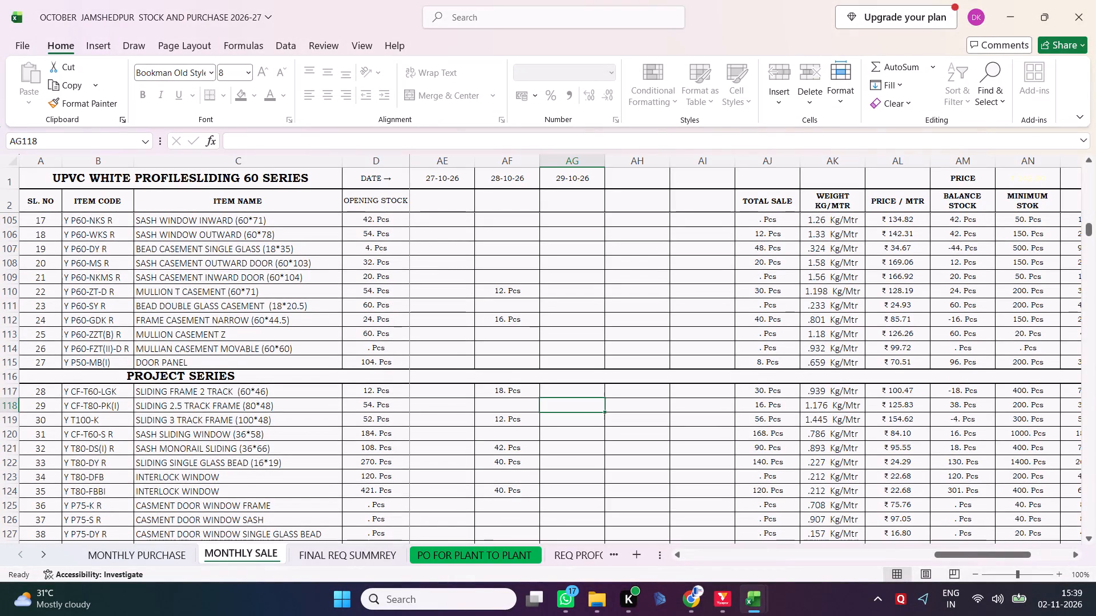
key(Down)
key(Down)
key(alt+Tab)
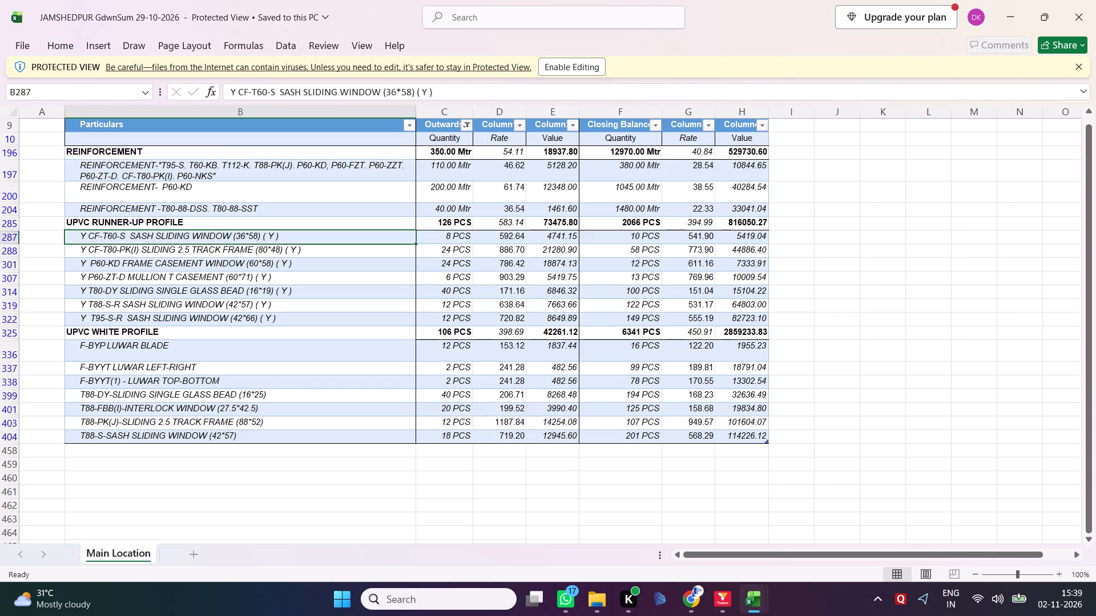
key(alt+Tab)
key(8)
key(Return)
Record 24 Pcs for Y CF-T80-PK(I) sliding 2.5 track frame (80*48) in the 29-10-26 column.
key(alt+Tab)
key(Down)
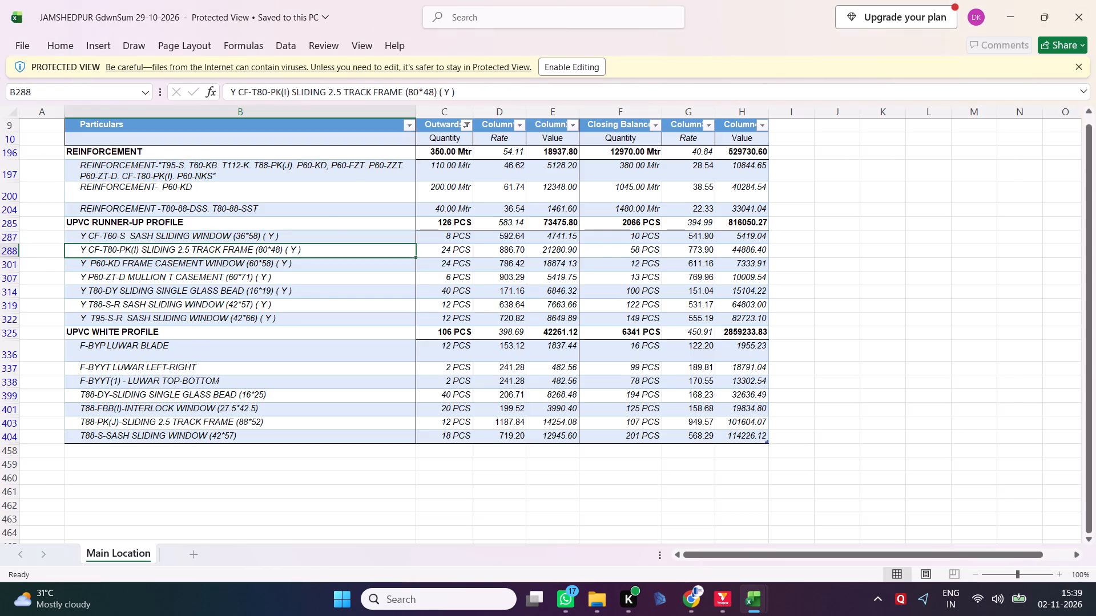
key(alt+Tab)
key(Up)
key(Up)
key(Up)
key(alt+Tab)
key(alt+Tab)
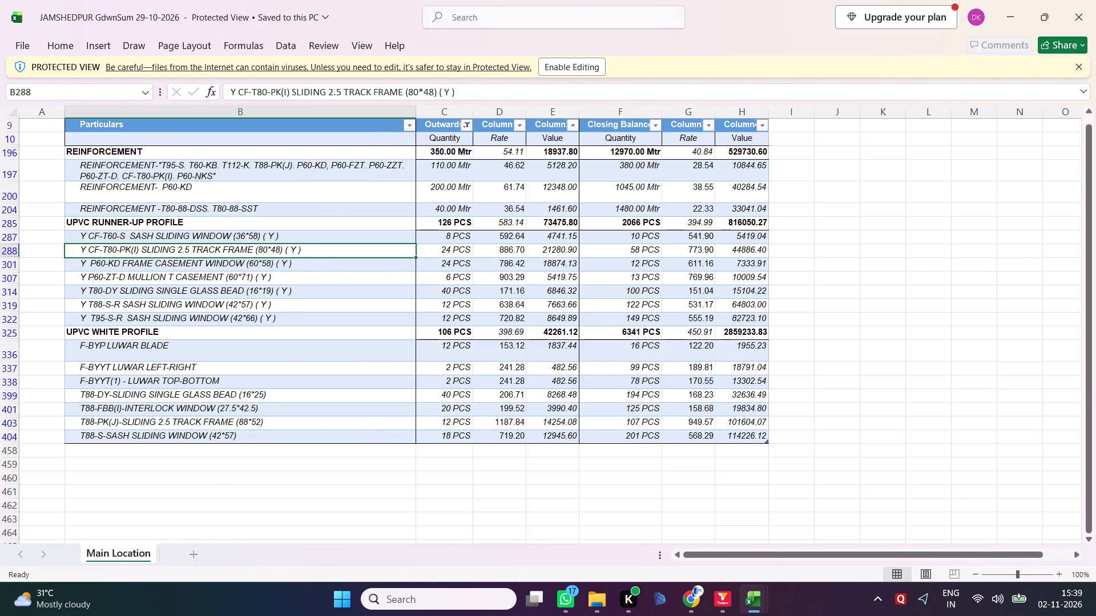
text(24)
key(Return)
Select the 29-10-26 cell of Y P60-KD R frame casement window (60*58) in the Y casement series for its outward quantity.
key(alt+Tab)
key(Down)
key(alt+Tab)
key(Up)
key(Up)
key(Up)
key(Up)
key(Up)
key(Up)
key(Up)
key(Up)
key(Up)
key(Up)
key(Up)
key(Up)
key(Up)
key(Up)
key(Up)
key(Up)
key(Up)
key(Up)
key(Up)
key(Up)
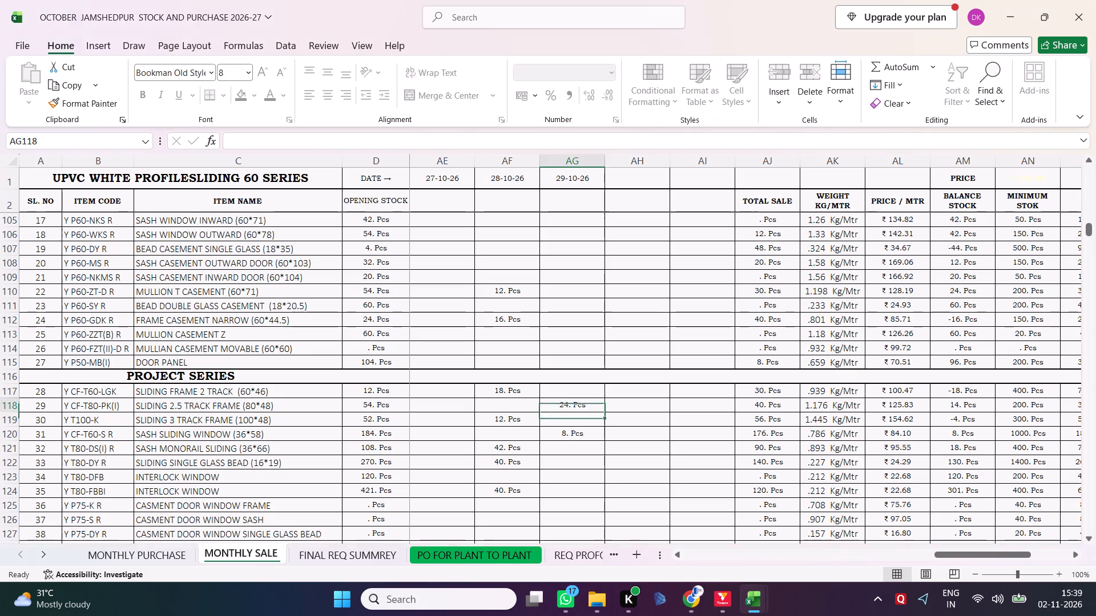
key(Down)
key(Down)
key(Down)
key(Down)
key(Down)
key(Down)
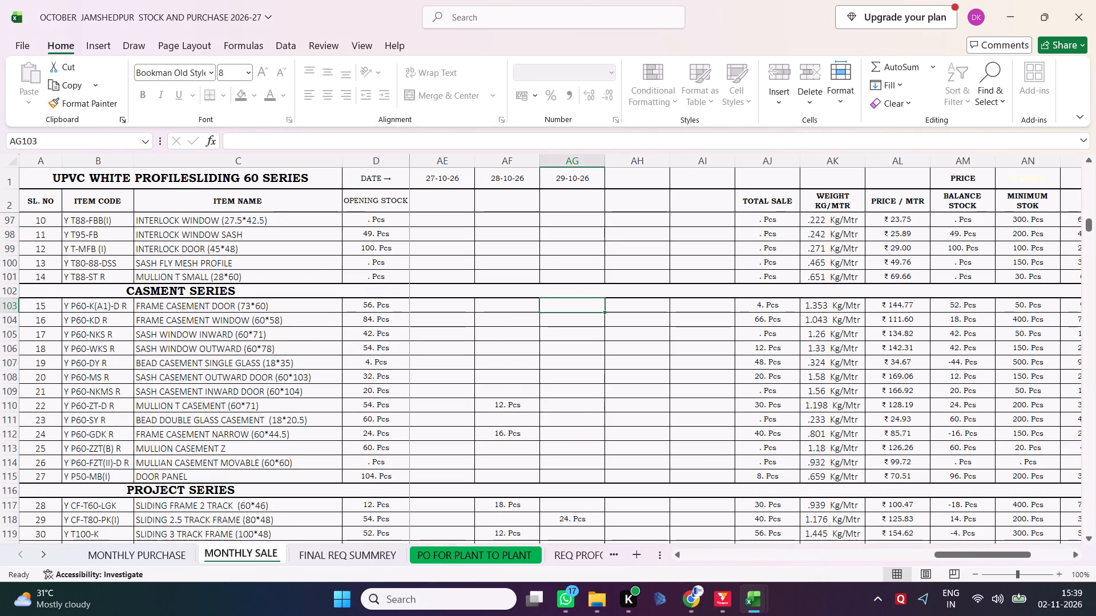
key(Down)
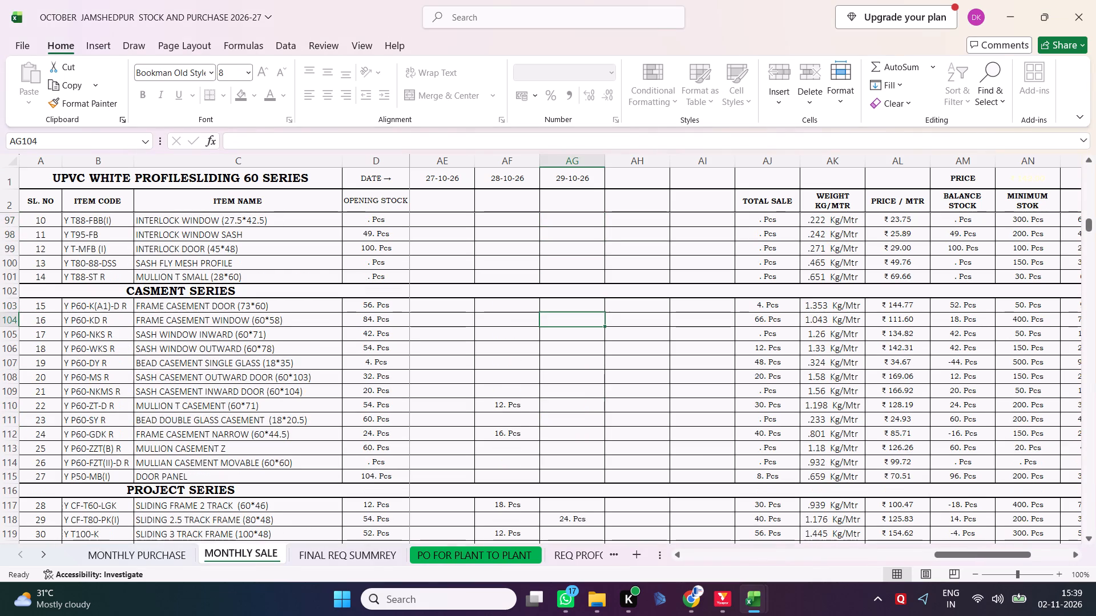
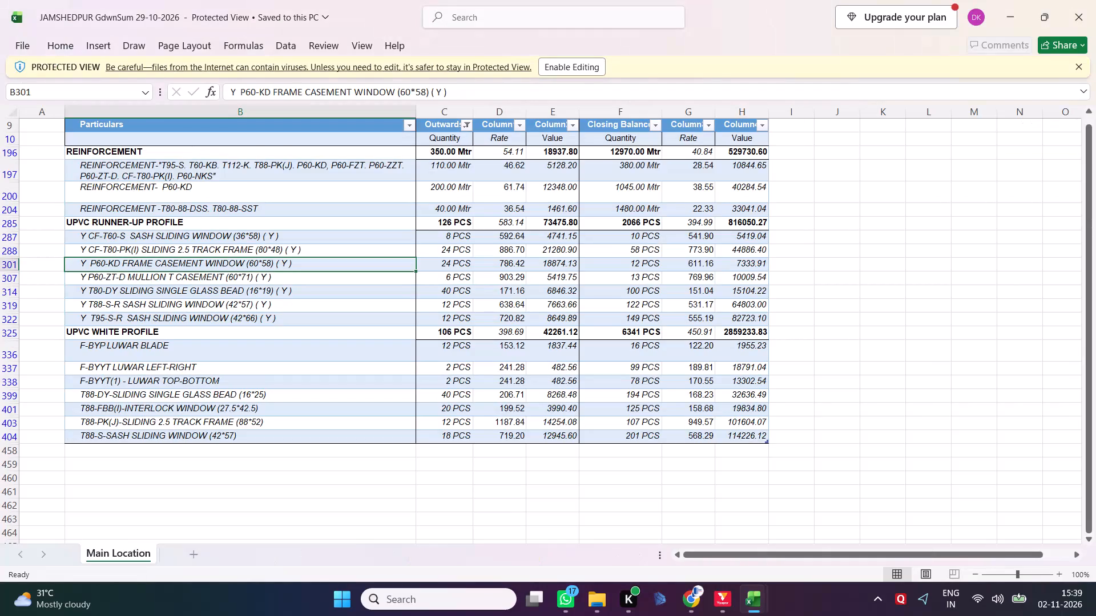
Record 24 Pcs for Y P60-KD R frame casement window (60*58) in the Y casement series under 29-10-26.
key(alt+Tab)
key(alt+Tab)
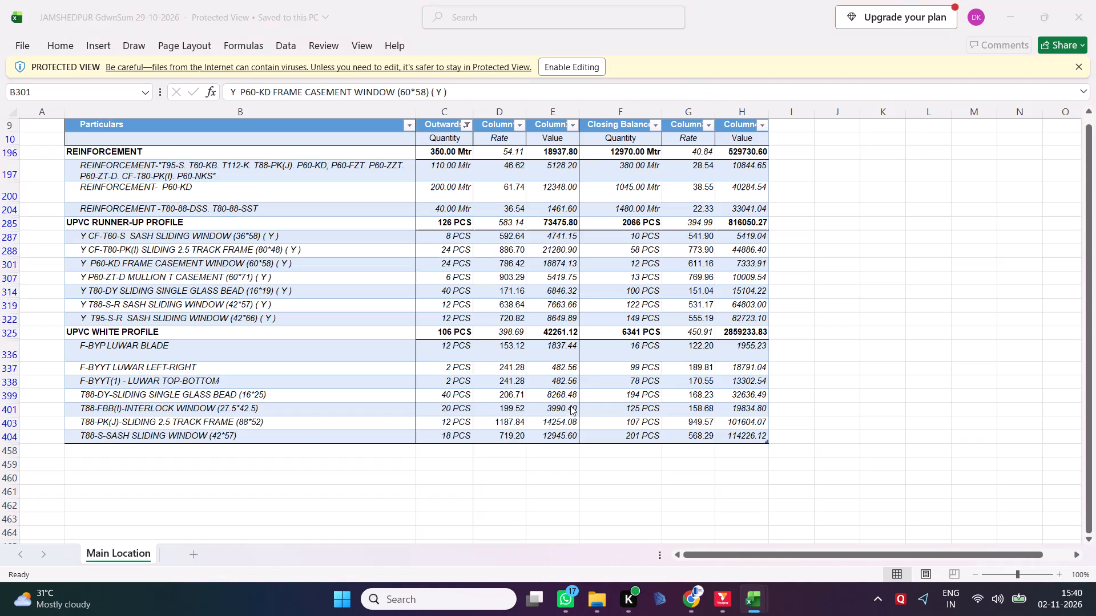
key(alt+Tab)
text(24)
key(Return)
Record the summary's outward quantity of 6 Pcs for Y P60-ZT-D R mullion T casement (60*71) in the 29-10-26 column.
key(alt+Tab)
key(Down)
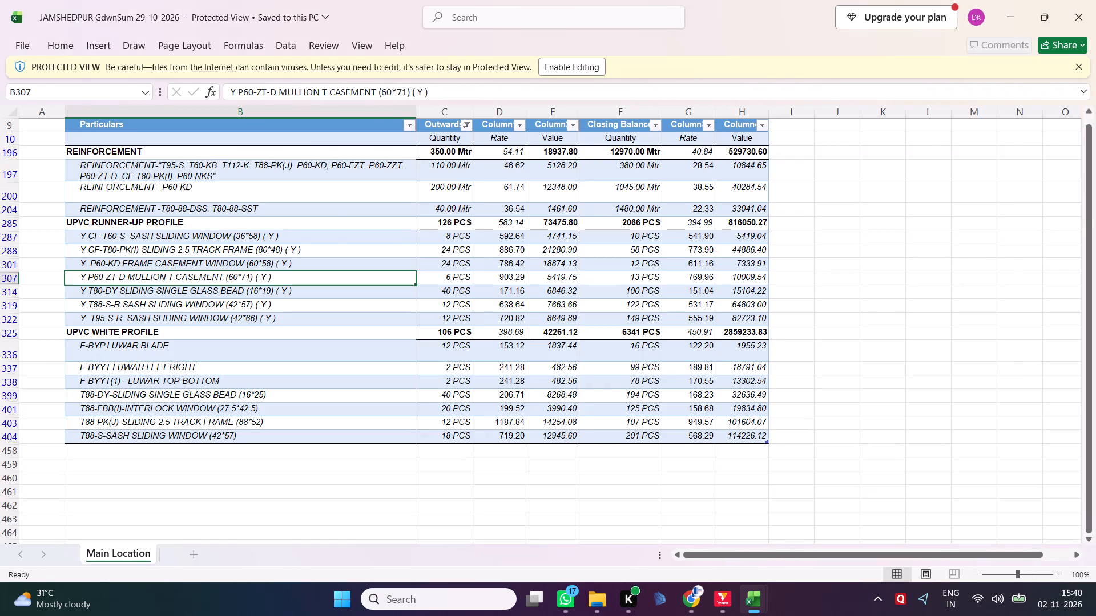
key(alt+Tab)
key(Down)
key(Down)
key(Down)
key(Down)
key(Down)
key(alt+Tab)
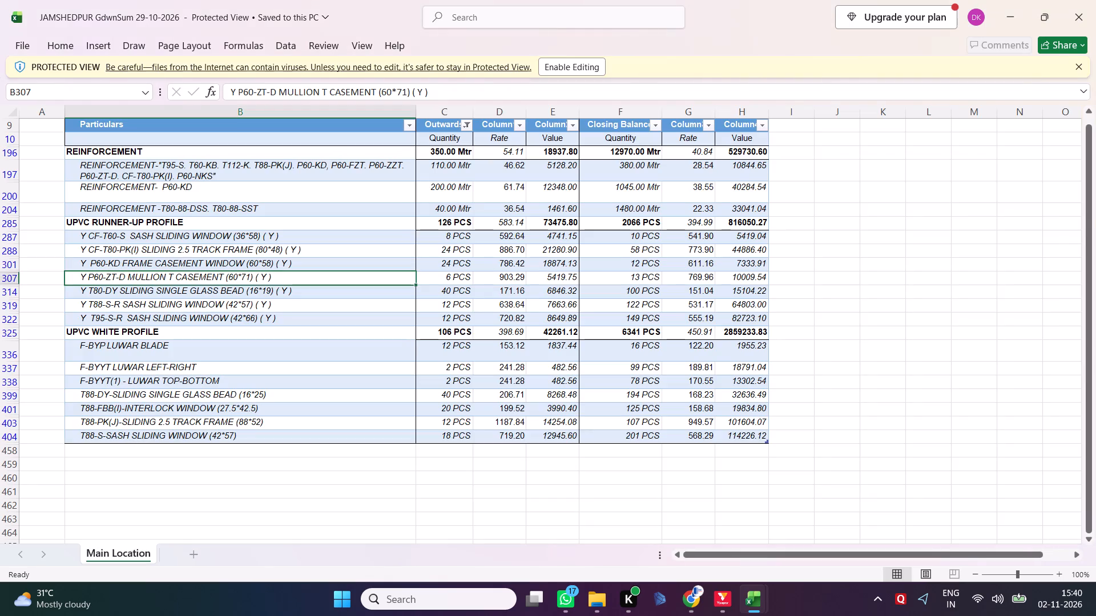
key(alt+Tab)
key(6)
key(Return)
Record 40 Pcs for Y T80-DY R sliding single glass bead (16*19) in the Y series project section under 29-10-26.
key(alt+Tab)
key(Down)
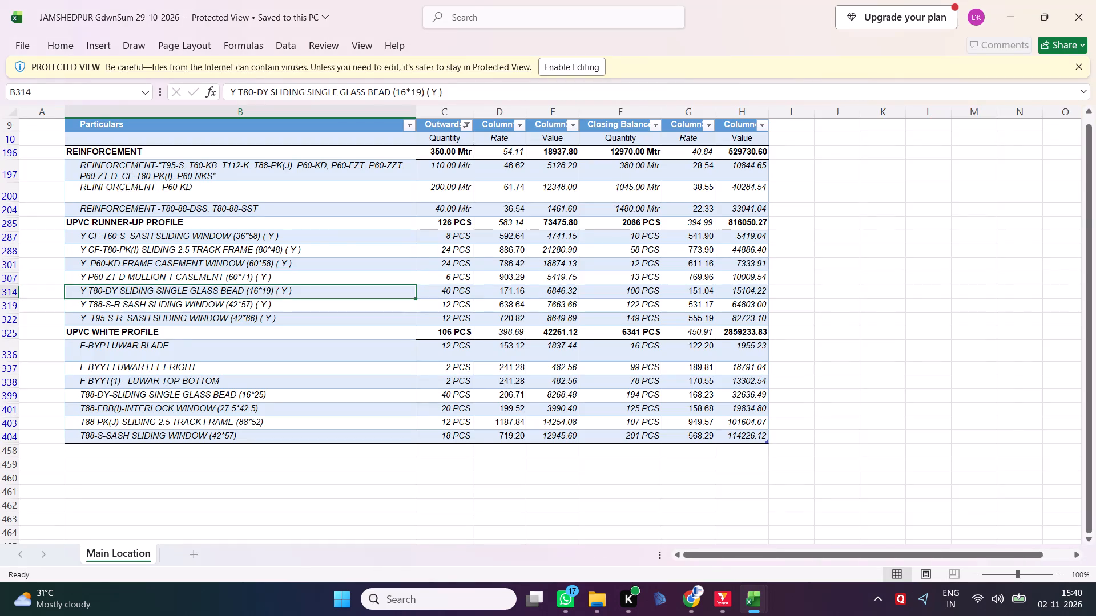
key(alt+Tab)
key(Up)
key(Up)
key(Down)
key(Up)
key(Down)
key(Down)
key(Down)
key(Down)
key(Down)
key(Down)
key(Down)
key(Down)
key(Down)
key(Down)
key(Down)
key(Down)
key(Down)
key(Down)
key(Down)
key(Down)
key(Down)
key(Down)
key(Down)
key(Down)
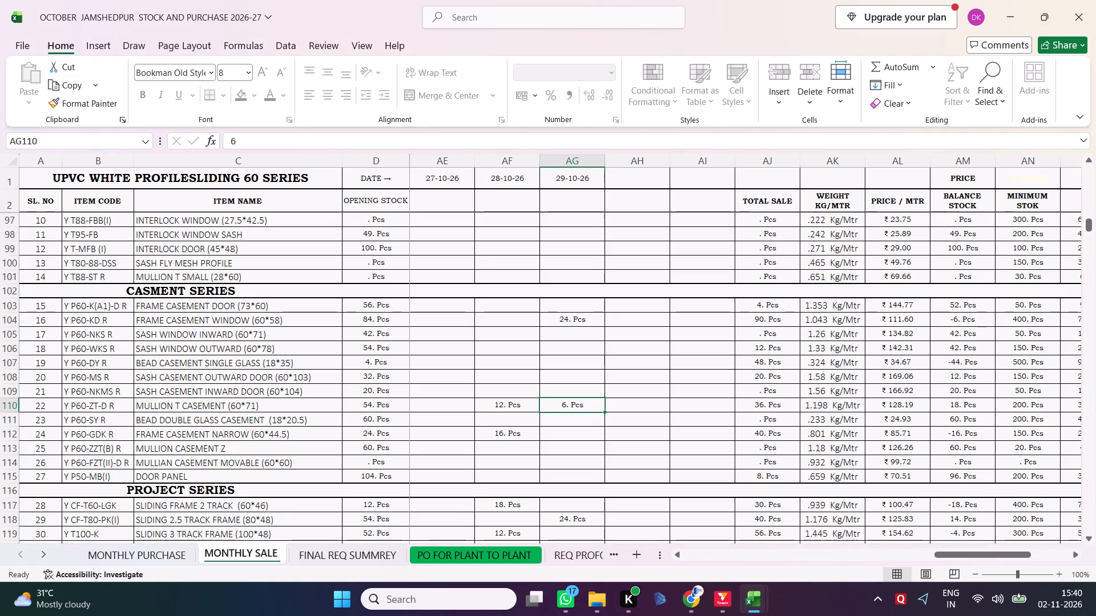
key(Up)
key(Up)
key(Up)
key(Up)
key(Up)
key(Up)
key(Up)
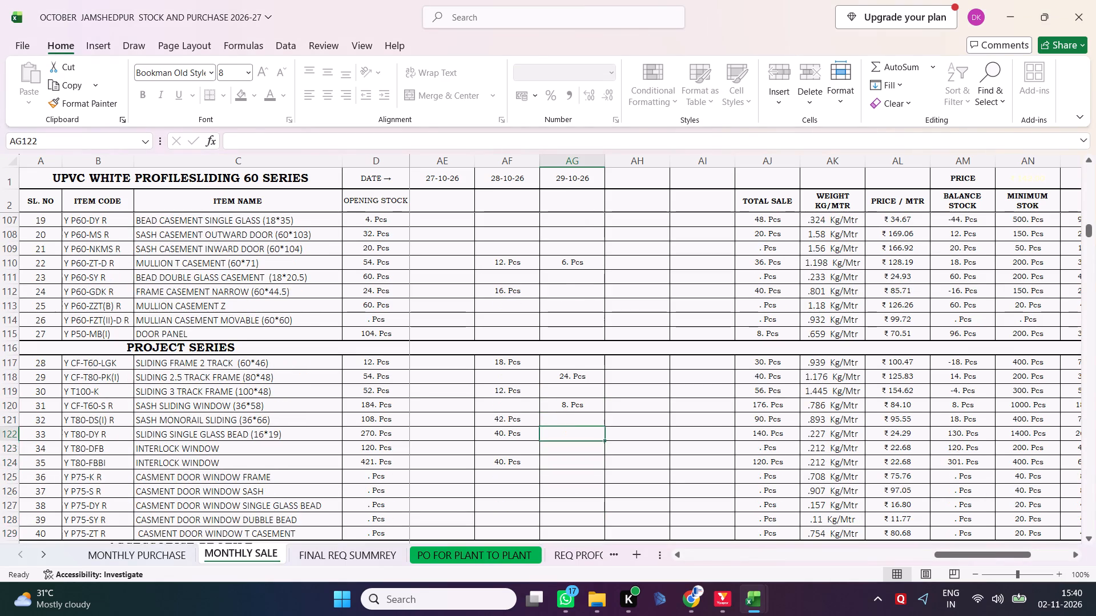
key(alt+Tab)
key(alt+Tab)
text(40)
key(Return)
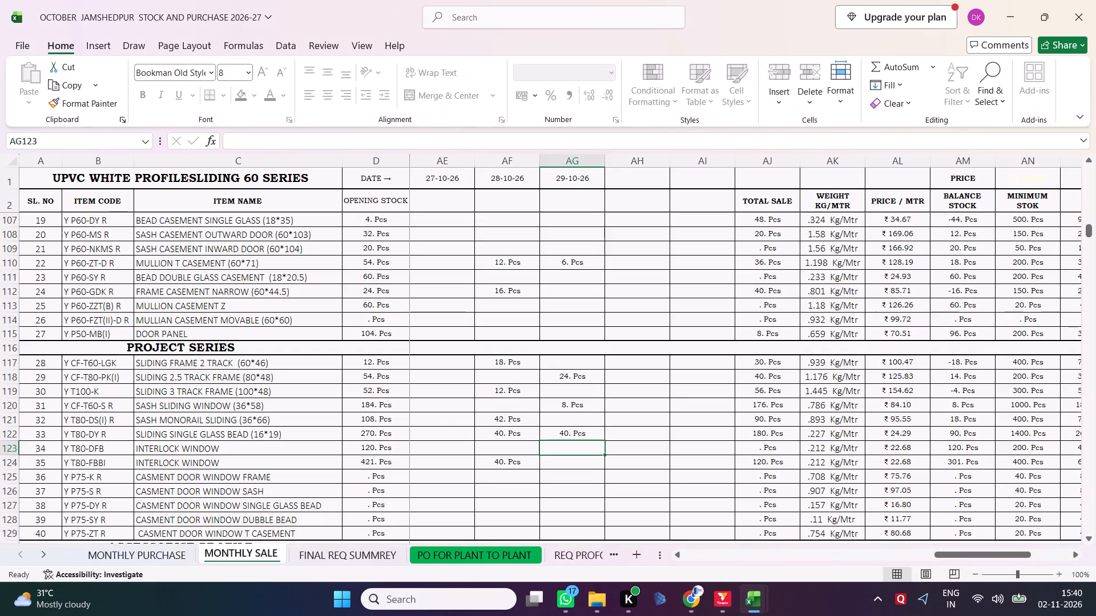
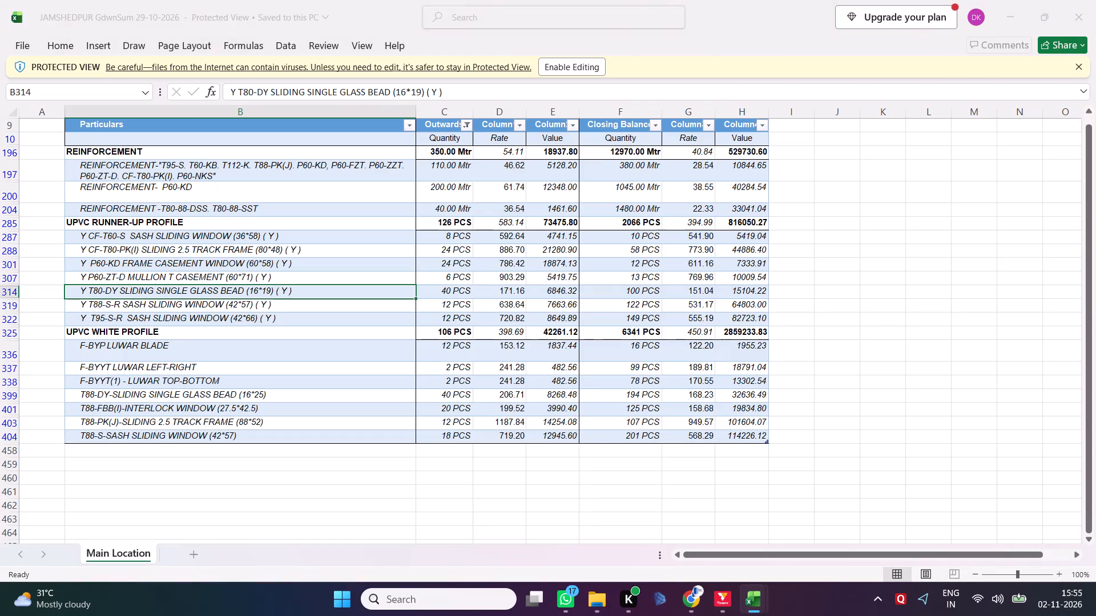
Record 12 Pcs for Y T88-S R sash sliding window (42*57) in the Y series profile section under 29-10-26.
key(alt+Tab)
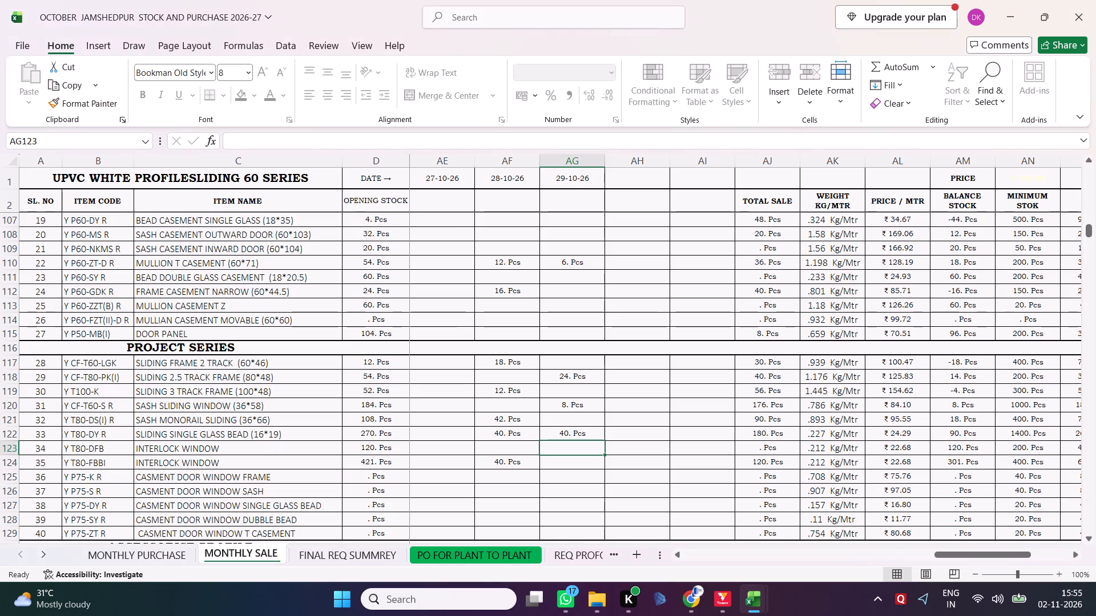
key(Up)
key(alt+Tab)
key(Down)
key(alt+Tab)
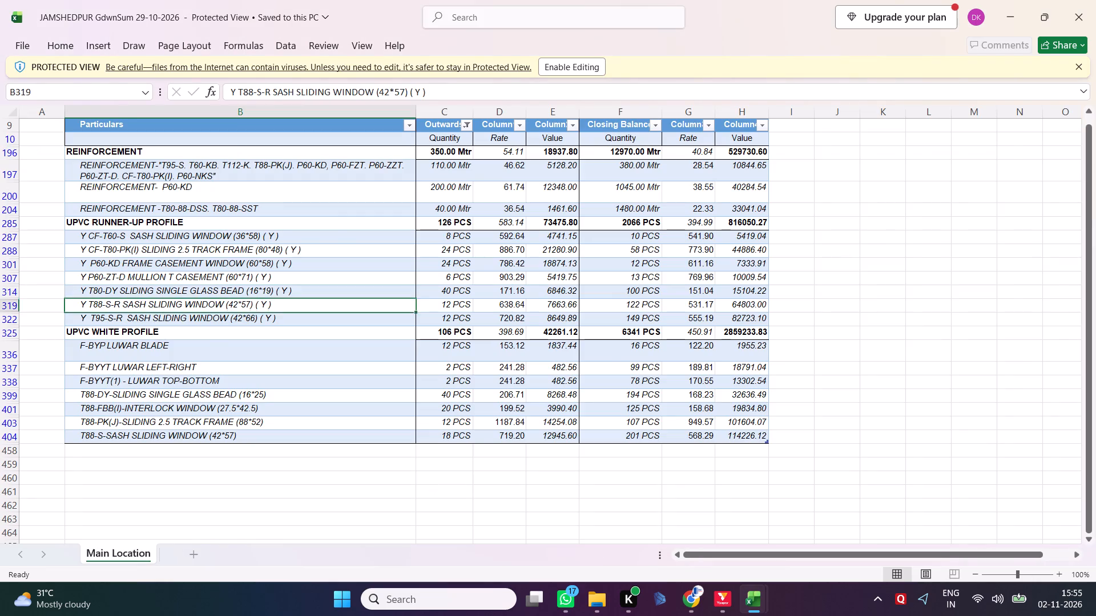
key(Up)
key(Down)
key(alt+Tab)
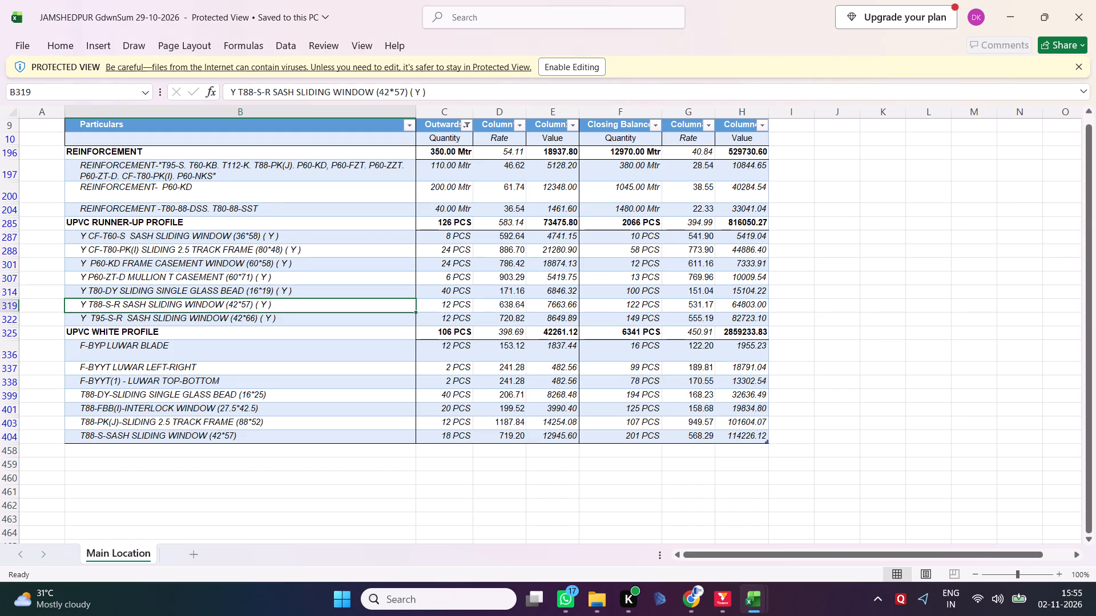
key(Down)
key(Up)
key(alt+Tab)
key(Up)
key(Up)
key(Up)
key(Up)
key(Up)
key(Up)
key(Up)
key(Up)
key(Up)
key(Up)
key(Up)
key(Up)
key(Up)
key(Up)
key(Up)
key(Up)
key(Up)
key(Up)
key(Up)
key(Up)
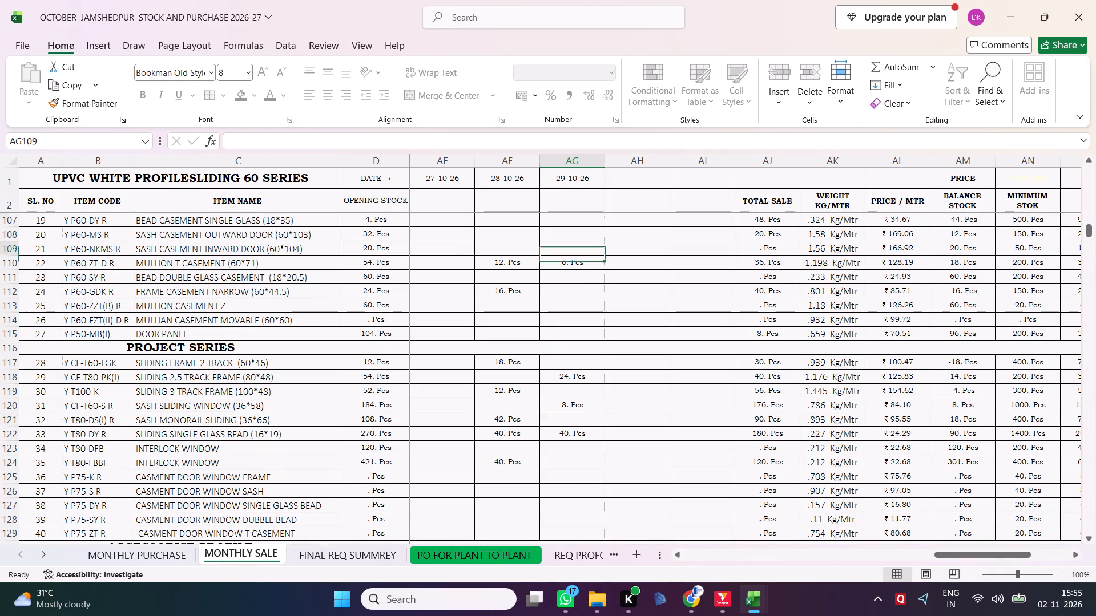
key(alt+Tab)
key(alt+Tab)
key(Up)
key(Up)
key(Up)
key(Up)
key(Up)
key(Up)
key(Up)
key(Up)
key(Up)
key(Up)
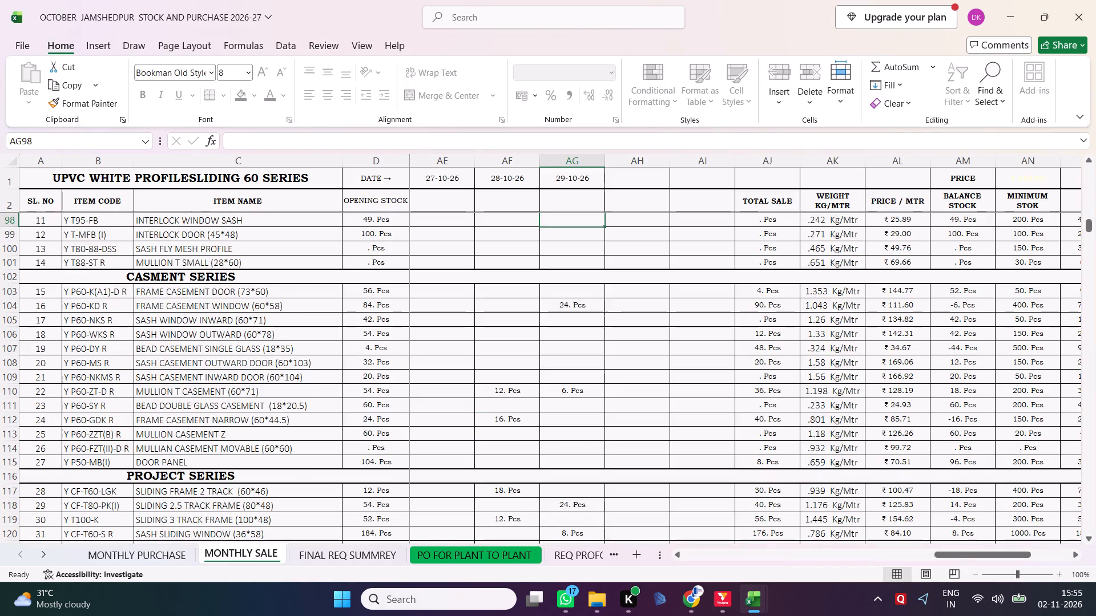
key(Down)
key(Down)
key(Down)
key(Up)
key(alt+Tab)
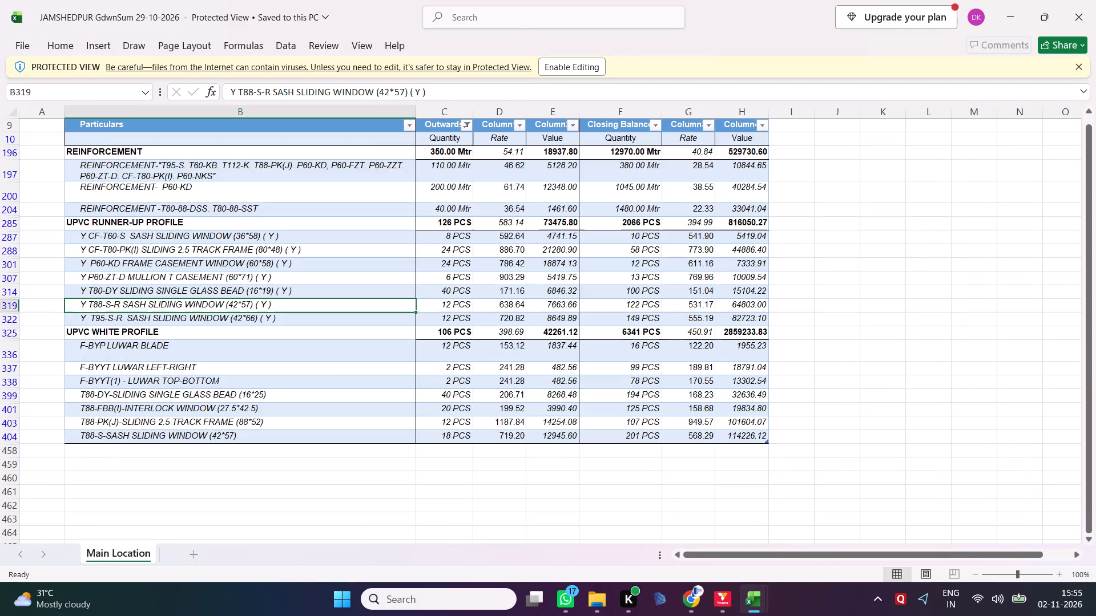
key(alt+Tab)
text(12)
key(Return)
Record the summary's outward quantity of 12 Pcs for Y T95-S R sash sliding window (42*66) under 29-10-26.
key(alt+Tab)
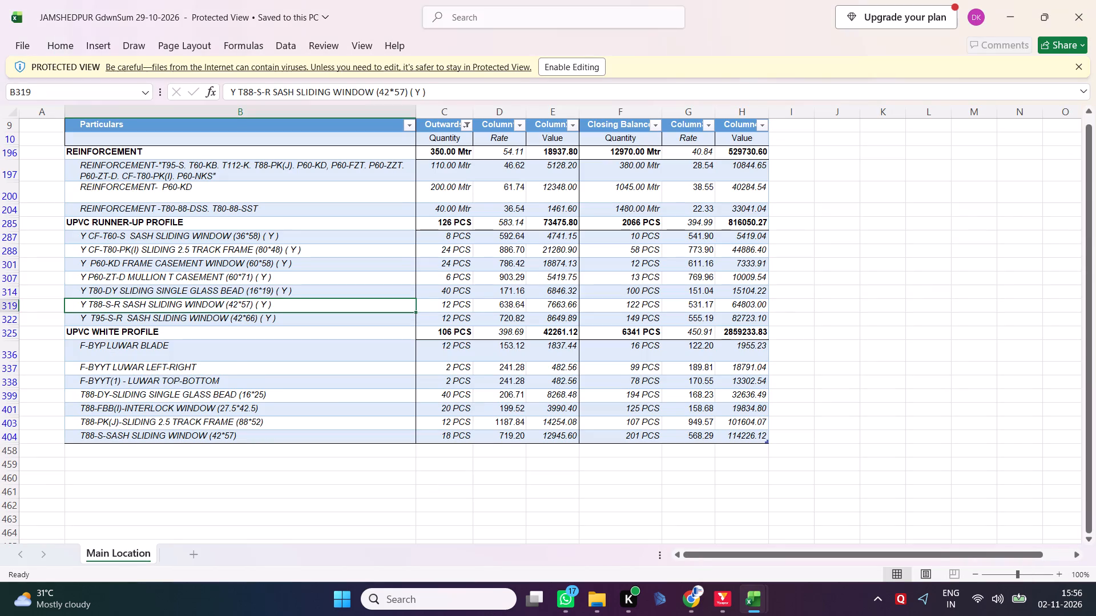
key(Down)
key(alt+Tab)
key(alt+Tab)
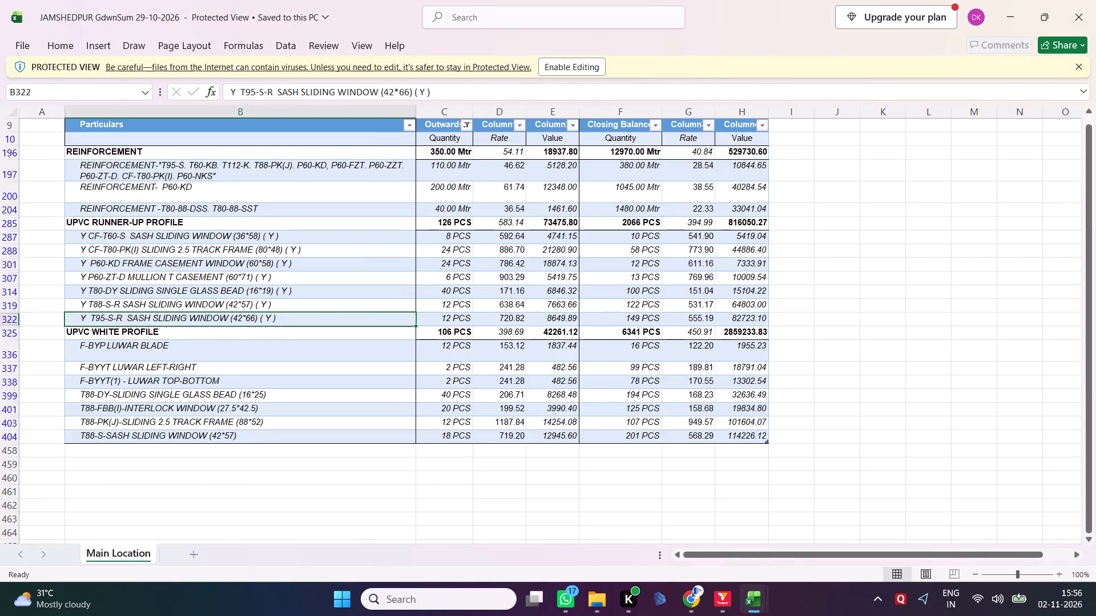
key(alt+Tab)
text(12)
key(Return)
Record 12 Pcs for F-BYP luwar blade in the accessorise profile section under 29-10-26.
key(alt+Tab)
key(Down)
key(Down)
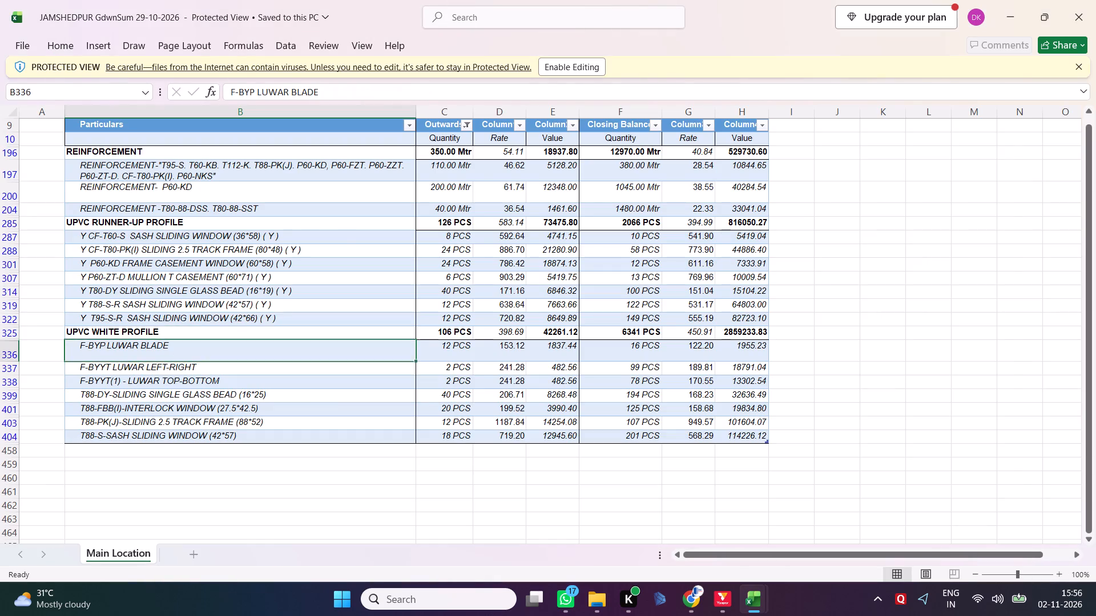
key(alt+Tab)
key(Up)
key(Up)
key(Up)
key(Up)
key(Up)
key(Up)
key(Up)
key(Up)
key(Up)
key(Up)
key(Up)
key(Up)
key(Up)
key(Up)
key(Up)
key(Up)
key(Up)
key(Up)
key(Up)
key(Up)
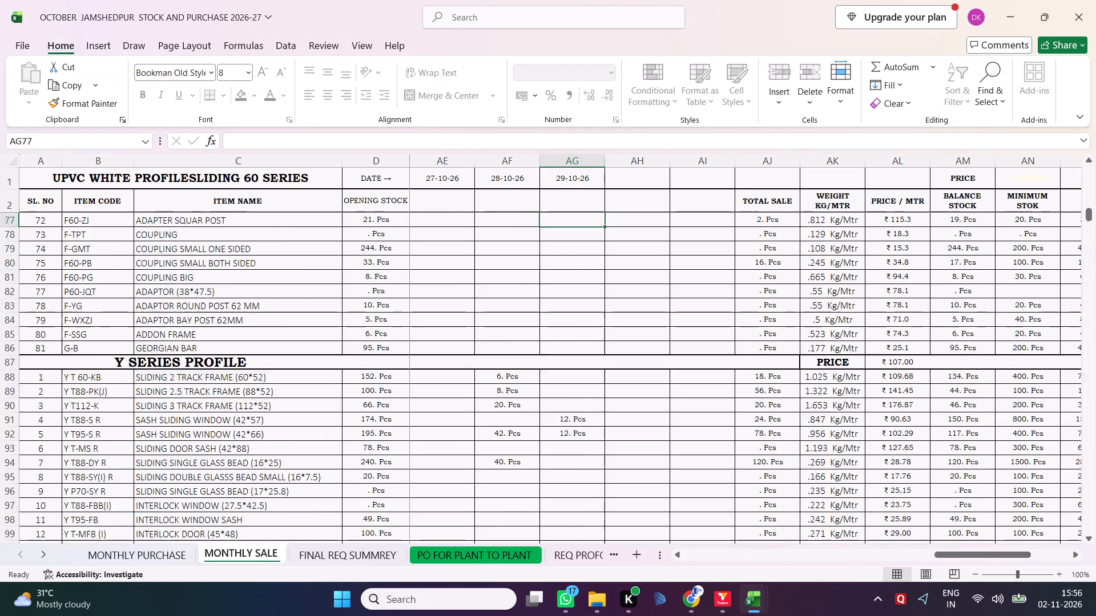
key(alt+Tab)
key(alt+Tab)
key(alt+Tab)
key(Down)
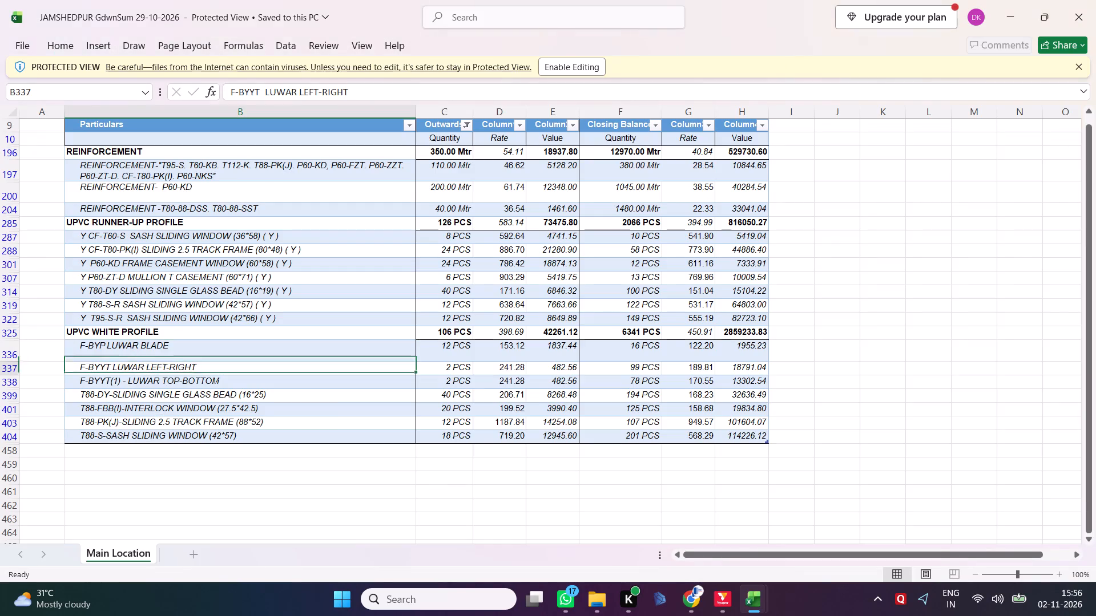
key(Up)
key(alt+Tab)
key(Down)
key(Down)
key(Down)
key(Down)
key(Down)
key(Down)
key(Down)
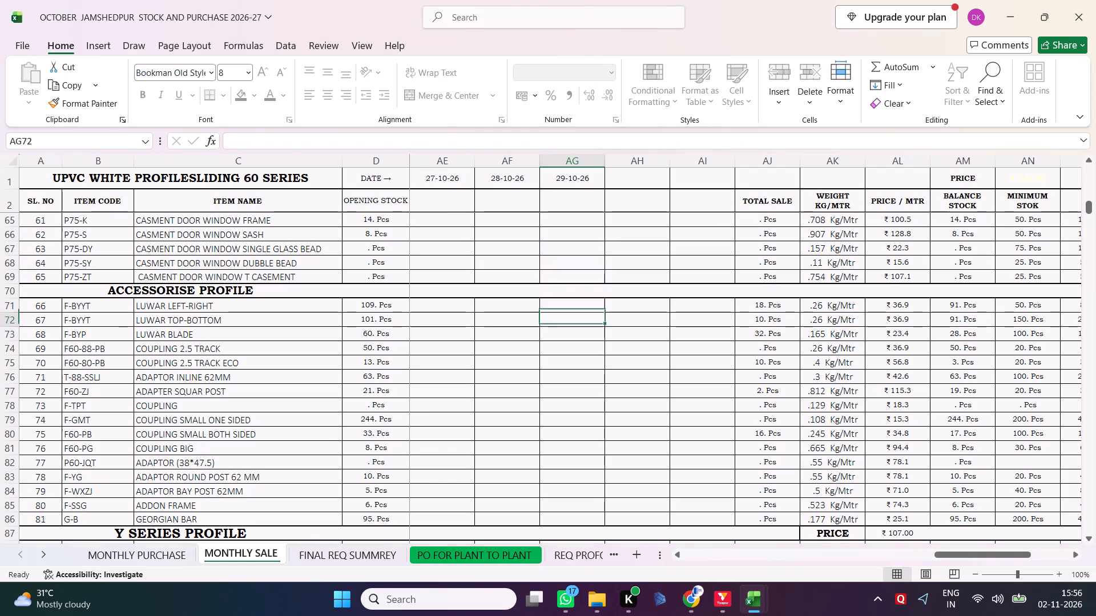
key(Down)
key(alt+Tab)
key(alt+Tab)
text(12)
key(Return)
Record the summary's outward quantity of 2 Pcs for F-BYYT luwar left-right under 29-10-26.
key(alt+Tab)
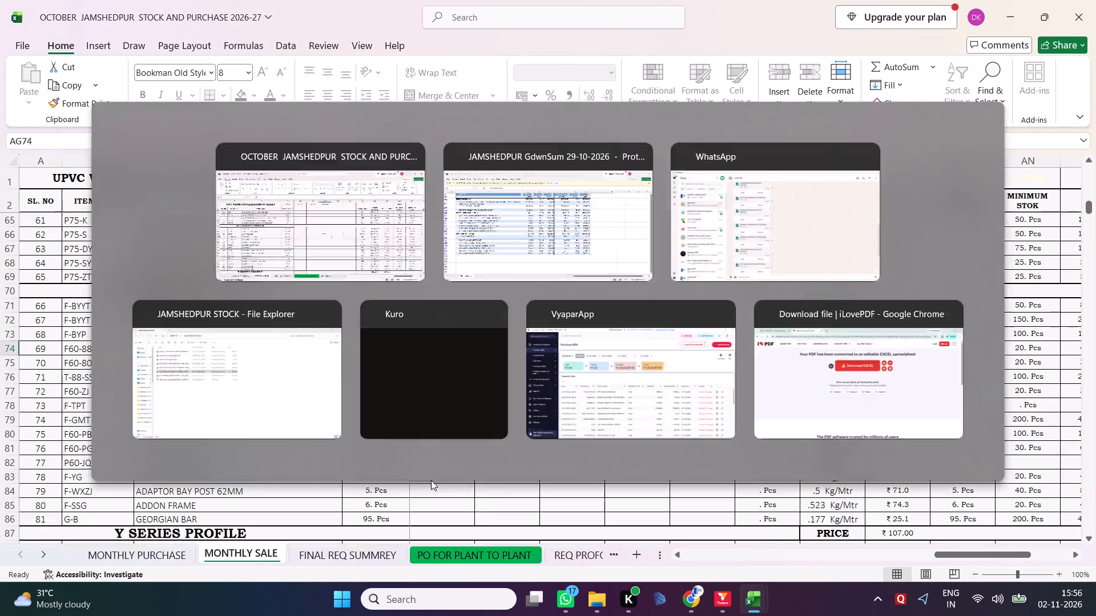
key(Down)
key(alt+Tab)
key(Up)
key(Up)
key(Up)
key(alt+Tab)
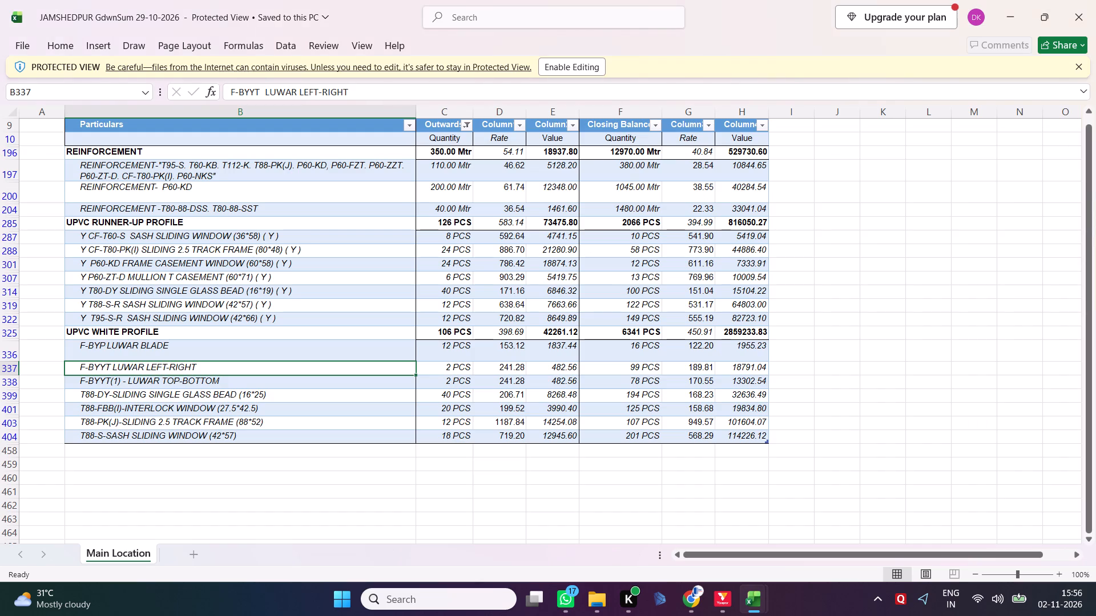
key(alt+Tab)
key(2)
key(Return)
Record 2 Pcs for F-BYYT luwar top-bottom in the accessorise profile section under 29-10-26.
key(alt+Tab)
key(Down)
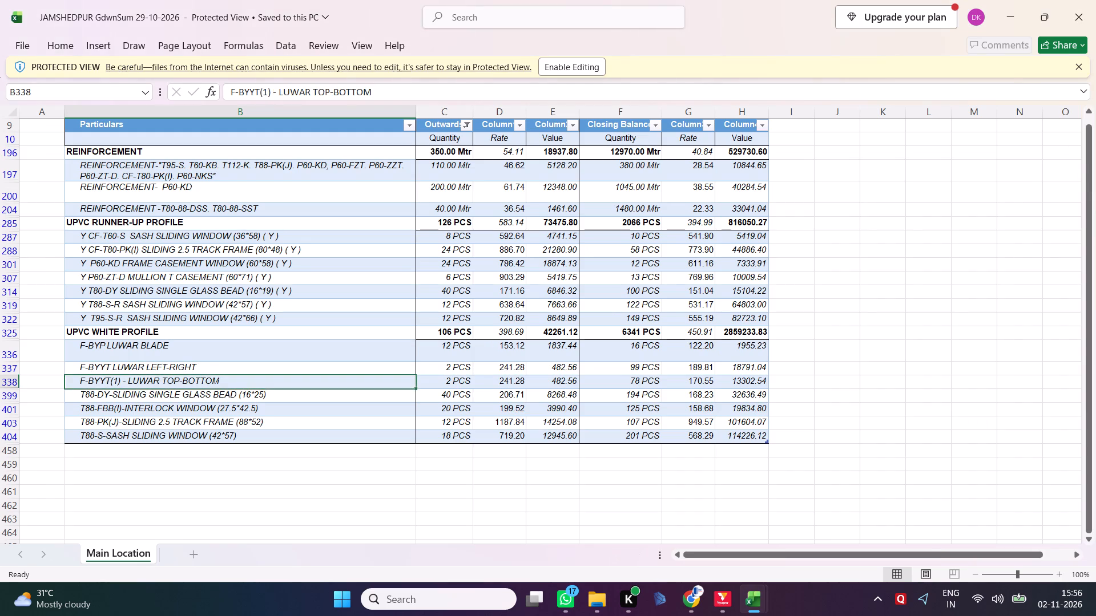
key(alt+Tab)
key(alt+Tab)
key(alt+Tab)
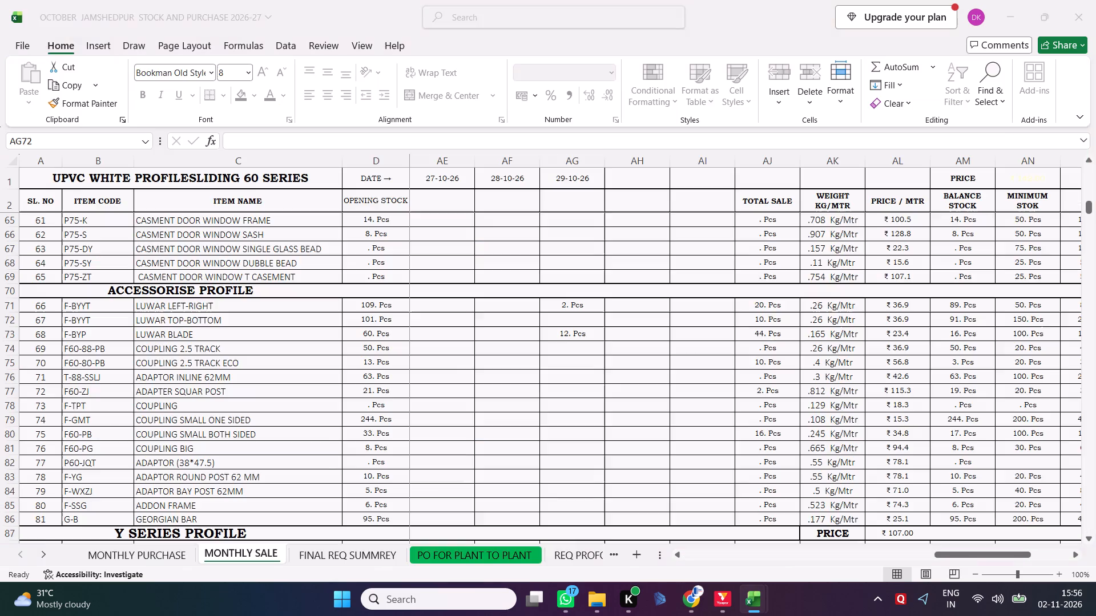
key(2)
key(Return)
Record the summary's outward quantity of 40 Pcs for white T88-DY sliding single glass bead (16*25) under 29-10-26.
key(alt+Tab)
key(Down)
key(alt+Tab)
key(Up)
key(Up)
key(Up)
key(Up)
key(Up)
key(Up)
key(Up)
key(Up)
key(Up)
key(Up)
key(Up)
key(Up)
key(Up)
key(Up)
key(Up)
key(Up)
key(Up)
key(Up)
key(Up)
key(Up)
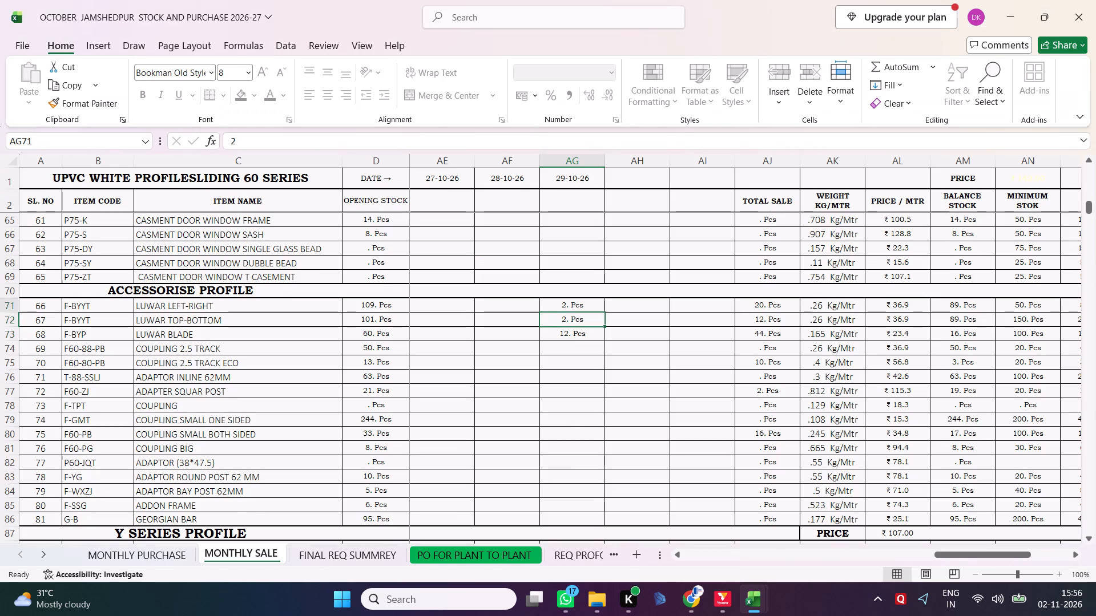
key(Up)
key(Up)
key(alt+Tab)
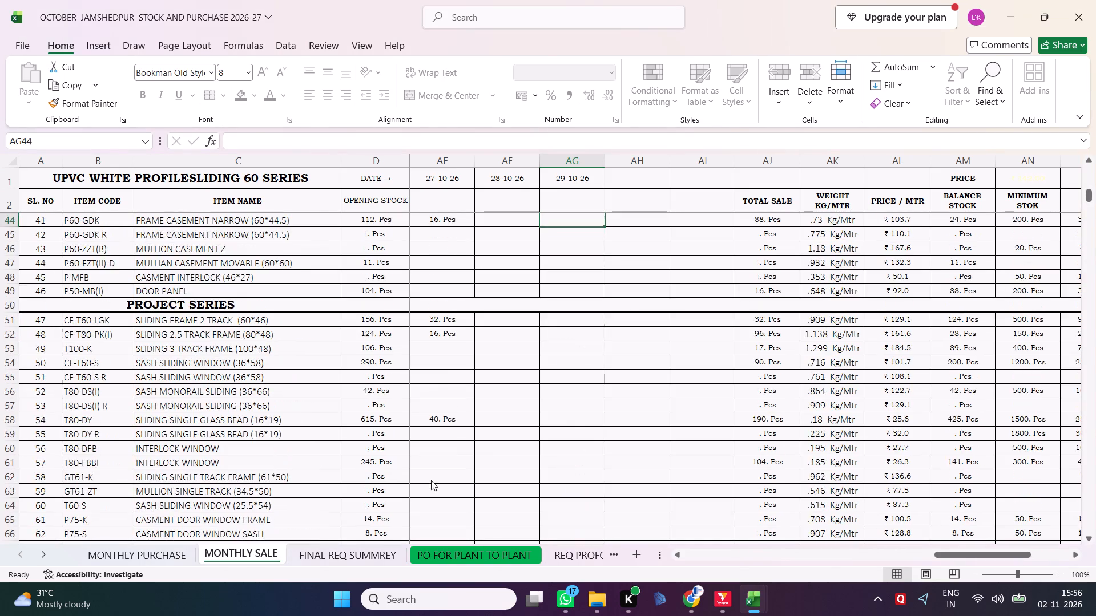
key(alt+Tab)
key(Up)
key(Up)
key(Up)
key(Up)
key(Up)
key(Up)
key(Up)
key(Up)
key(Up)
key(Up)
key(Up)
key(Up)
key(Up)
key(Up)
key(Up)
key(Up)
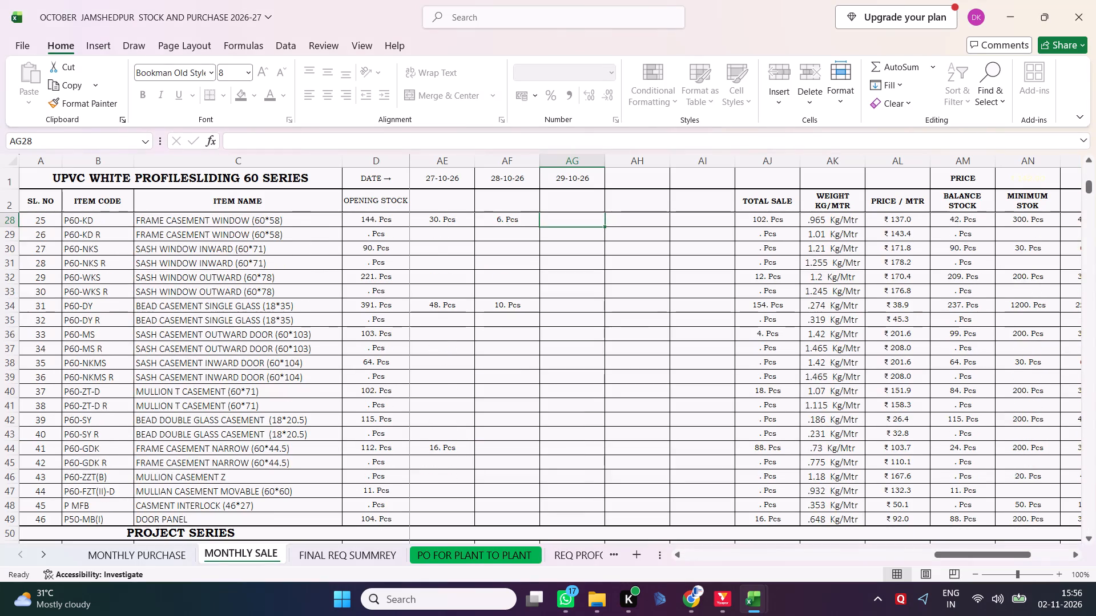
key(Down)
key(alt+Tab)
key(alt+Tab)
key(Up)
key(Up)
key(Up)
key(Up)
key(Up)
key(Up)
key(Up)
key(Up)
key(Up)
key(Up)
key(Up)
key(Up)
key(Up)
key(Up)
key(Up)
key(Up)
key(Up)
key(Up)
key(Up)
key(Up)
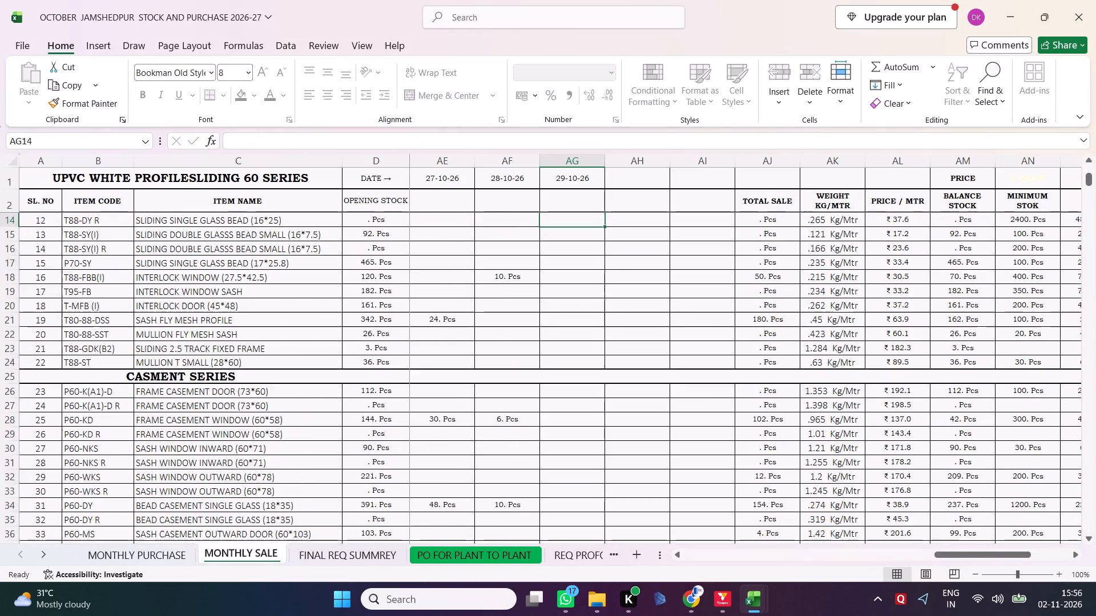
key(Down)
key(Down)
key(Down)
key(Down)
key(Down)
key(Down)
key(Down)
key(Down)
key(alt+Tab)
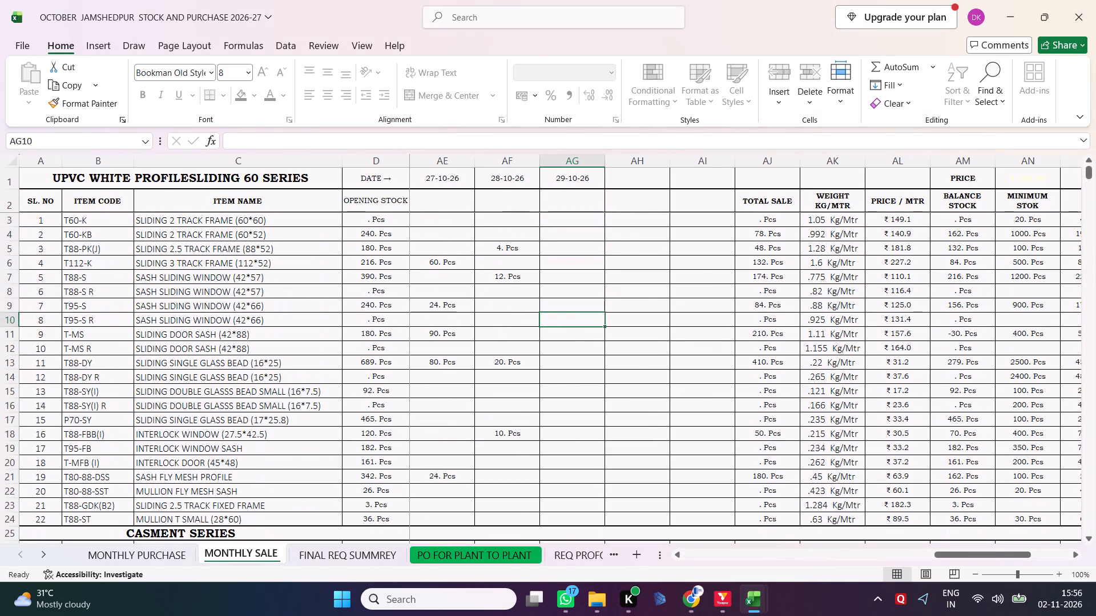
key(alt+Tab)
key(Up)
key(Up)
key(Up)
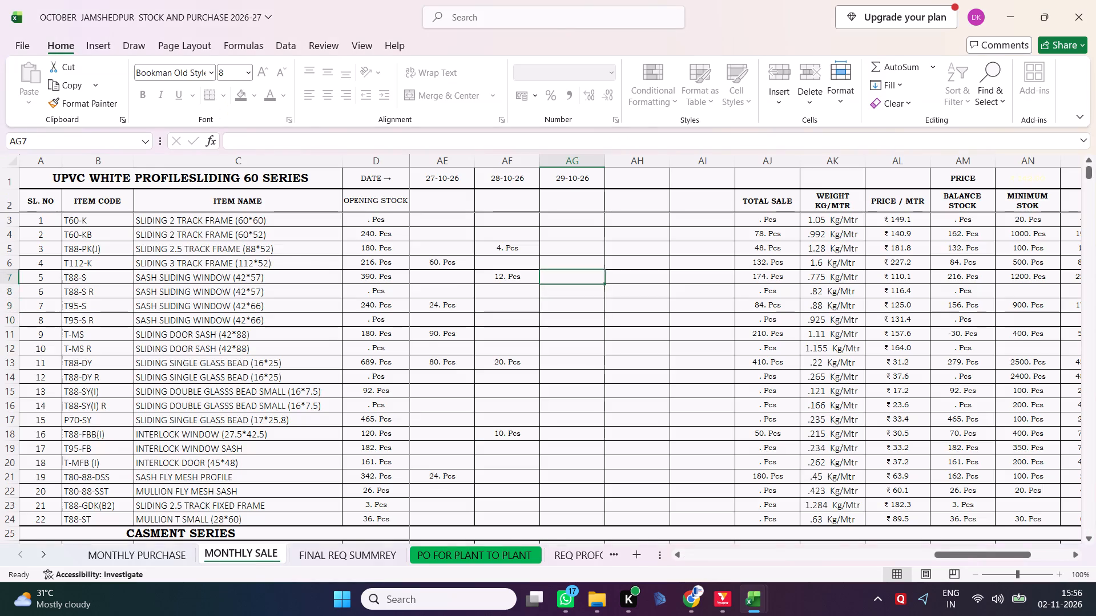
key(alt+Tab)
key(alt+Tab)
key(Down)
key(Down)
key(Down)
key(Down)
key(Down)
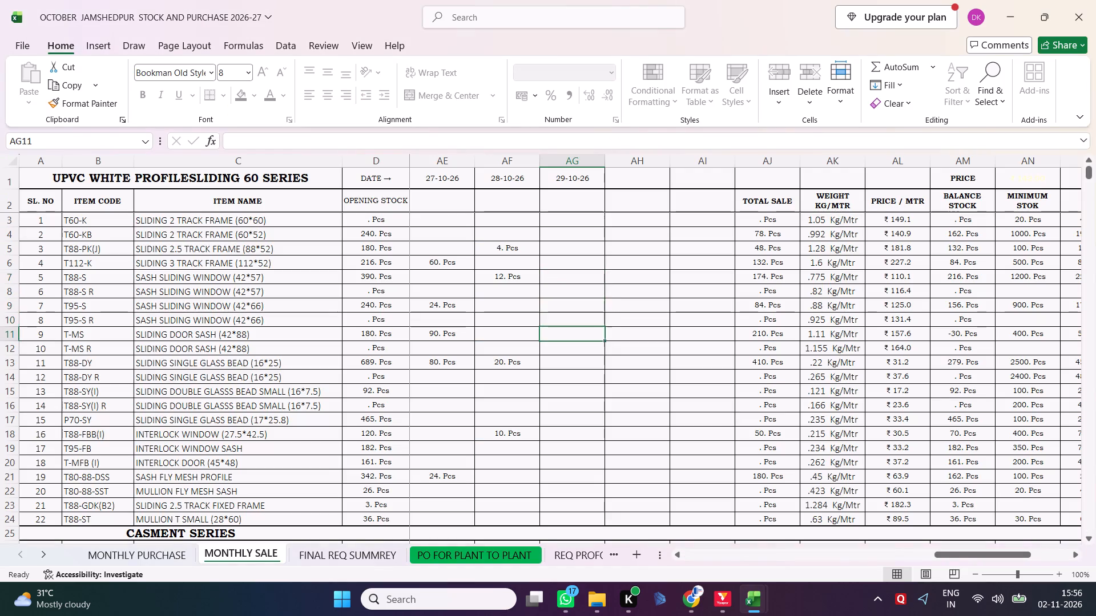
key(Down)
key(alt+Tab)
key(alt+Tab)
text(40)
key(Return)
Record the summary's outward quantity of 20 Pcs for white T88-FBB(I) interlock window (27.5*42.5) under 29-10-26.
key(alt+Tab)
key(Down)
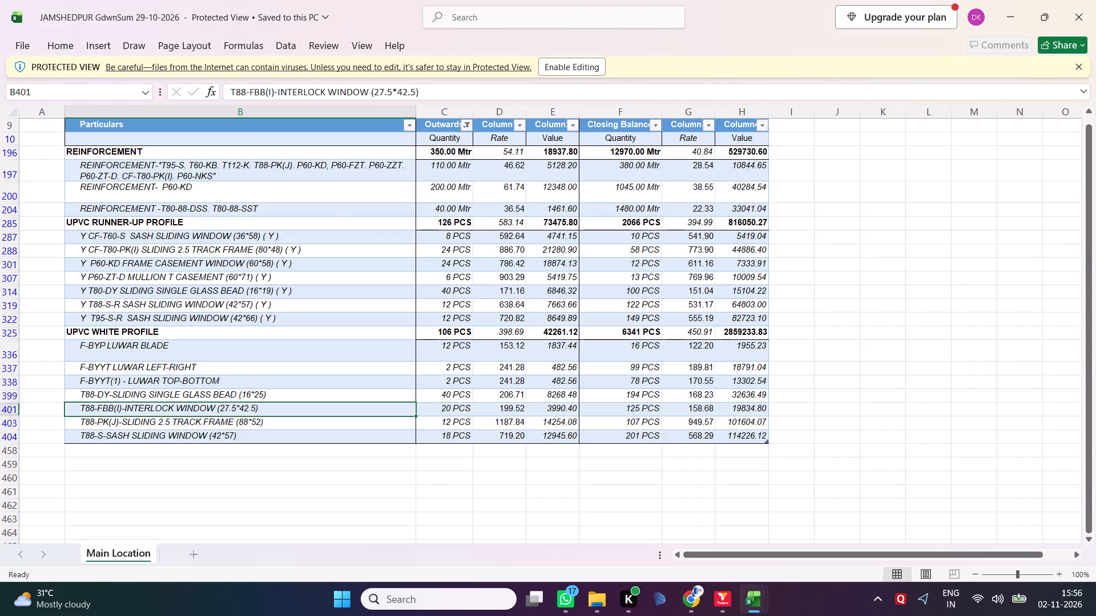
key(alt+Tab)
key(alt+Tab)
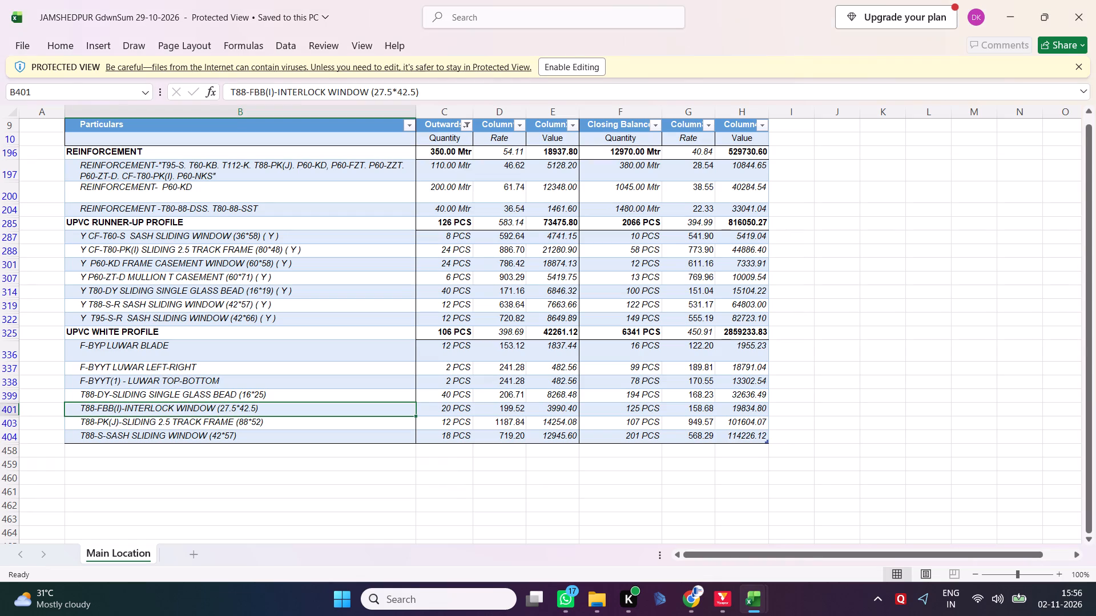
key(alt+Tab)
key(Up)
key(Down)
key(Down)
key(Down)
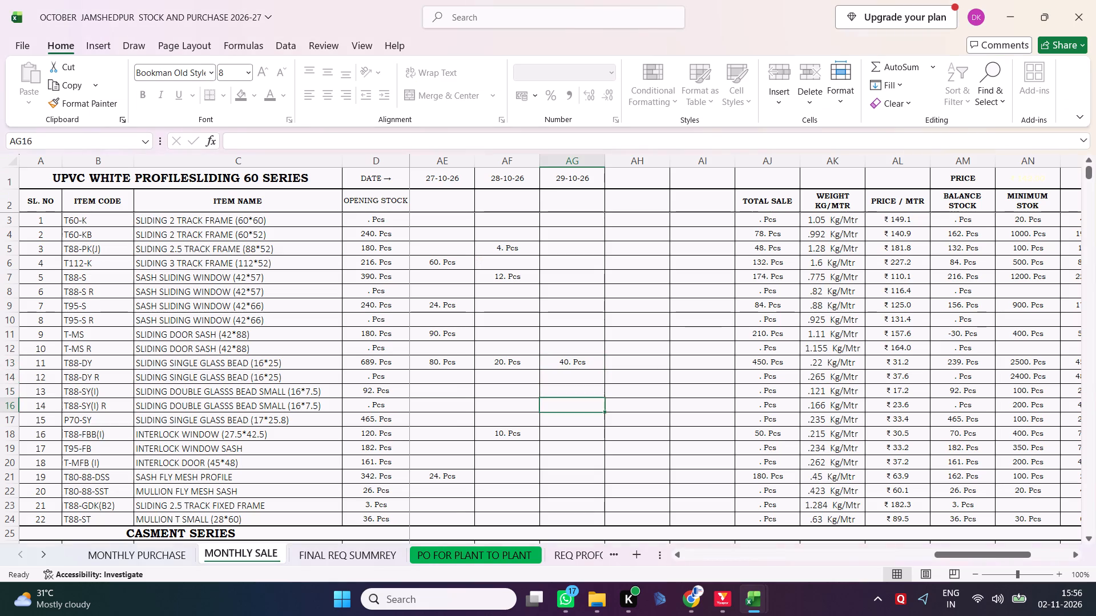
key(Down)
key(Down)
key(alt+Tab)
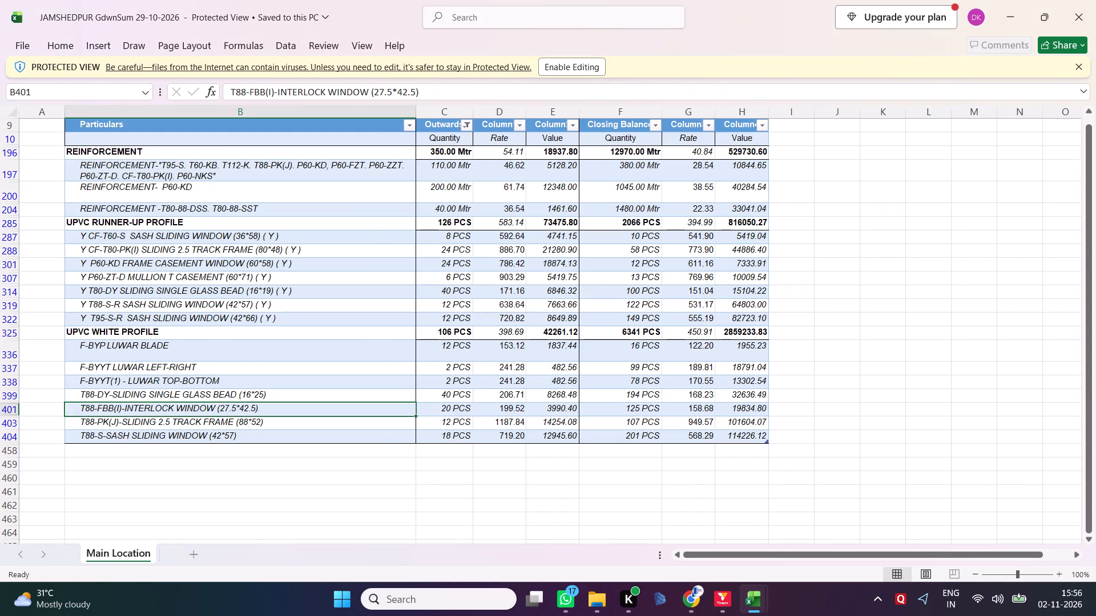
key(alt+Tab)
text(20)
key(Return)
Record the summary's outward quantity of 12 Pcs for white T88-PK(J) sliding 2.5 track frame (88*52) under 29-10-26.
key(alt+Tab)
key(Down)
key(alt+Tab)
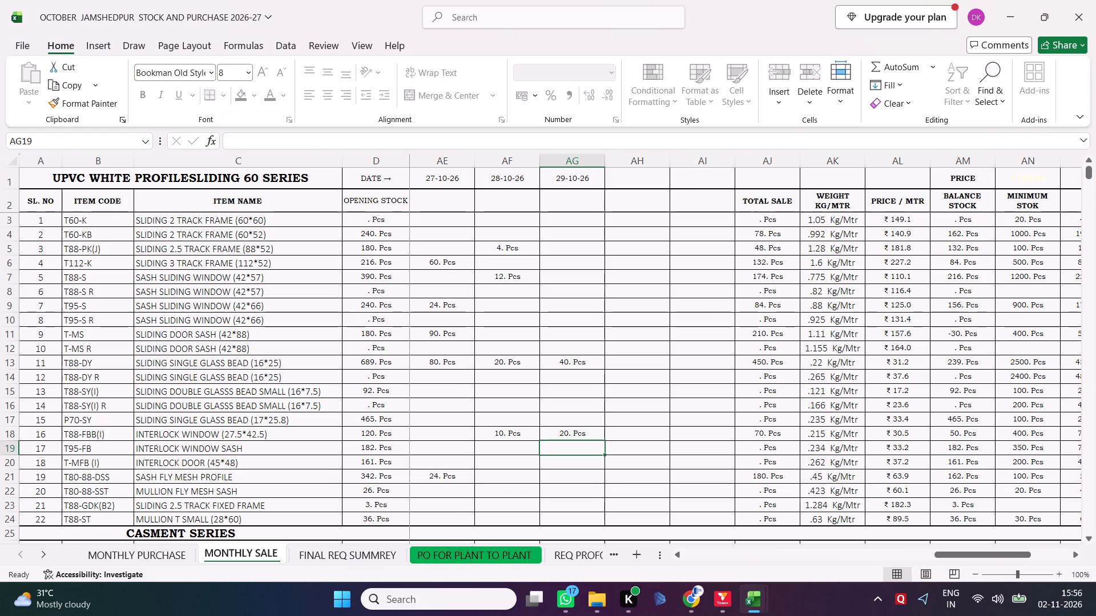
key(Up)
key(Up)
key(Up)
key(Up)
key(Up)
key(Up)
key(Up)
key(alt+Tab)
key(alt+Tab)
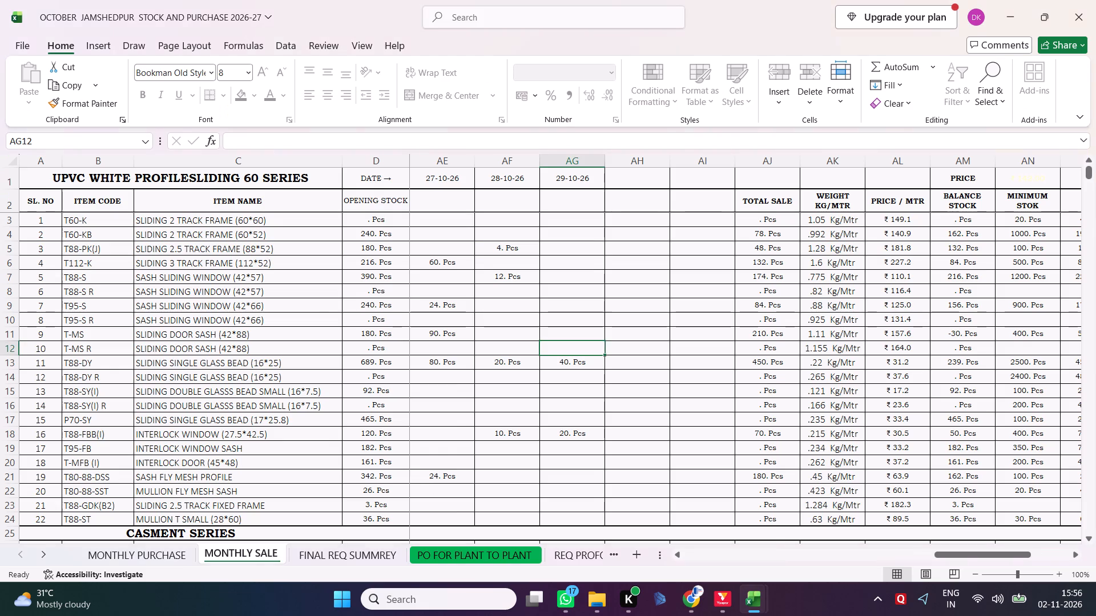
key(Up)
key(Up)
key(Up)
key(Up)
key(Up)
key(Up)
key(Up)
key(alt+Tab)
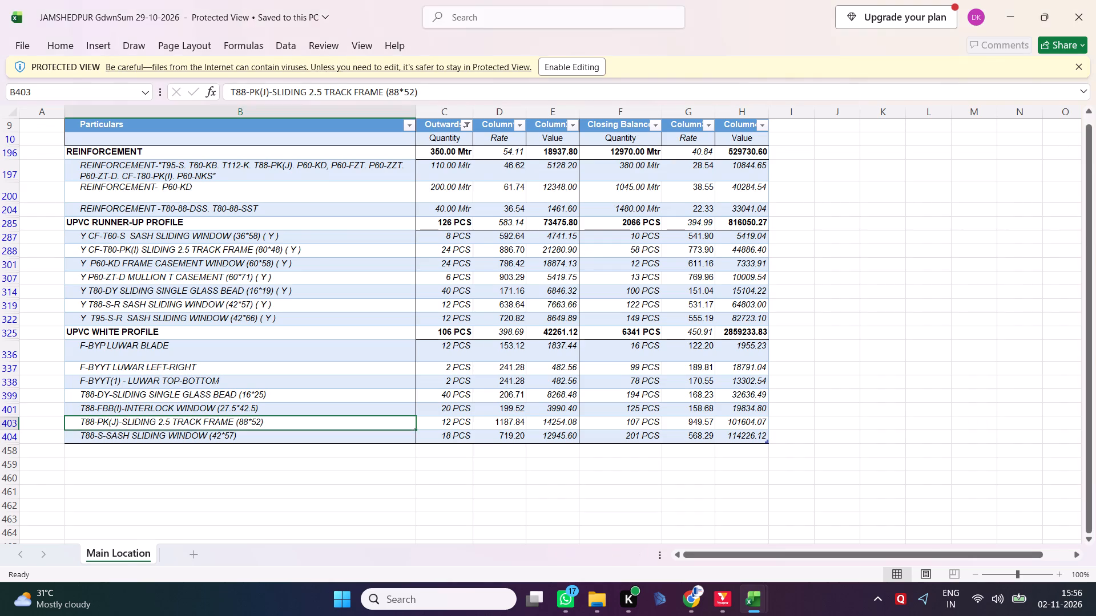
key(alt+Tab)
text(12)
key(Return)
Record the summary's outward quantity of 18 Pcs for white T88-S sash sliding window (42*57) under 29-10-26.
key(alt+Tab)
key(Down)
key(alt+Tab)
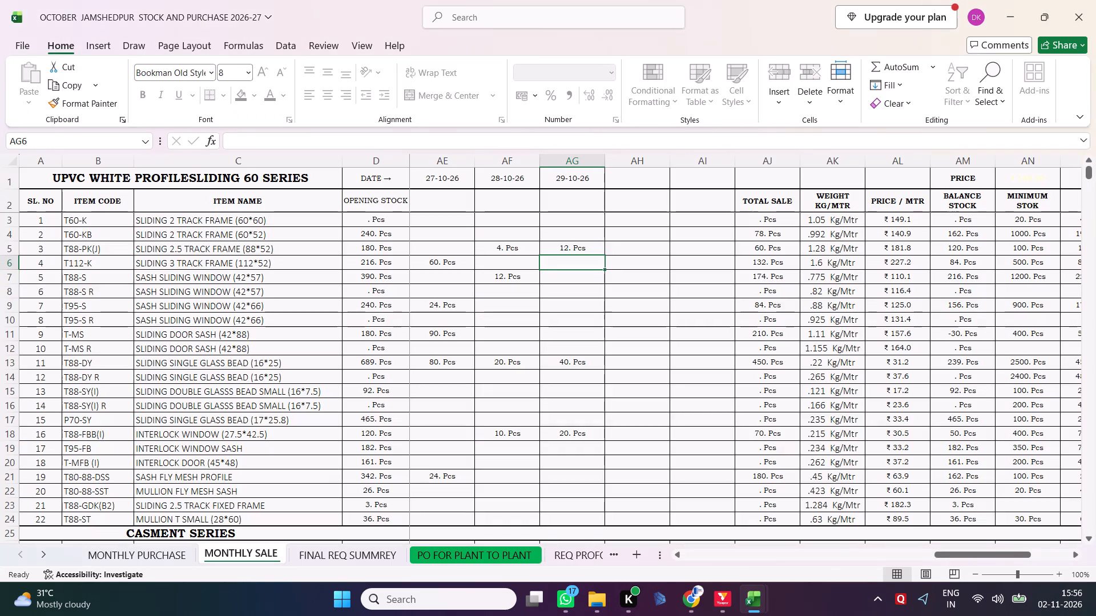
key(Down)
key(alt+Tab)
key(alt+Tab)
text(18)
key(Return)
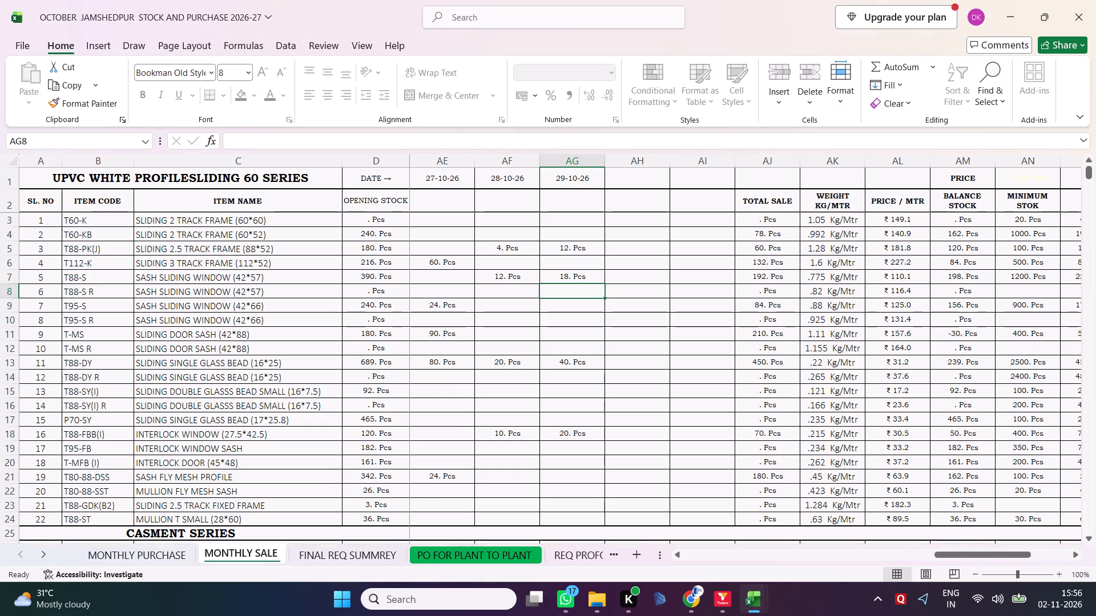
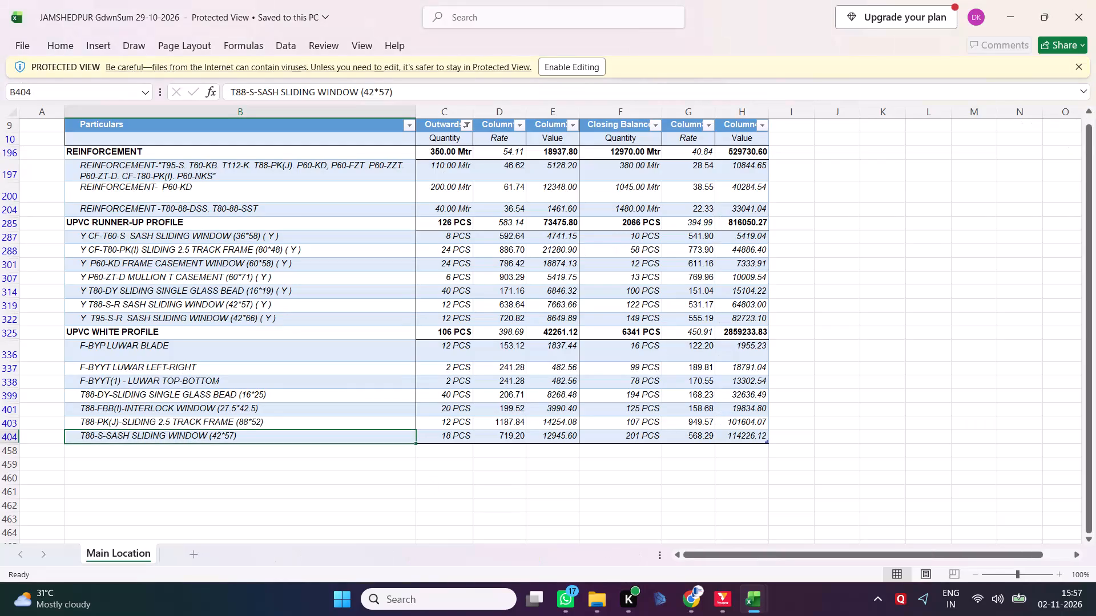
Close the Jamshedpur godown summary workbook for 29-10-2026.
scroll(431, 480, up, 1)
click(1095, 0)
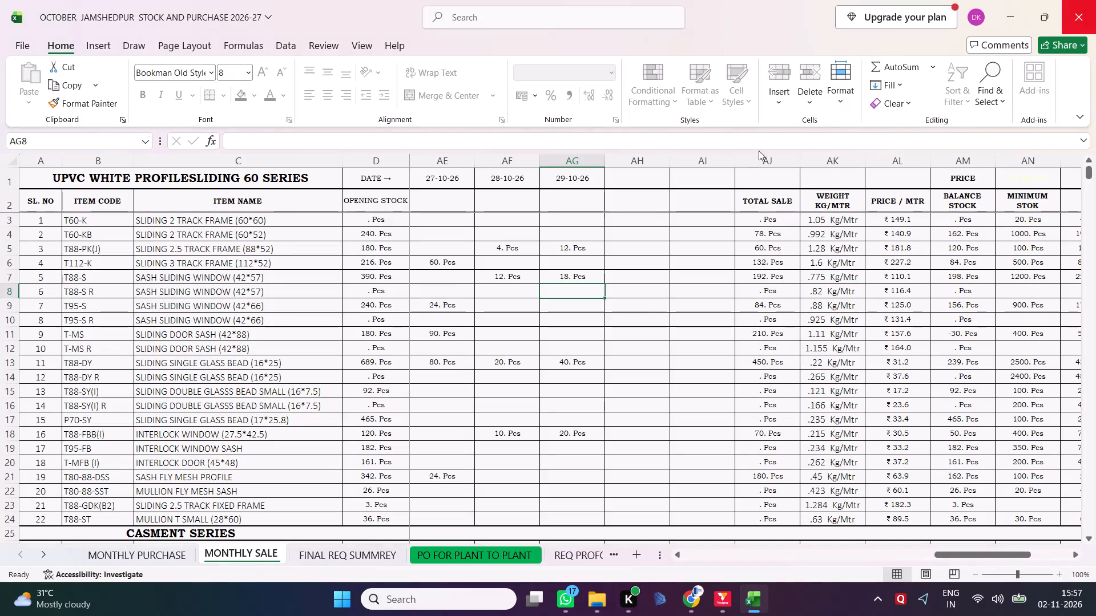
Enter 30 in the date heading of the monthly sale column following 29-10-26.
click(630, 179)
text(30)
key(Return)
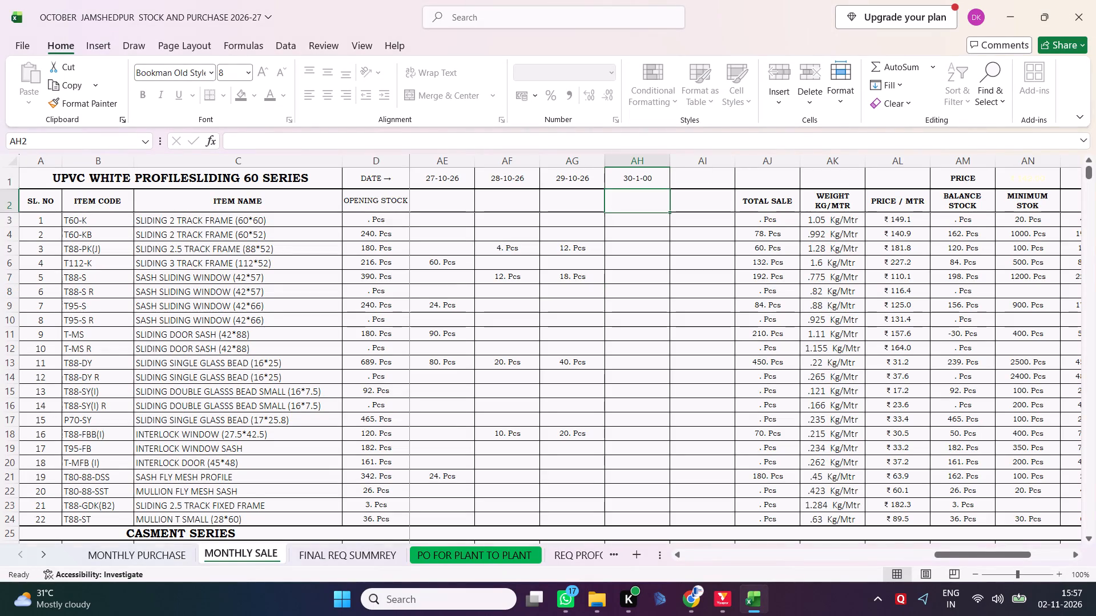
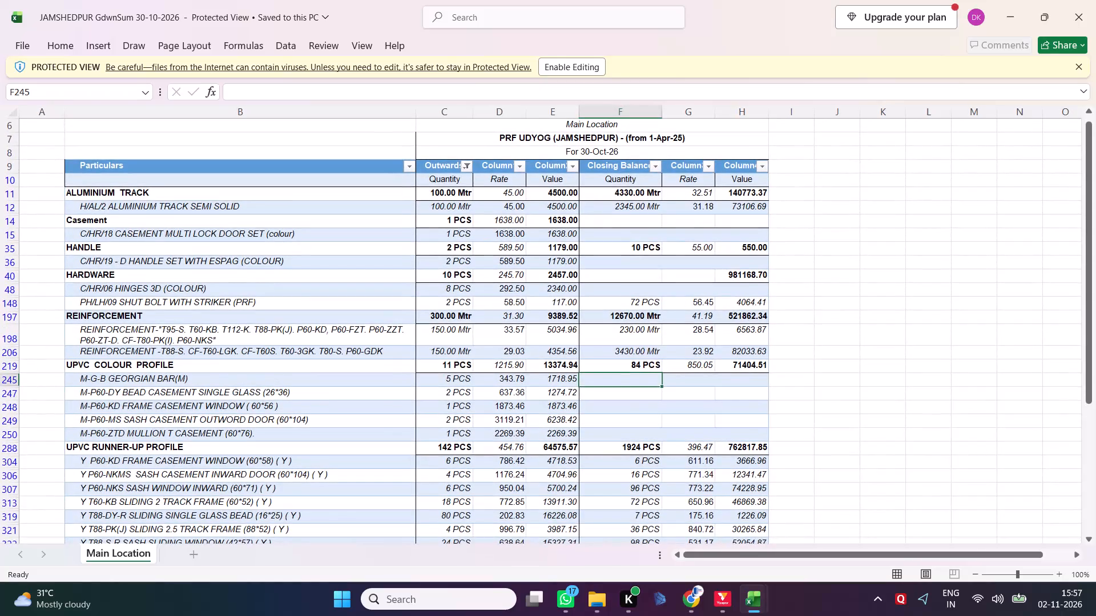
Enter 100 metres for H/AL/2 Aluminium Track Semi Solid in the 30-10-26 column of the monthly sale sheet.
click(312, 209)
key(alt+Tab)
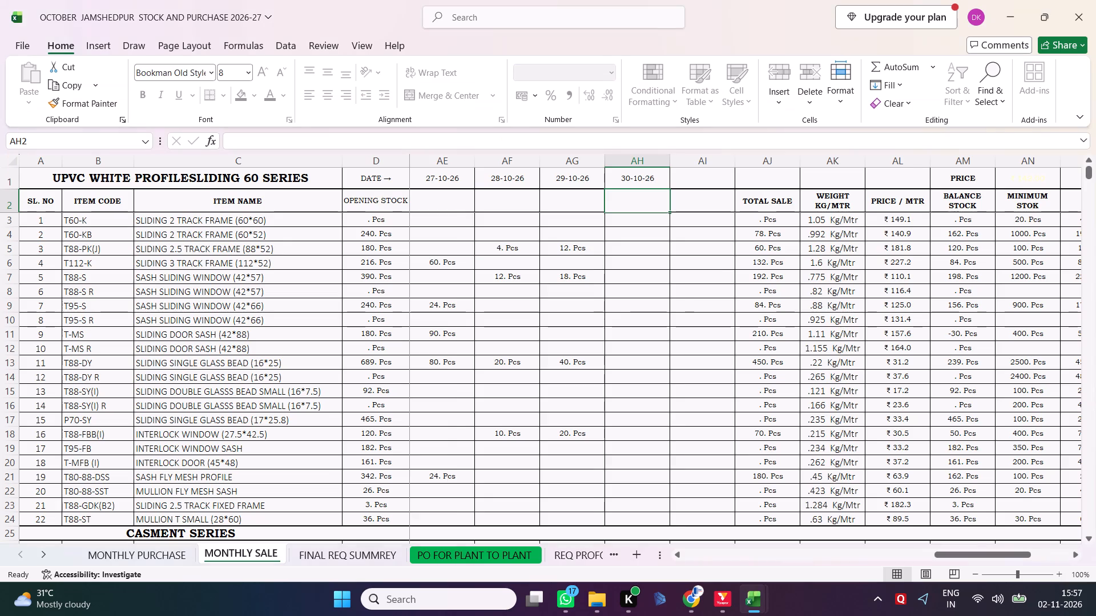
scroll(636, 302, left, 2)
scroll(636, 302, down, 17)
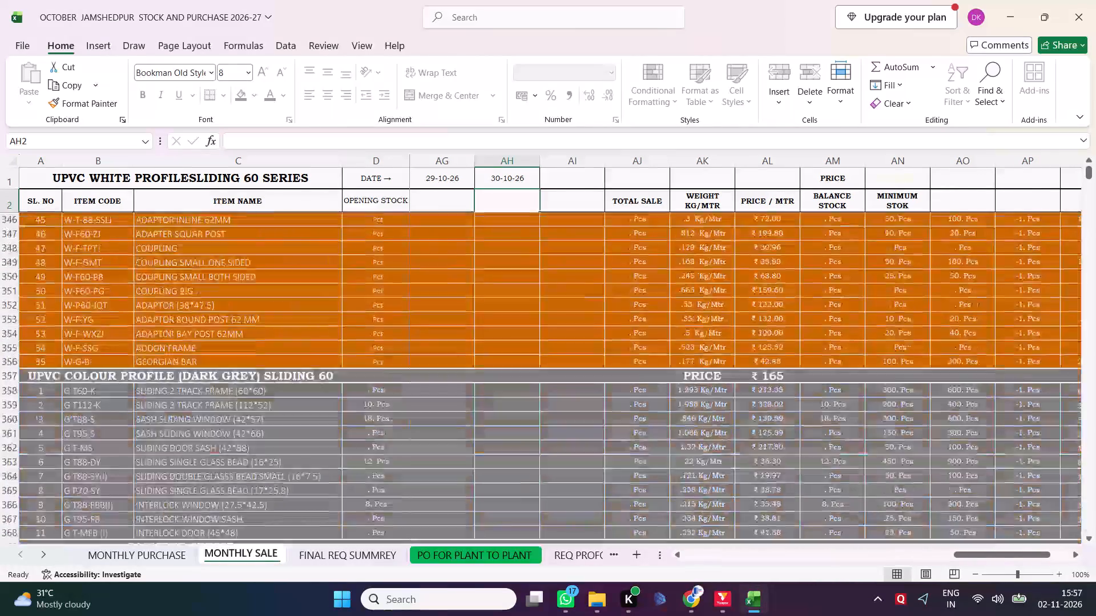
scroll(636, 302, down, 4)
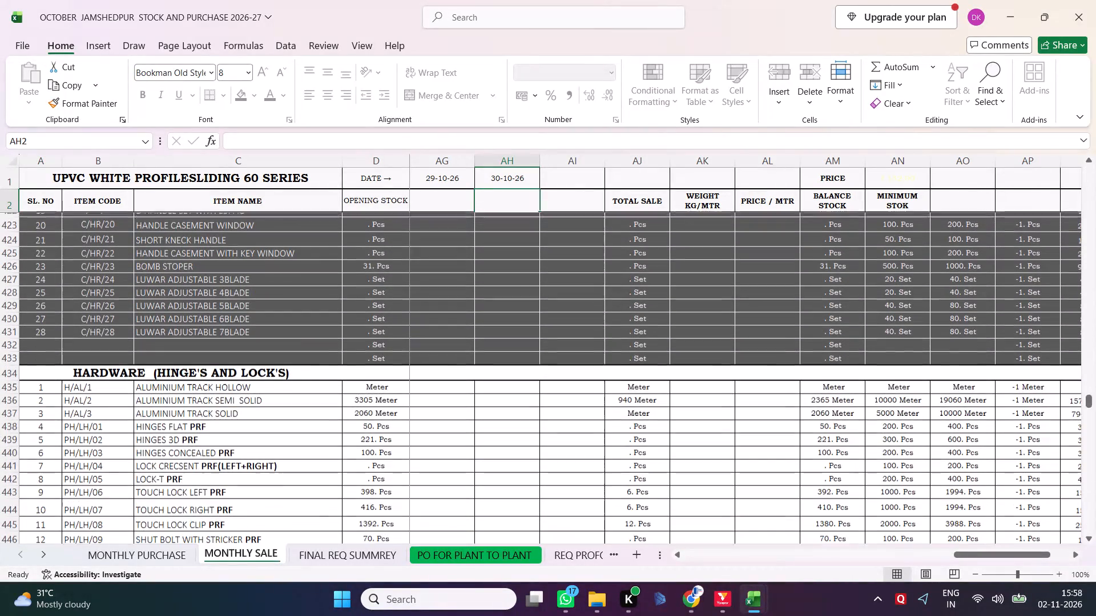
scroll(636, 302, down, 1)
click(489, 402)
key(alt+Tab)
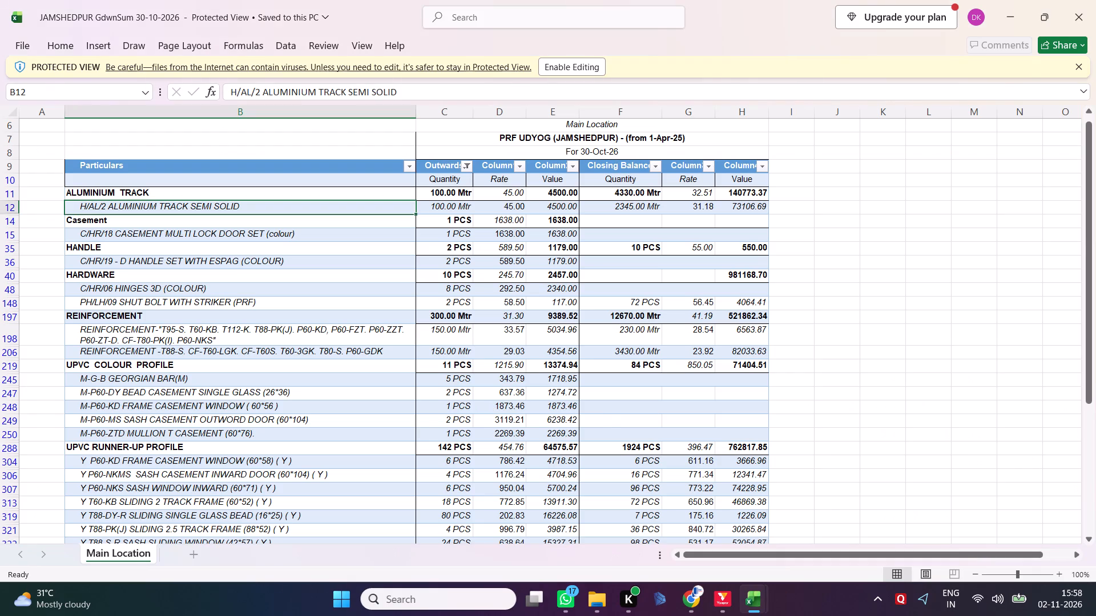
key(alt+Tab)
text(100)
key(Return)
Enter 1 for C/HR/18 Casement Multi Lock Door Set under Colour Hardware in the 30-10-26 column.
key(alt+Tab)
key(Down)
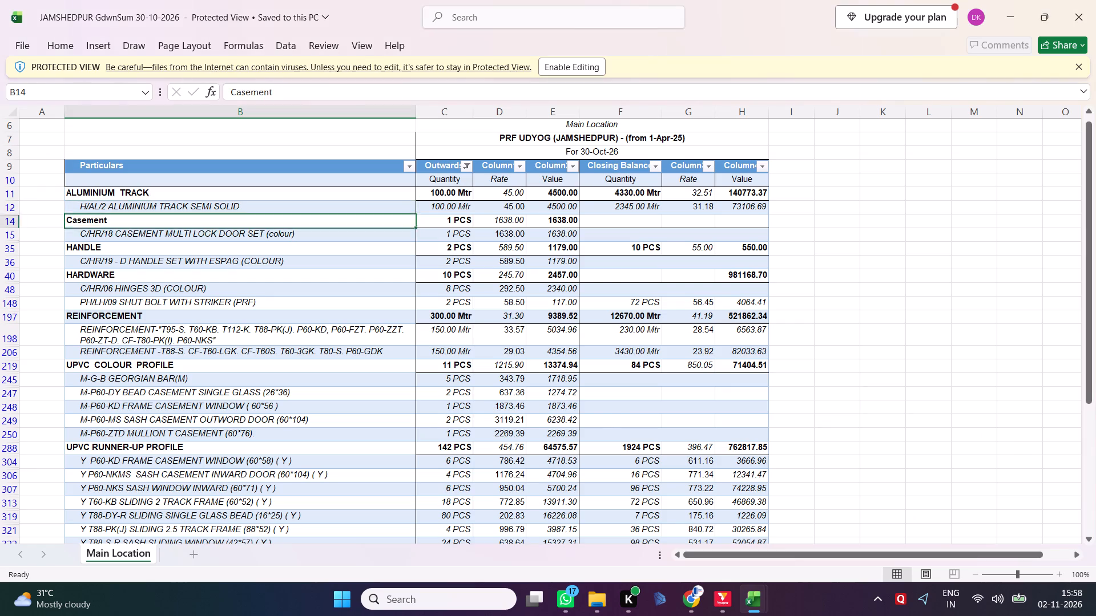
key(Down)
key(alt+Tab)
scroll(489, 402, down, 2)
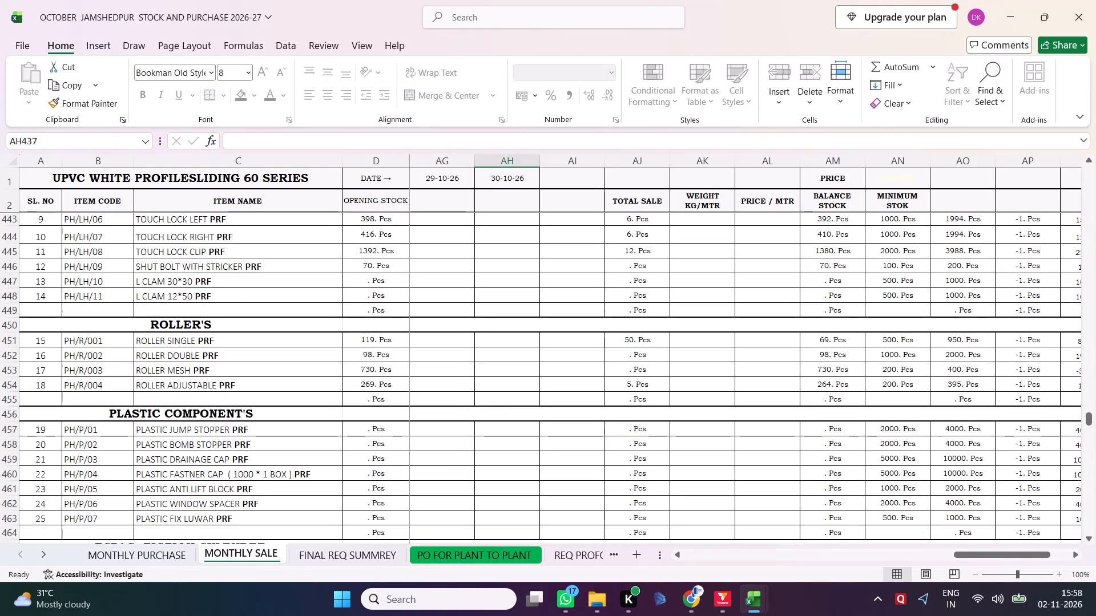
key(alt+Tab)
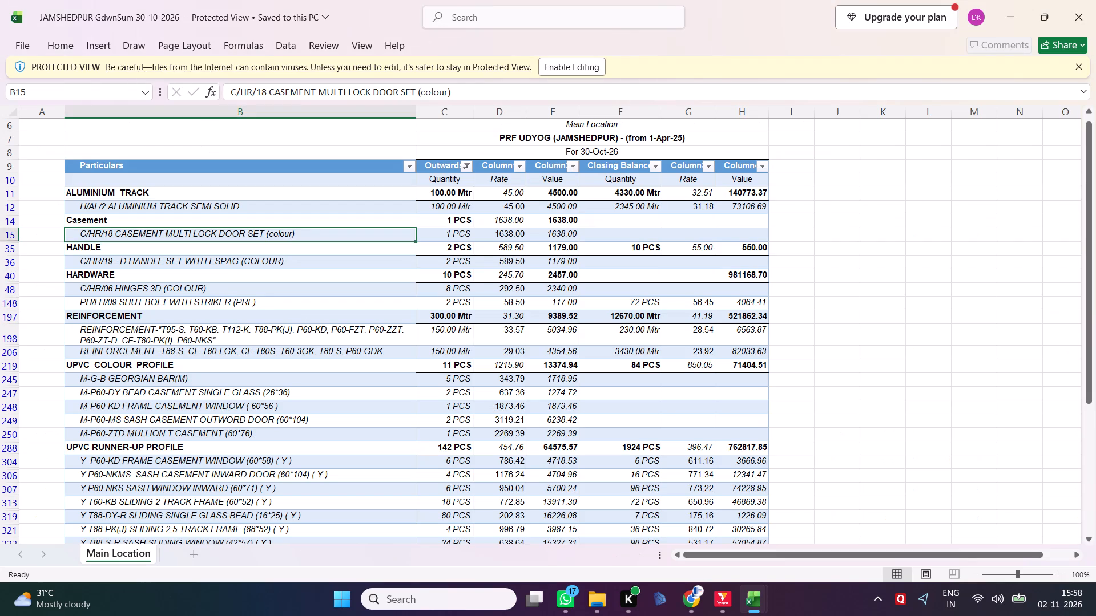
key(alt+Tab)
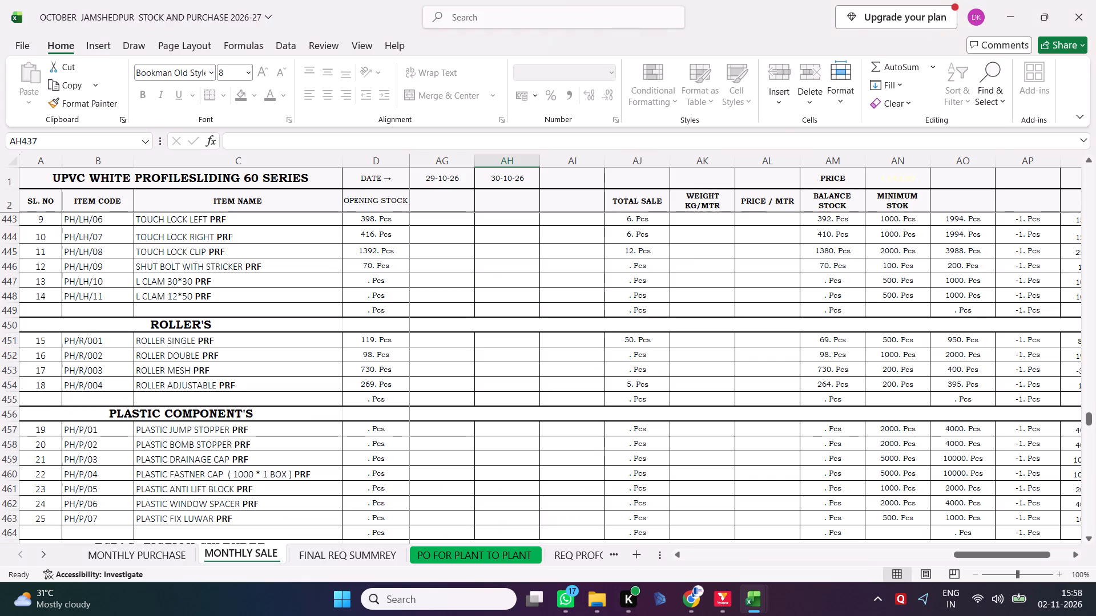
scroll(489, 402, up, 5)
click(489, 402)
key(alt+Tab)
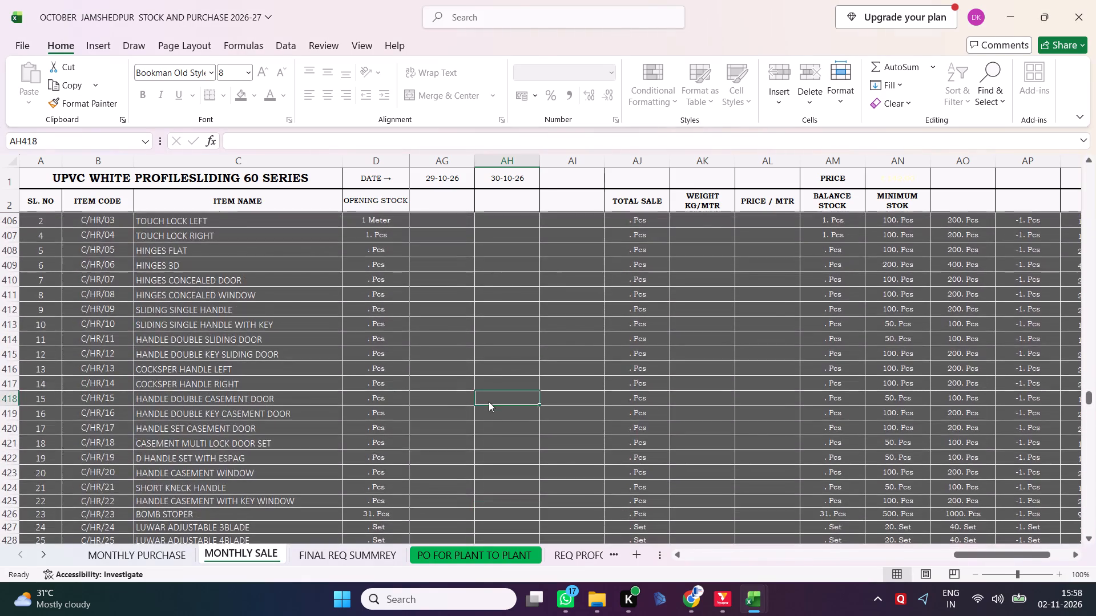
key(alt+Tab)
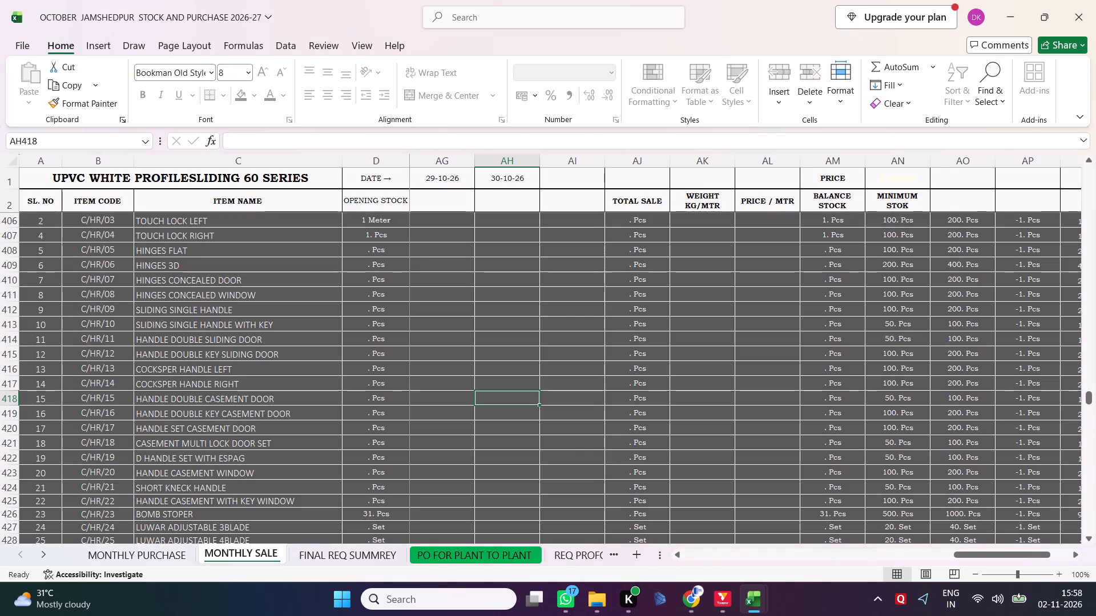
key(alt+Tab)
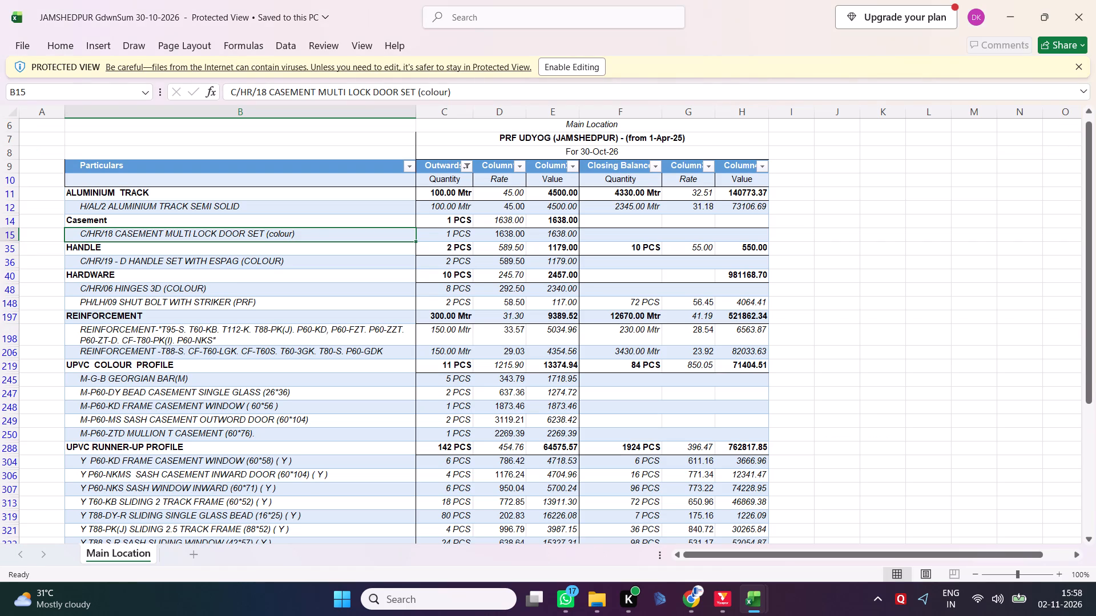
key(alt+Tab)
key(Down)
key(Down)
key(Down)
key(Down)
key(Down)
key(Down)
key(Down)
key(Down)
key(Down)
key(Down)
key(Down)
key(Down)
key(Down)
key(Down)
key(Down)
key(Down)
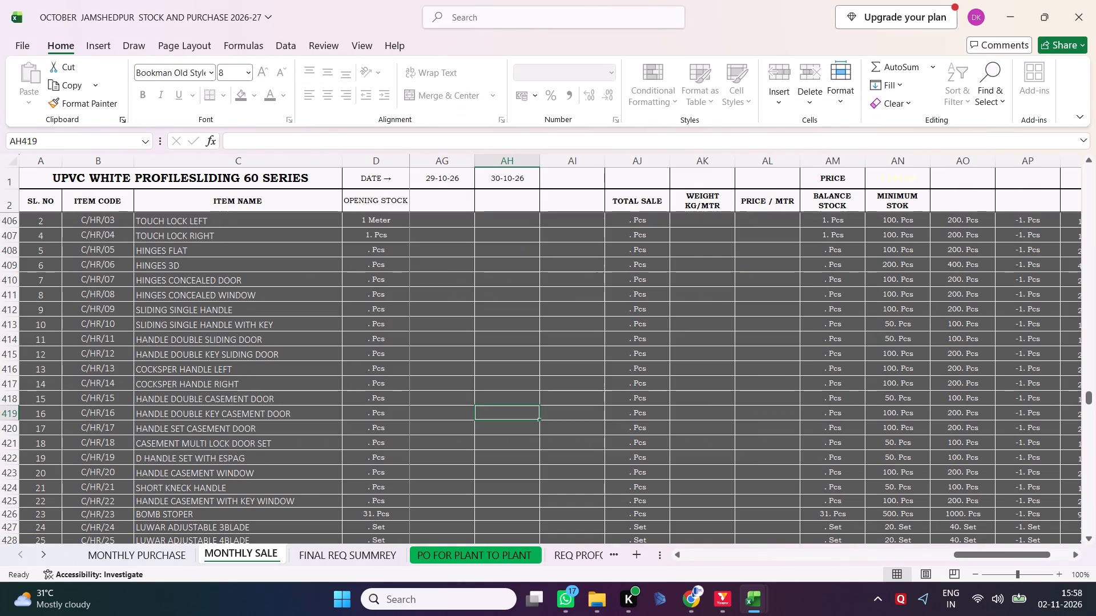
key(Up)
key(Up)
key(Up)
key(Up)
key(Up)
key(Up)
key(Up)
key(Up)
key(Up)
key(Up)
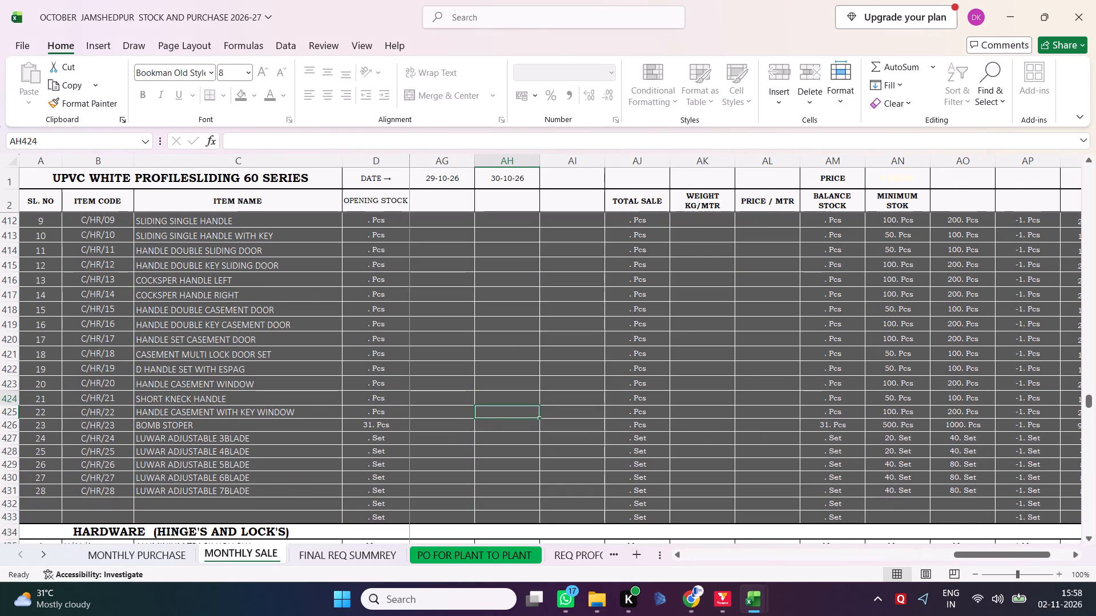
key(Up)
key(Up)
key(Up)
key(alt+Tab)
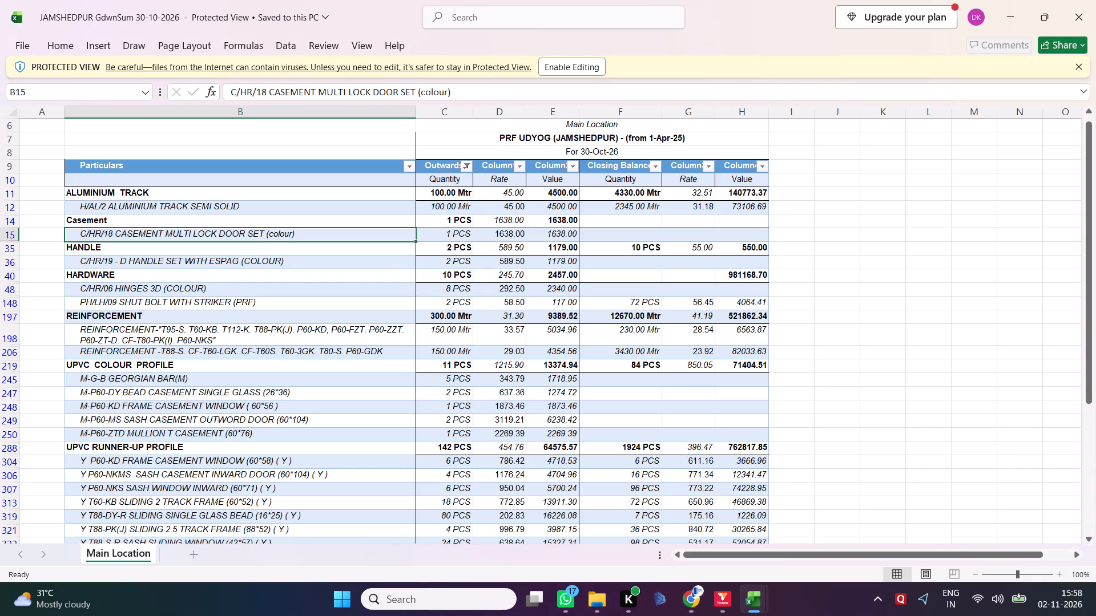
key(alt+Tab)
key(1)
key(Return)
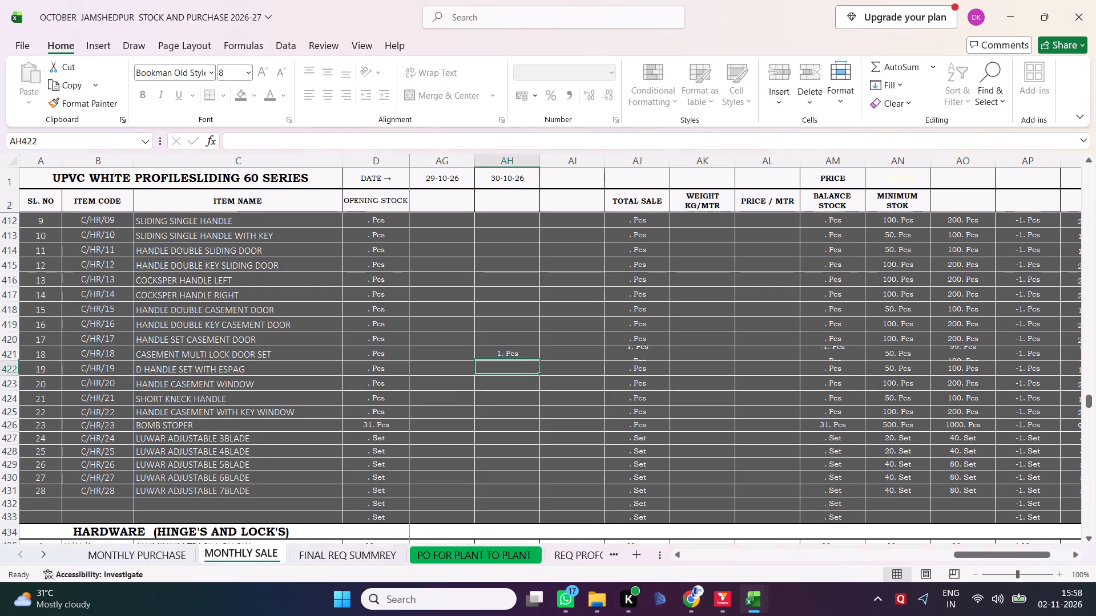
Enter 2 for C/HR/19 D Handle Set with Espag under Colour Hardware in the 30-10-26 column.
key(alt+Tab)
key(Down)
key(Down)
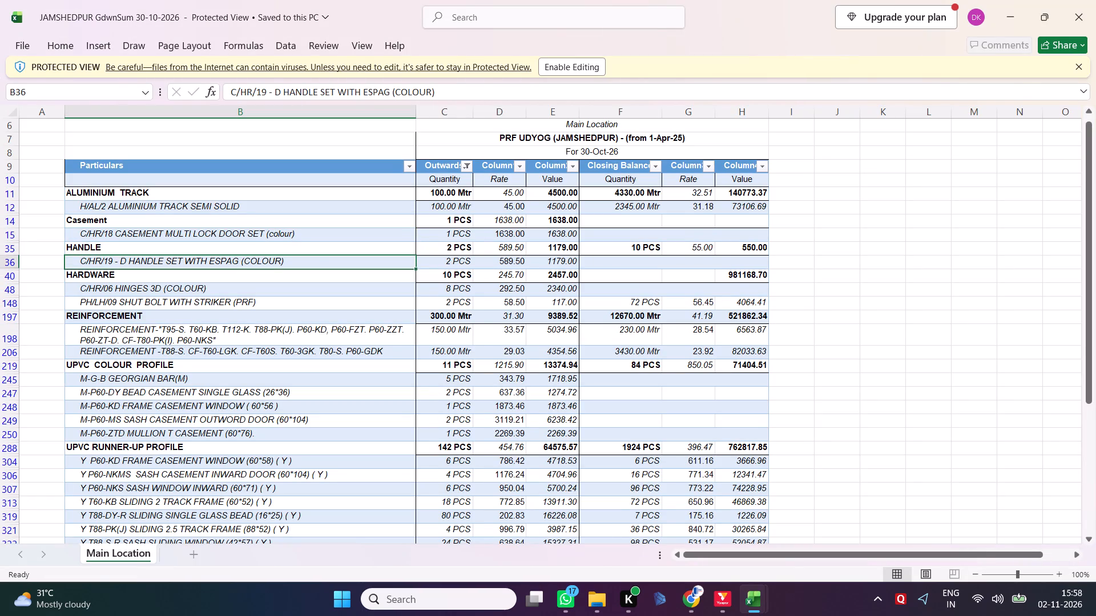
key(alt+Tab)
key(Down)
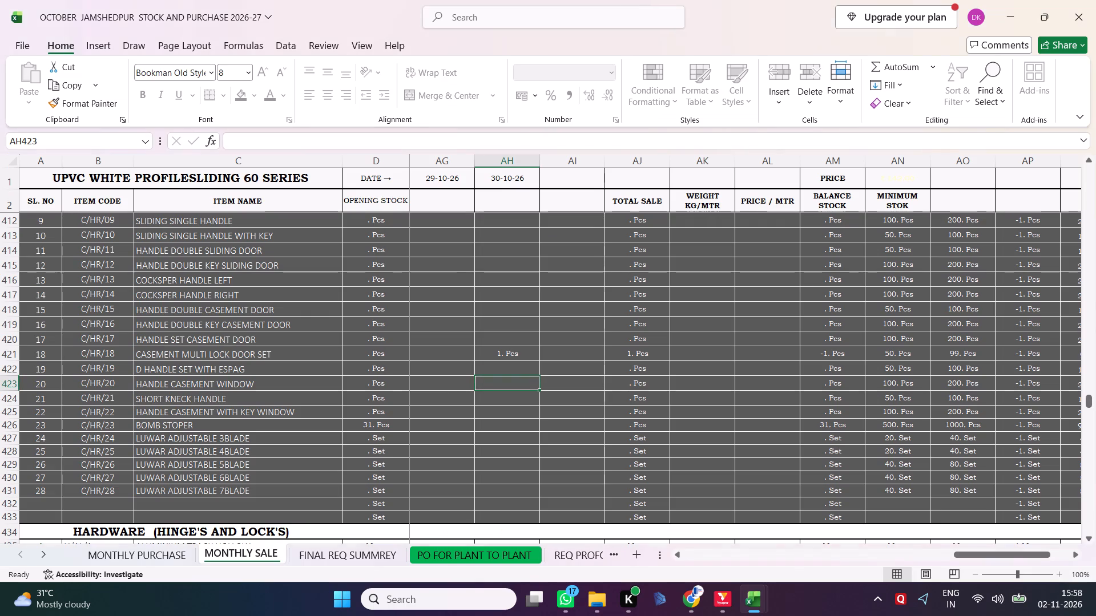
key(Up)
key(alt+Tab)
key(alt+Tab)
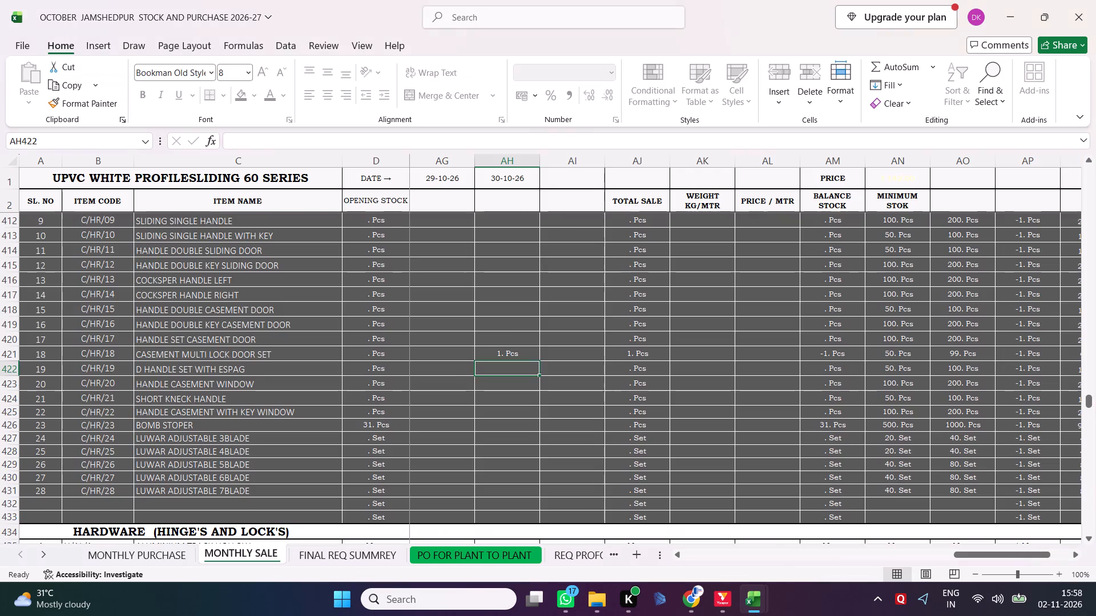
key(2)
key(Return)
Enter 8 for C/HR/06 Hinges 3D under Colour Hardware in the 30-10-26 column.
key(alt+Tab)
key(Down)
key(Down)
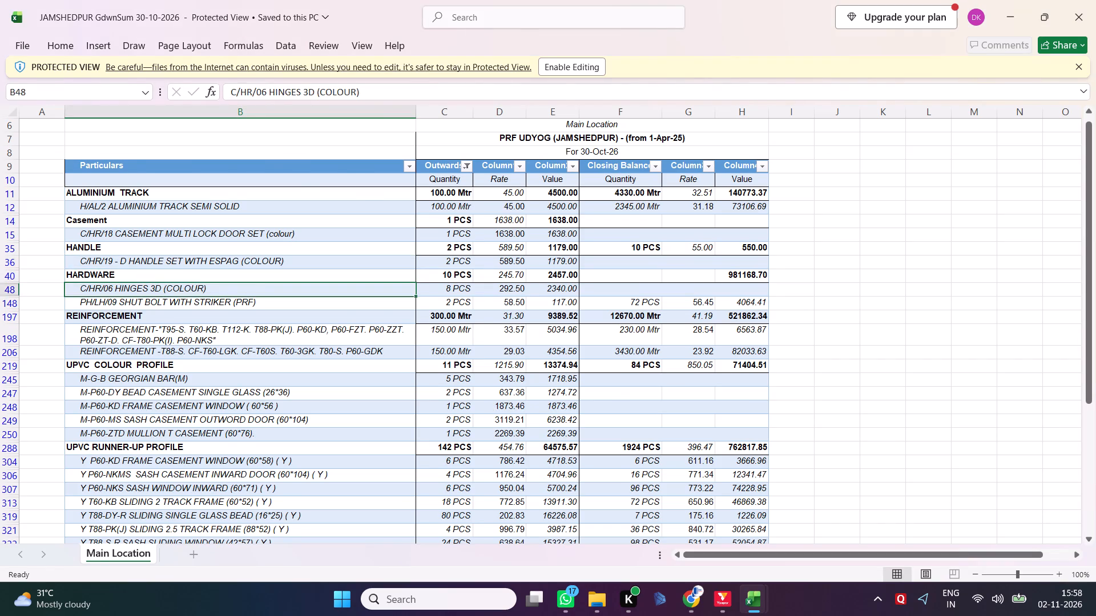
key(alt+Tab)
scroll(489, 402, down, 3)
key(alt+Tab)
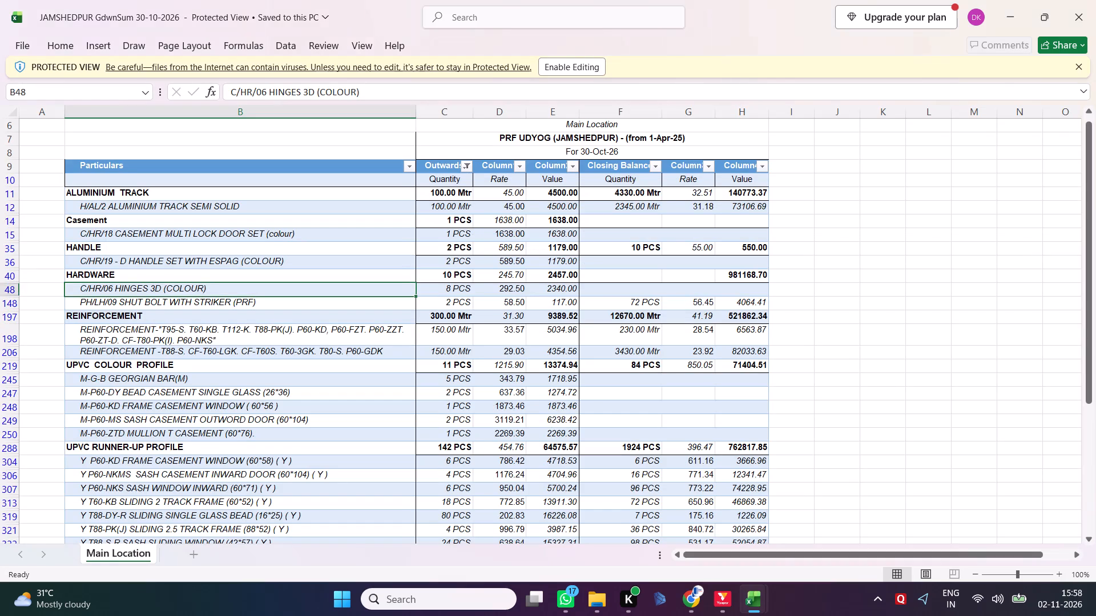
key(alt+Tab)
scroll(489, 402, up, 5)
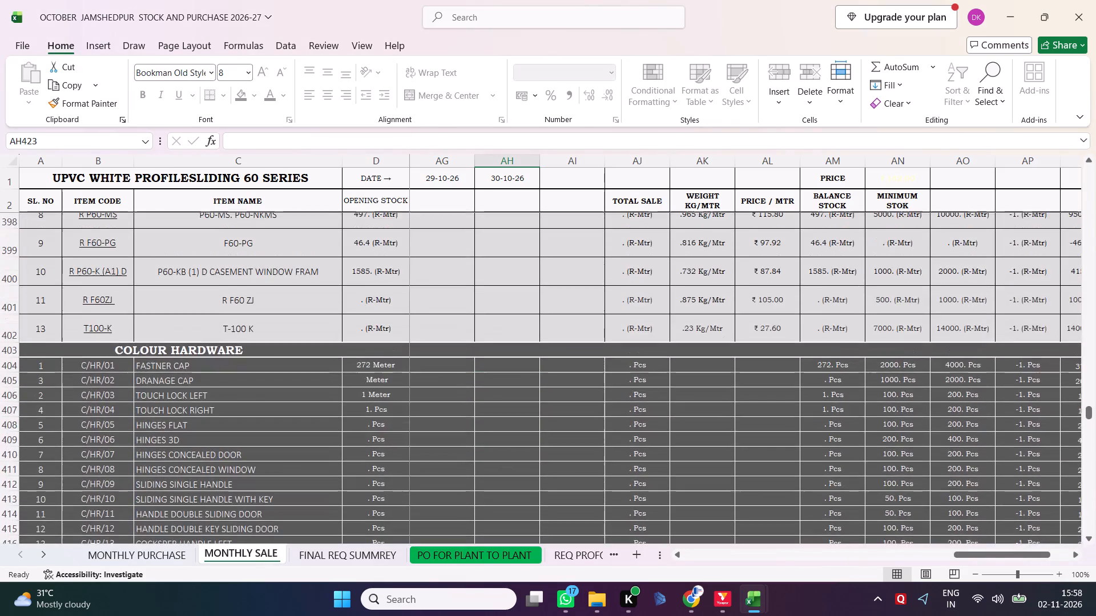
scroll(489, 402, up, 1)
click(491, 452)
key(alt+Tab)
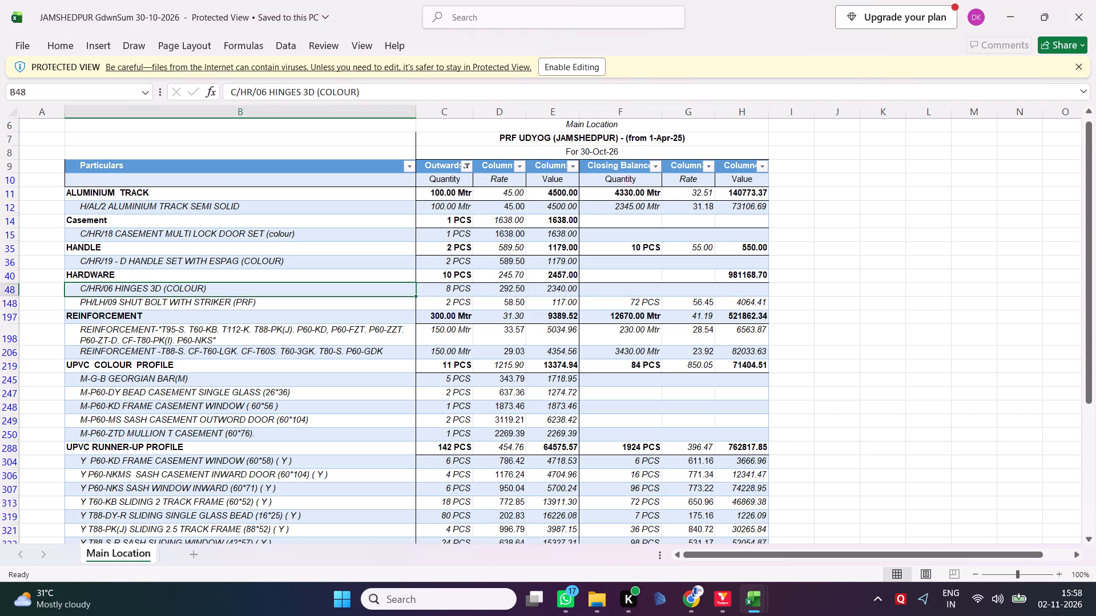
key(alt+Tab)
key(8)
key(Return)
Enter 2 for PH/LH/09 Shut Bolt with Stricker in the hardware section of the 30-10-26 column.
key(alt+Tab)
scroll(491, 452, down, 1)
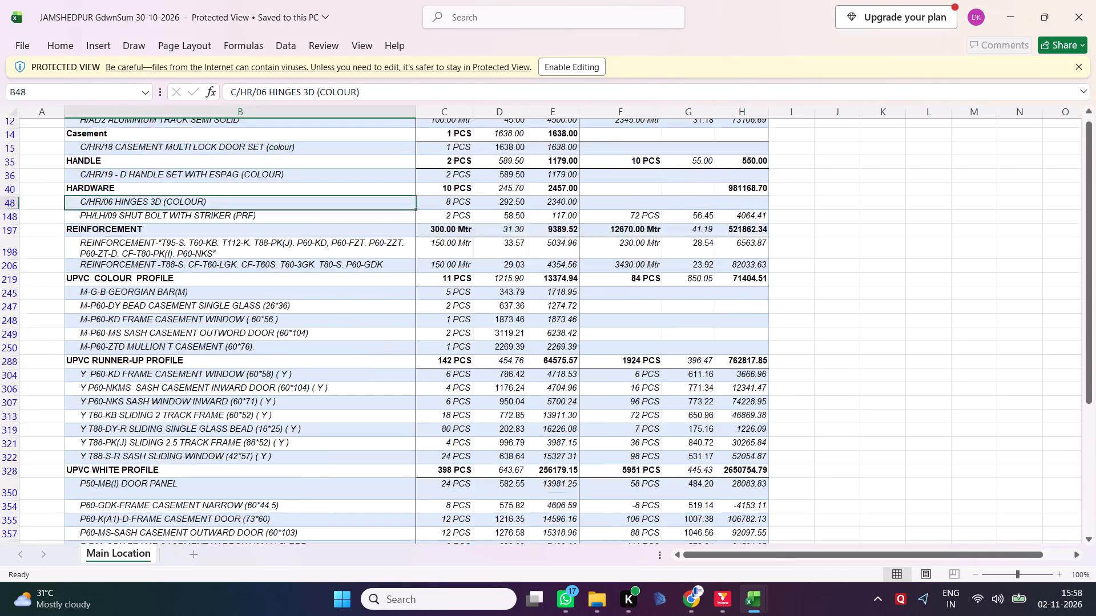
scroll(491, 452, down, 1)
key(Down)
key(alt+Tab)
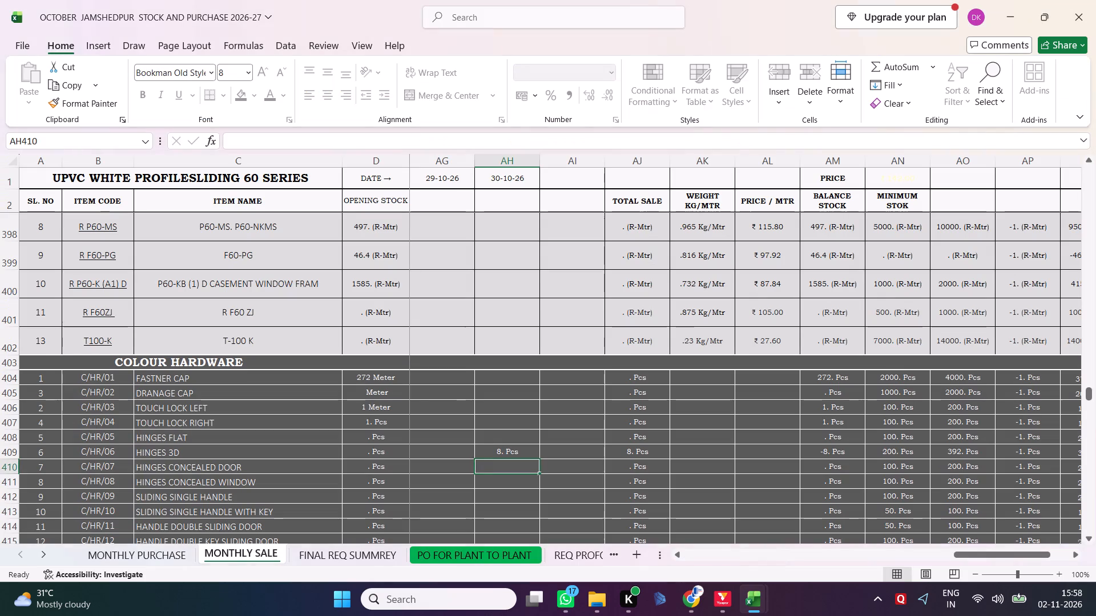
key(Down)
key(Down)
key(Down)
key(Down)
key(Down)
key(Down)
key(Down)
key(Down)
key(Down)
key(Down)
key(Down)
key(Down)
key(Down)
key(Down)
key(Down)
key(alt+Tab)
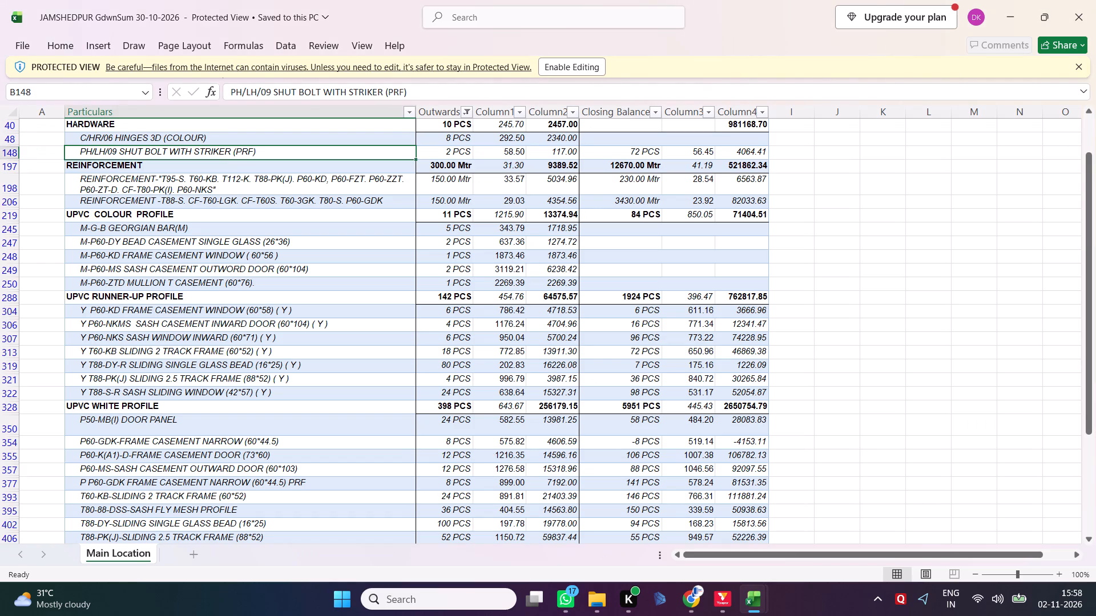
key(Tab)
key(alt+Tab)
key(Down)
key(Down)
key(Down)
key(Down)
key(Down)
key(Down)
key(Down)
key(Down)
key(Down)
key(Down)
key(Down)
key(Down)
key(Down)
key(Down)
key(Down)
key(Down)
key(Down)
key(Down)
key(Down)
key(Down)
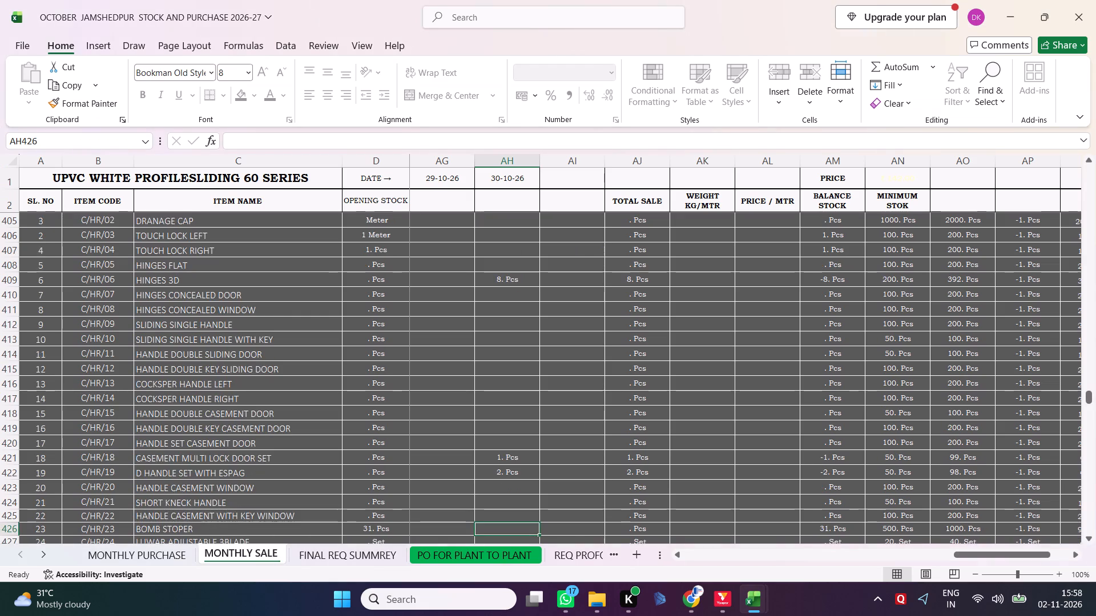
key(Up)
key(Up)
key(Up)
key(Up)
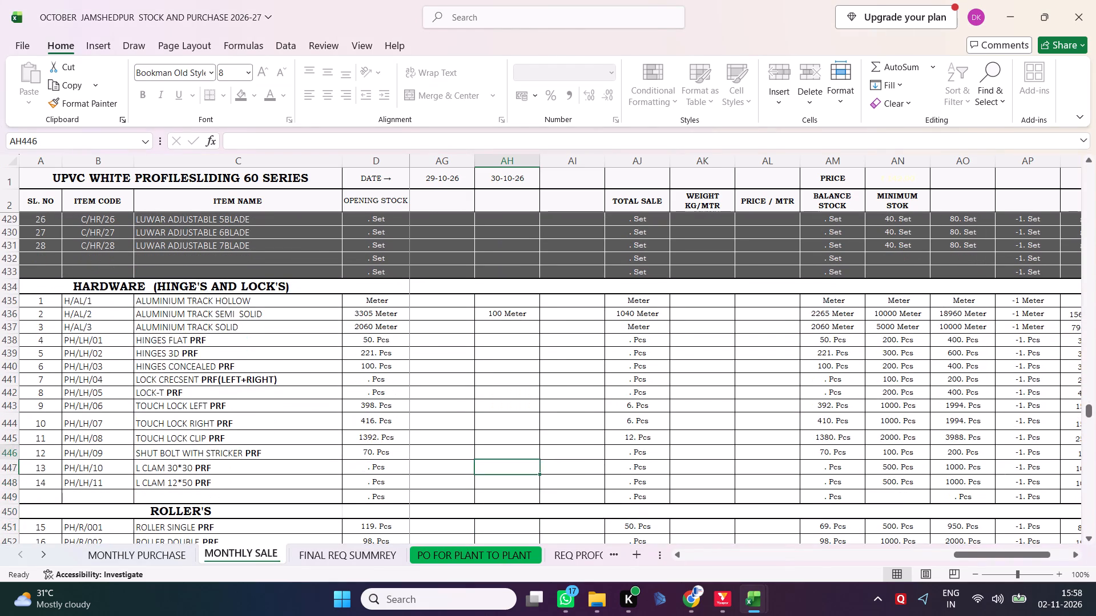
key(Up)
key(alt+Tab)
key(Left)
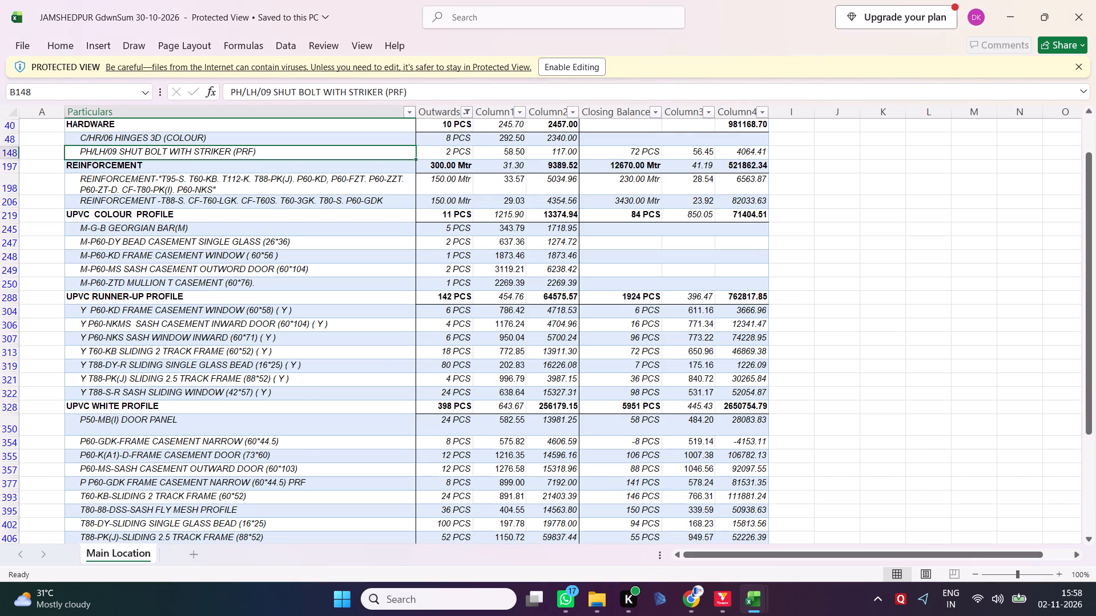
key(alt+Tab)
key(2)
key(Return)
Enter 150 for reinforcement R T95-S in the 30-10-26 column of the monthly sale sheet.
key(alt+Tab)
key(Down)
key(Down)
key(alt+Tab)
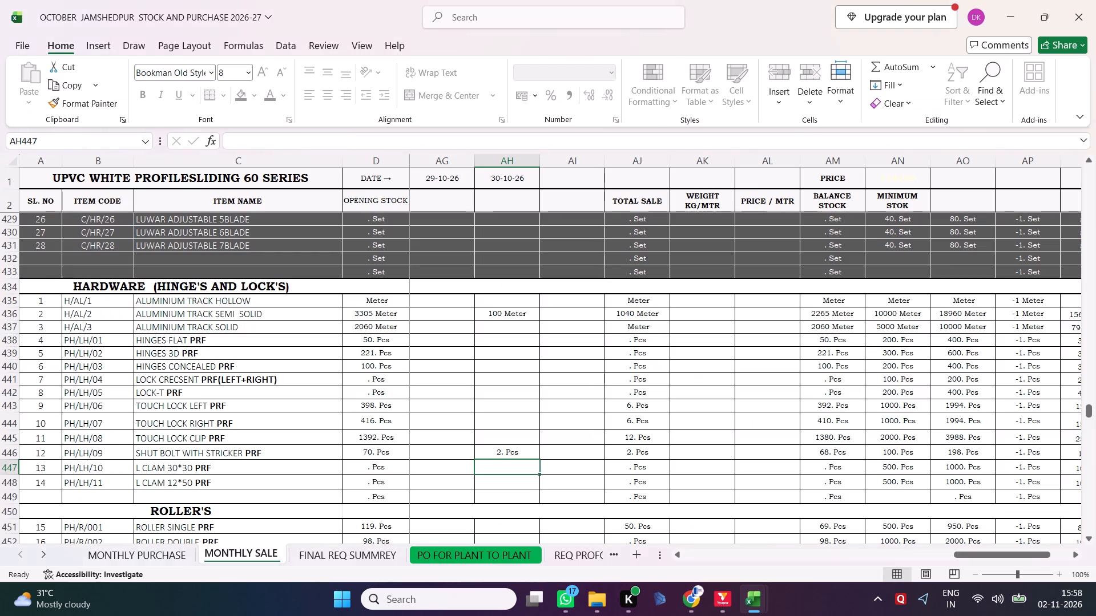
scroll(585, 428, up, 6)
scroll(585, 428, down, 2)
click(522, 365)
key(alt+Tab)
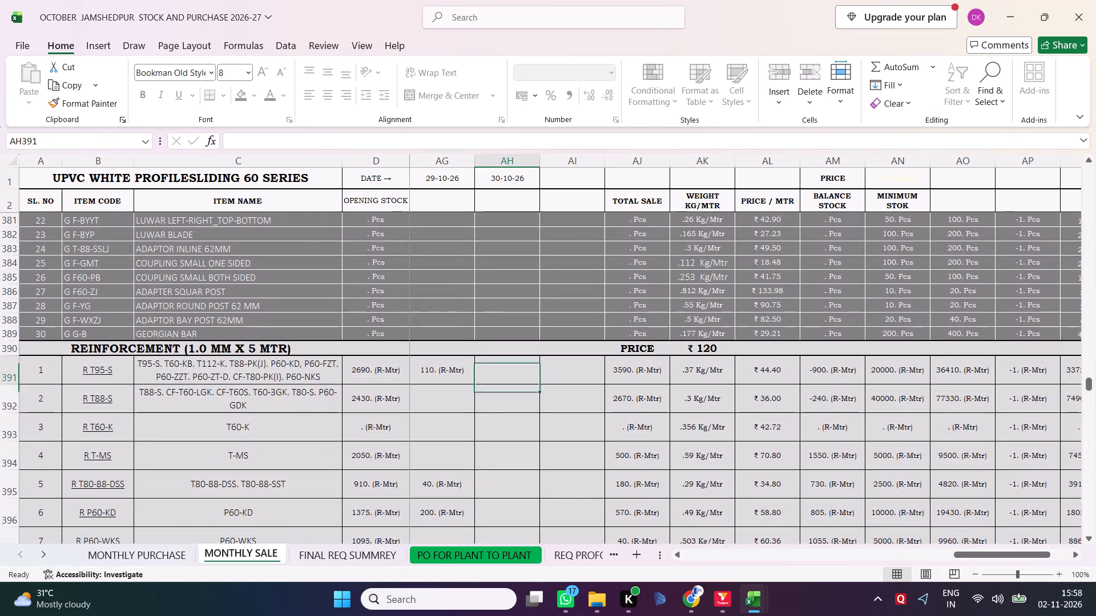
key(alt+Tab)
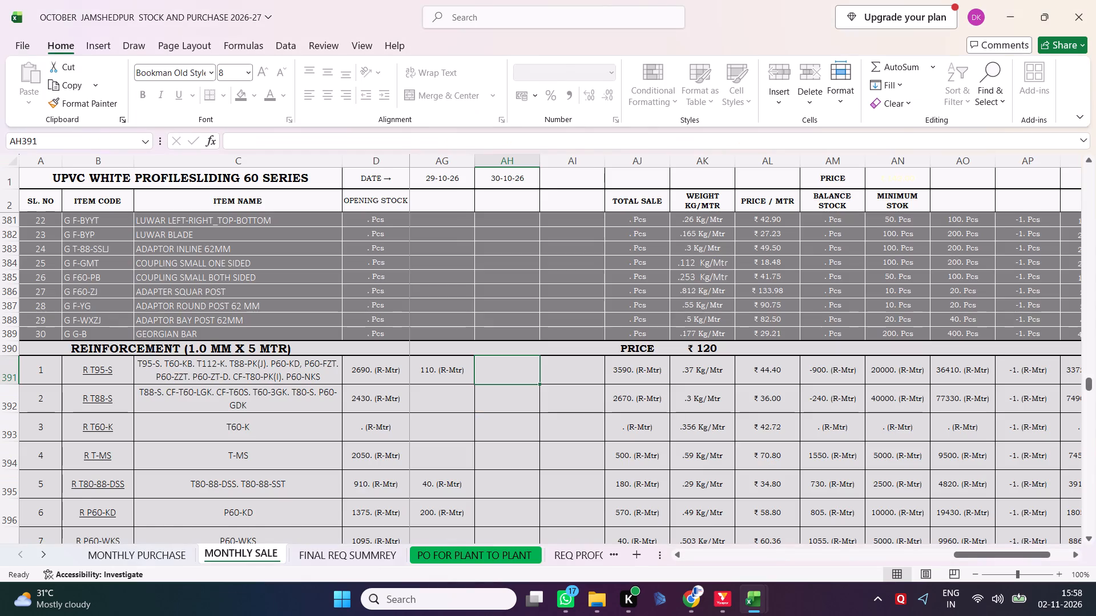
key(alt+Tab)
key(alt+Tab)
text(150)
key(Return)
Enter 150 for reinforcement R T88-S in the 30-10-26 column of the monthly sale sheet.
key(alt+Tab)
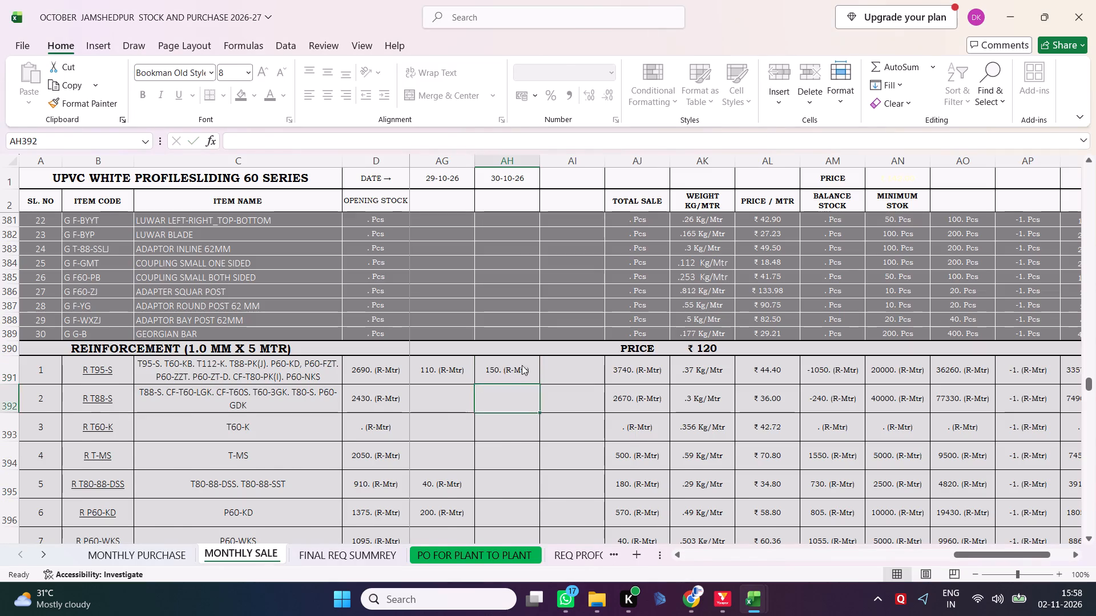
key(Down)
key(alt+Tab)
key(alt+Tab)
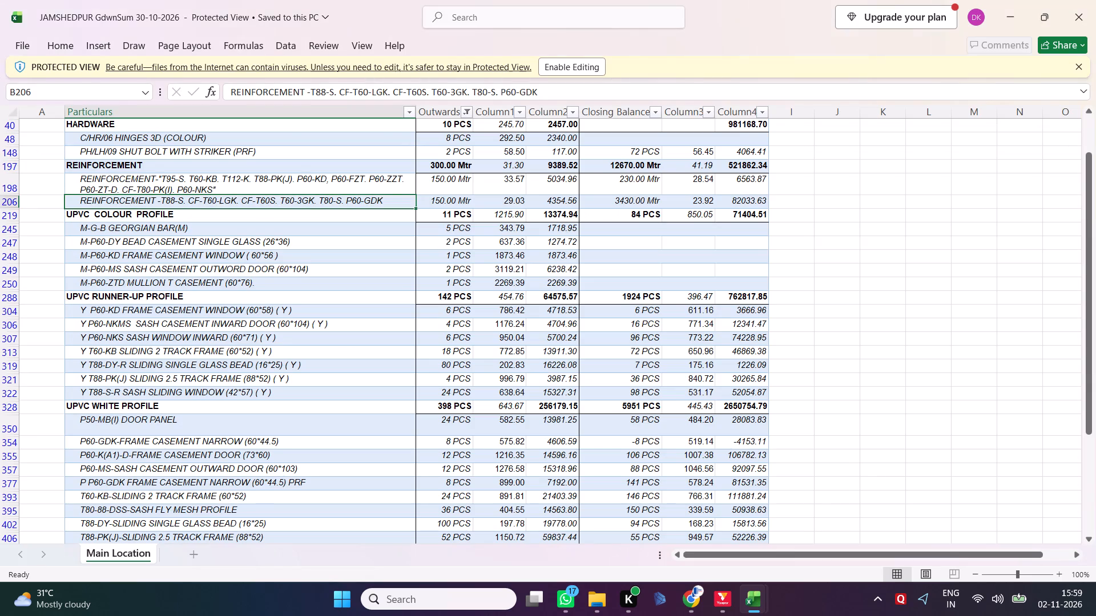
key(alt+Tab)
text(150)
key(Return)
Enter 5 for M-G-B Georgian Bar under UPVC Colour Profil Mahogani in the 30-10-26 column of the monthly sale sheet.
key(alt+Tab)
key(Down)
key(Down)
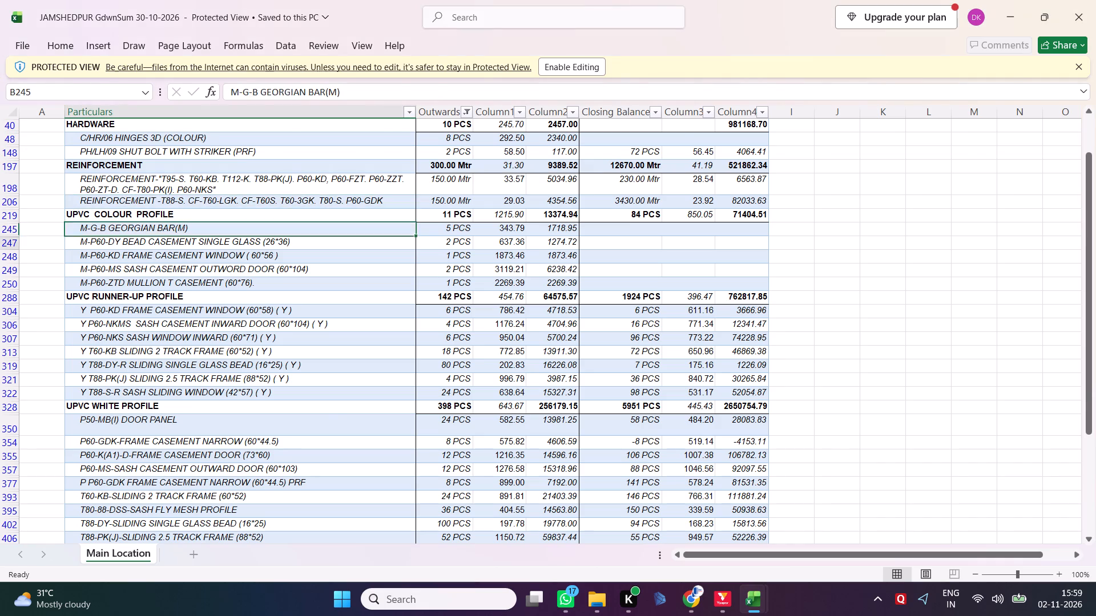
key(Down)
key(alt+Tab)
key(Up)
key(alt+Tab)
key(alt+Tab)
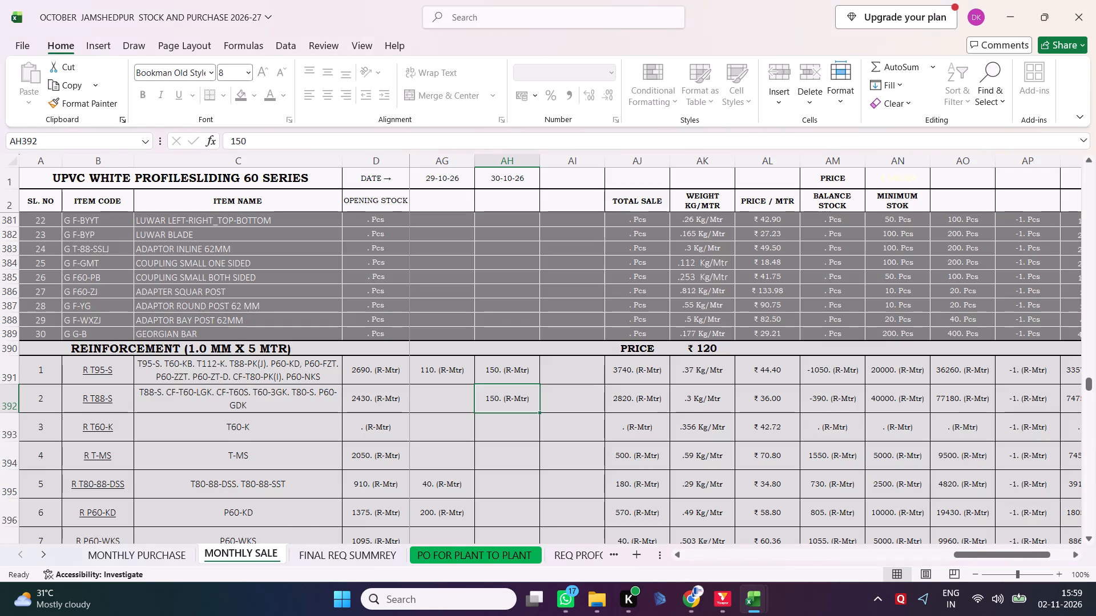
key(alt+Tab)
key(Up)
key(alt+Tab)
scroll(522, 365, up, 6)
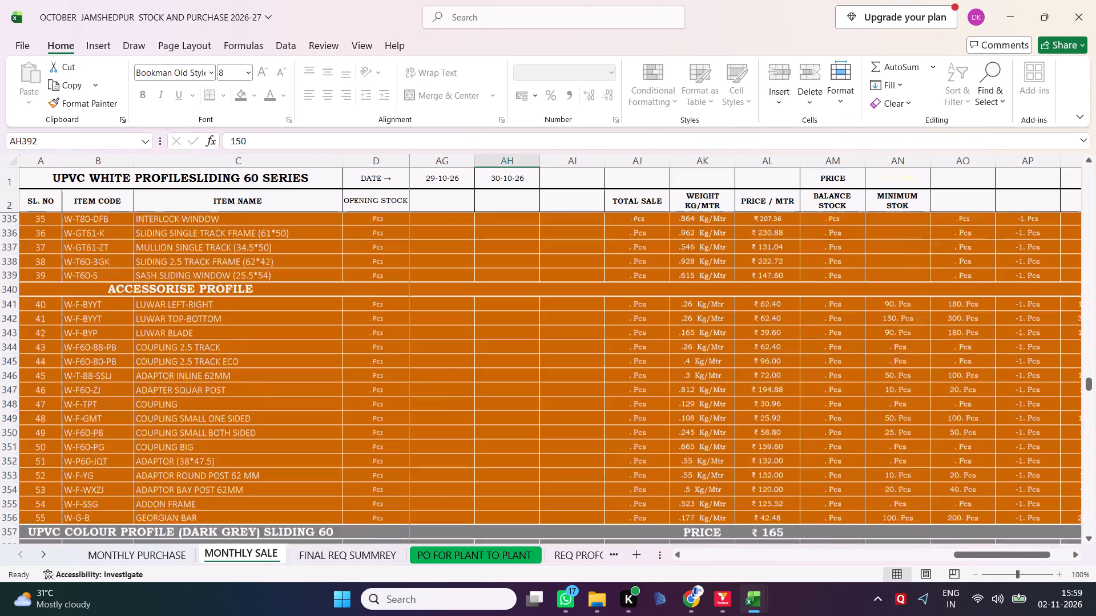
scroll(522, 365, up, 2)
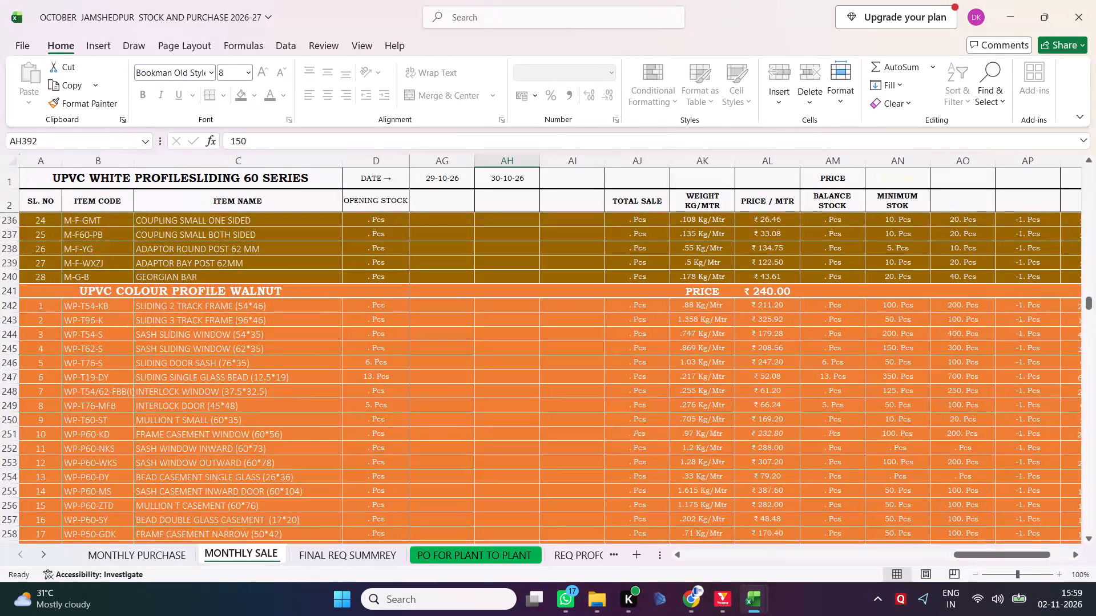
scroll(522, 297, up, 2)
click(509, 312)
key(alt+Tab)
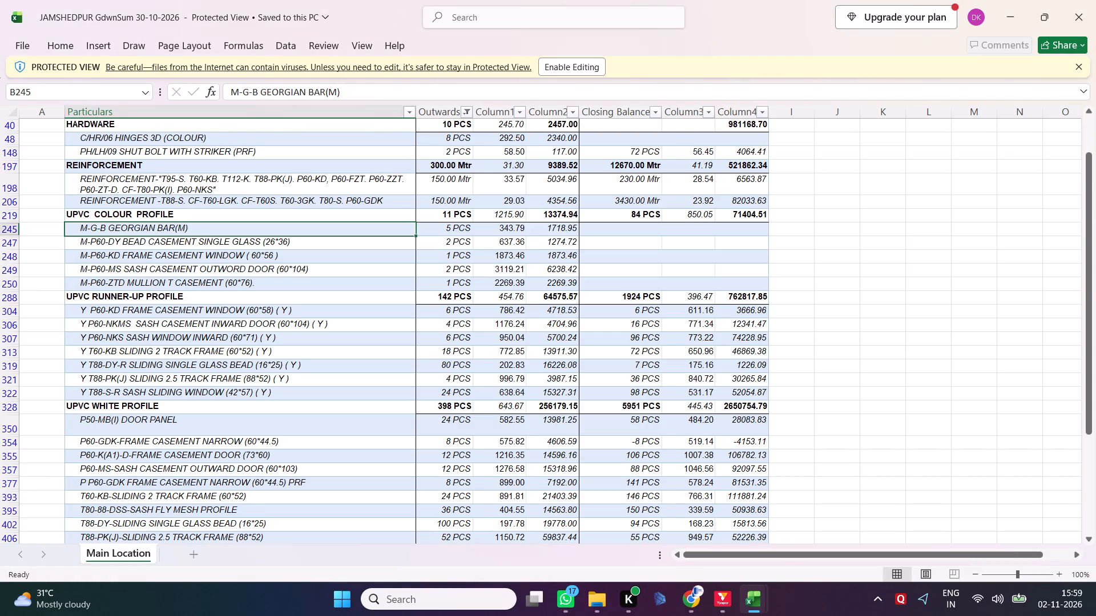
key(alt+Tab)
key(Up)
key(Up)
key(Up)
key(Up)
key(Up)
key(Up)
key(Up)
key(Up)
key(Up)
key(Up)
key(Up)
key(Up)
key(alt+Tab)
key(alt+Tab)
key(Up)
key(Down)
key(Down)
key(Down)
key(Down)
key(Down)
key(Down)
key(Down)
key(Down)
key(Down)
key(Down)
key(Down)
key(Down)
key(Down)
key(Down)
key(Down)
key(Down)
key(Down)
key(Down)
key(Down)
key(Down)
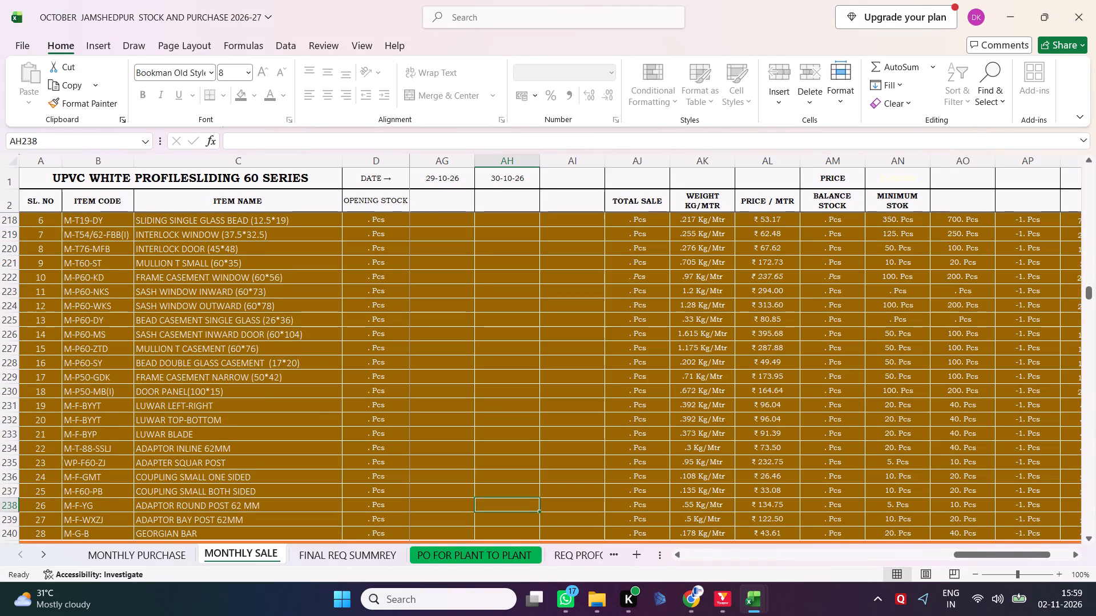
key(Down)
key(alt+Tab)
key(alt+Tab)
key(Down)
key(alt+Tab)
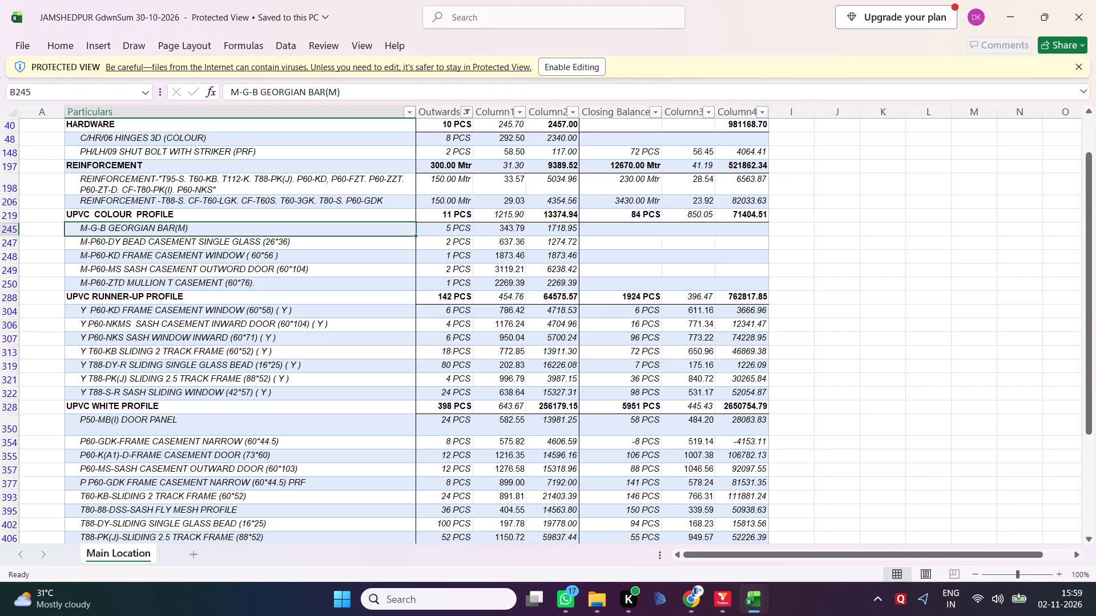
key(alt+Tab)
key(5)
key(Return)
Enter 2 for M-P60-DY Bead Casement Single Glass (26*36) in the Mahogani section of the 30-10-26 column.
key(alt+Tab)
key(Down)
key(alt+Tab)
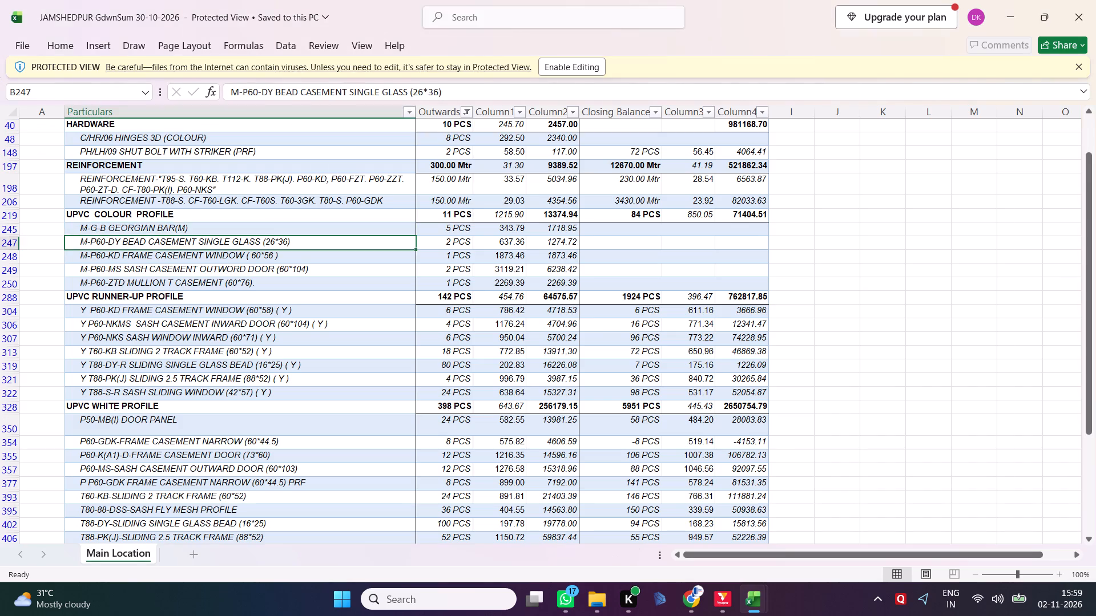
key(Up)
key(Up)
key(Up)
key(Up)
key(Up)
key(Up)
key(Up)
key(Up)
key(Up)
key(Up)
key(Up)
key(Up)
key(Up)
key(Up)
key(Up)
key(Up)
key(Up)
key(Down)
key(alt+Tab)
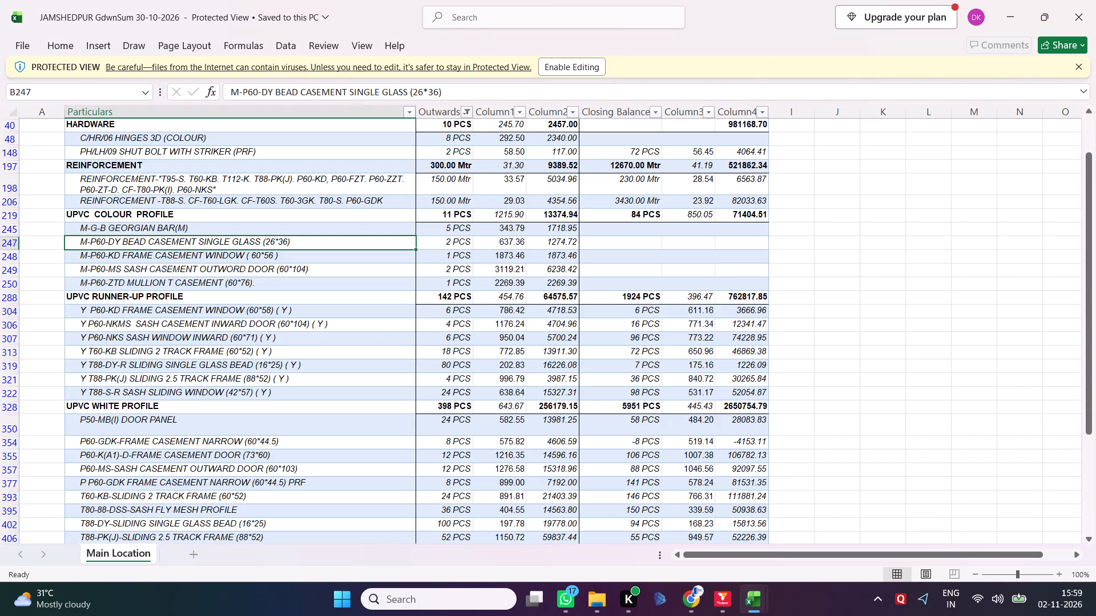
key(alt+Tab)
key(2)
key(Return)
Enter 1 for M-P60-KD Frame Casement Window (60*56) in the Mahogani section of the 30-10-26 column.
key(alt+Tab)
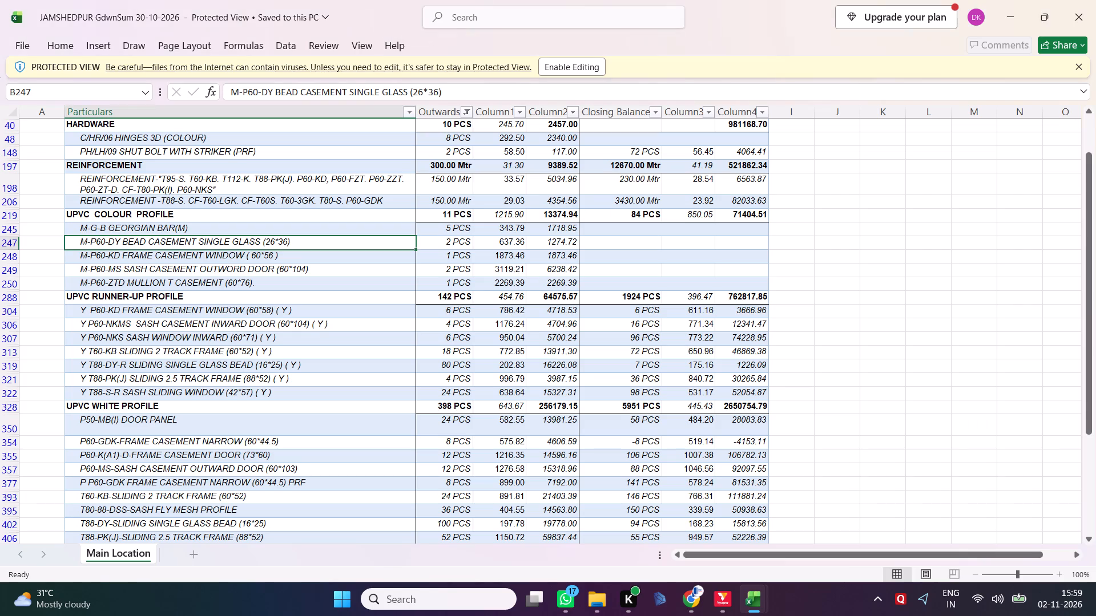
key(Down)
key(alt+Tab)
key(Up)
key(Up)
key(Up)
key(Up)
key(Up)
key(Up)
key(Up)
key(Up)
key(Up)
key(Up)
key(Up)
key(Up)
key(Up)
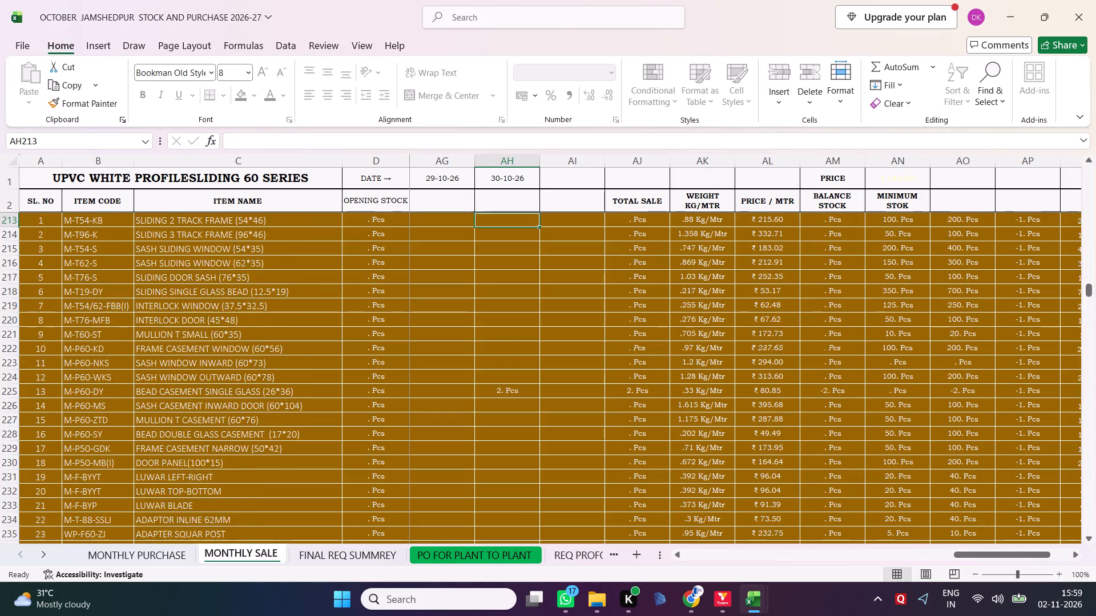
key(Up)
key(Up)
key(Down)
key(Down)
key(Down)
key(alt+Tab)
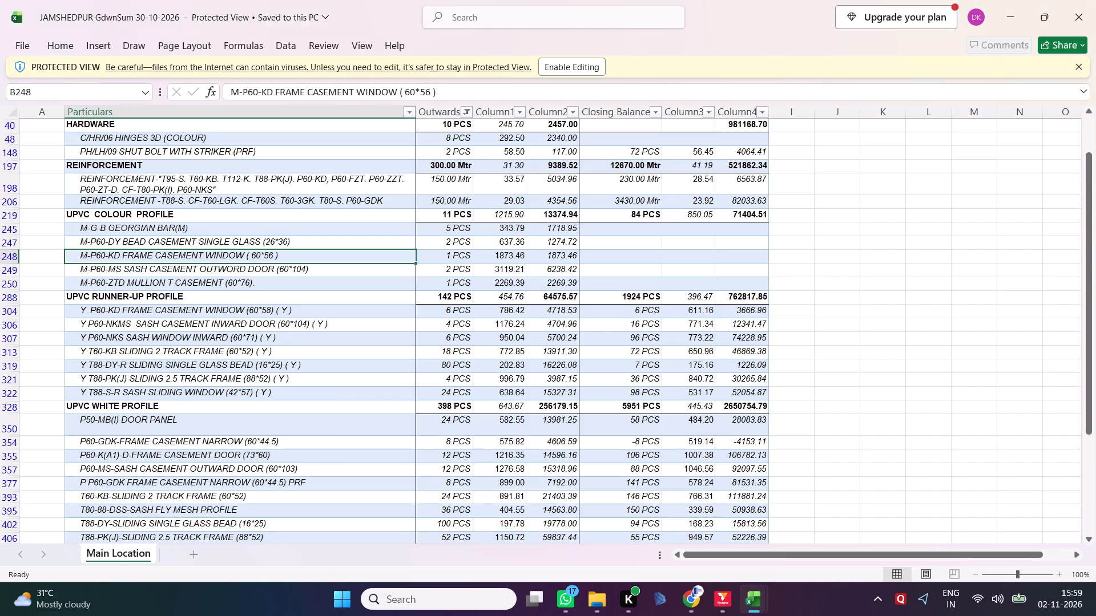
key(alt+Tab)
key(Down)
key(Down)
key(alt+Tab)
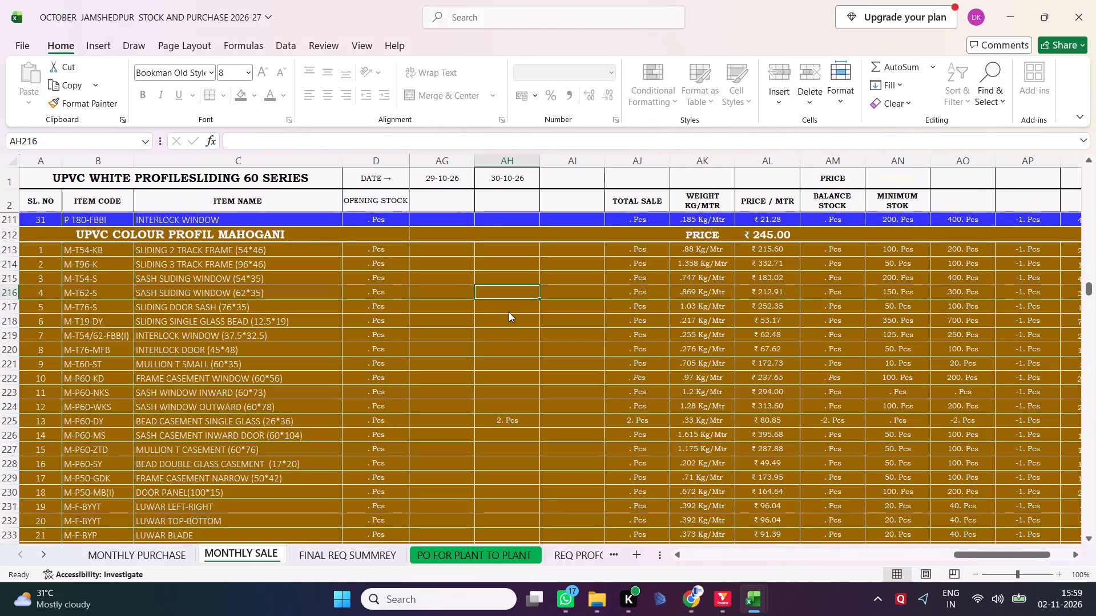
key(alt+Tab)
key(Down)
key(Down)
key(Down)
key(Down)
key(Down)
key(Down)
key(Down)
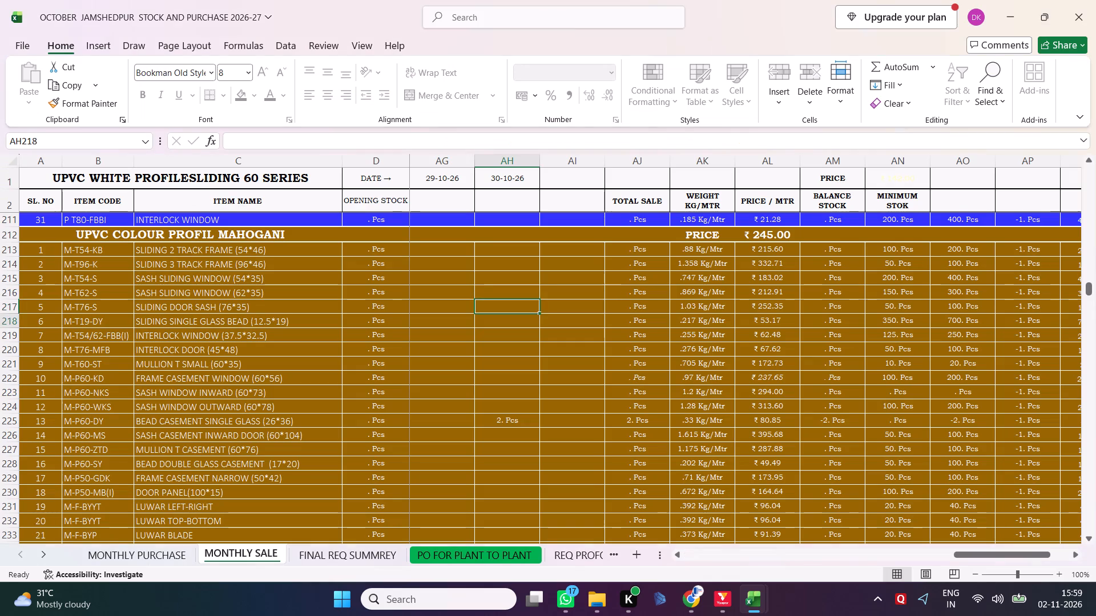
key(Up)
key(alt+Tab)
key(alt+Tab)
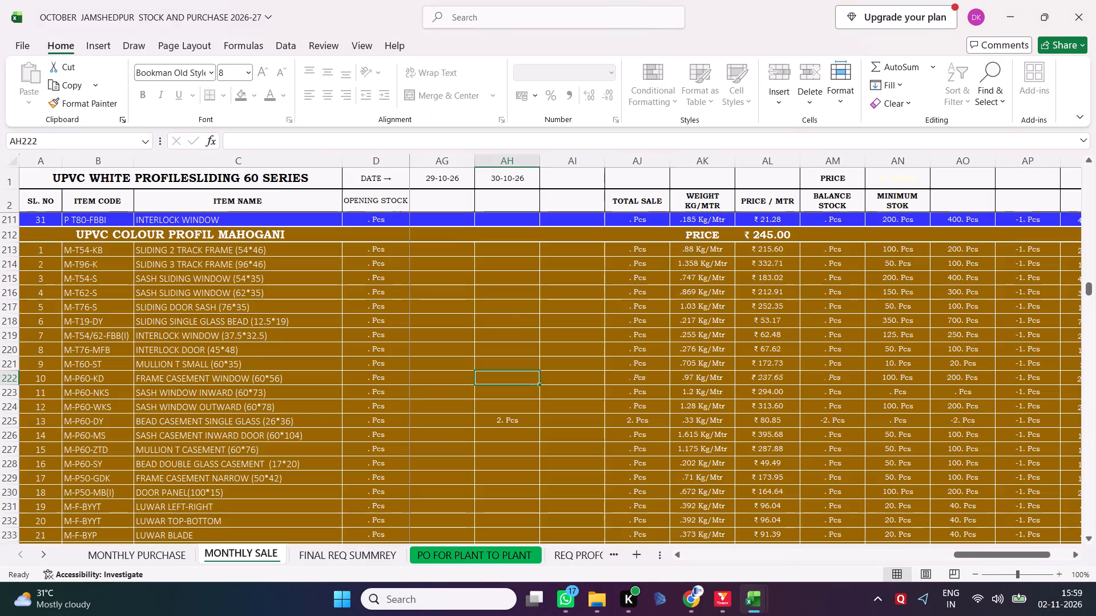
key(1)
key(Return)
Enter 2 for the M-P60-MS sash casement door (60*104) in the Mahogani section of the 30-10-26 column.
key(alt+Tab)
key(Down)
key(alt+Tab)
key(Up)
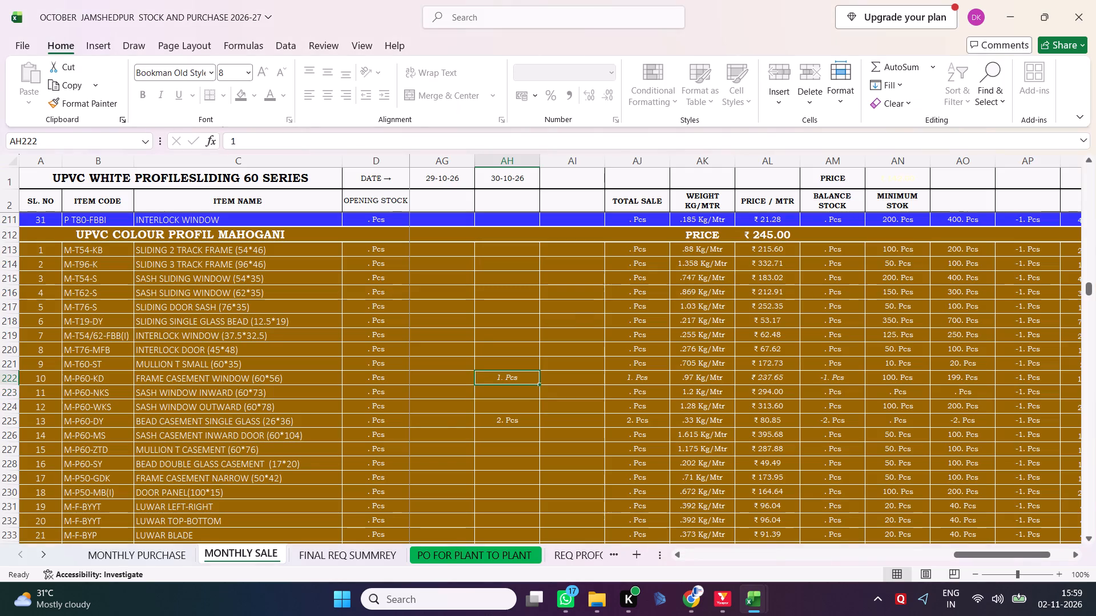
key(Down)
key(Down)
key(Down)
key(Down)
key(alt+Tab)
key(alt+Tab)
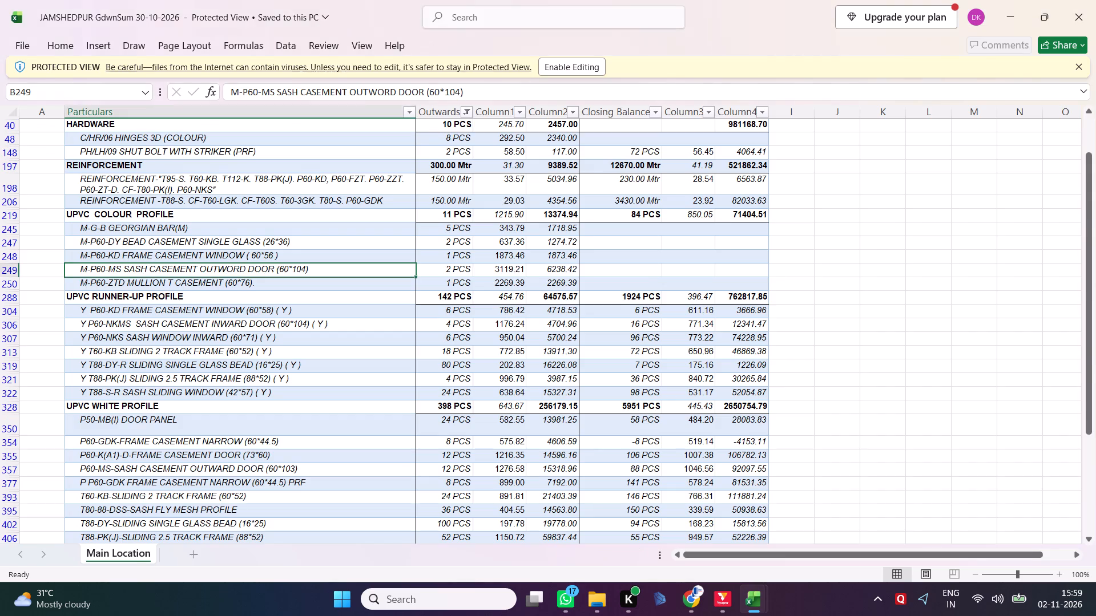
key(2)
key(Return)
Enter 1 for M-P60-ZTD Mullion T Casement (60*76) in the Mahogani section of the 30-10-26 column.
key(alt+Tab)
key(Down)
key(alt+Tab)
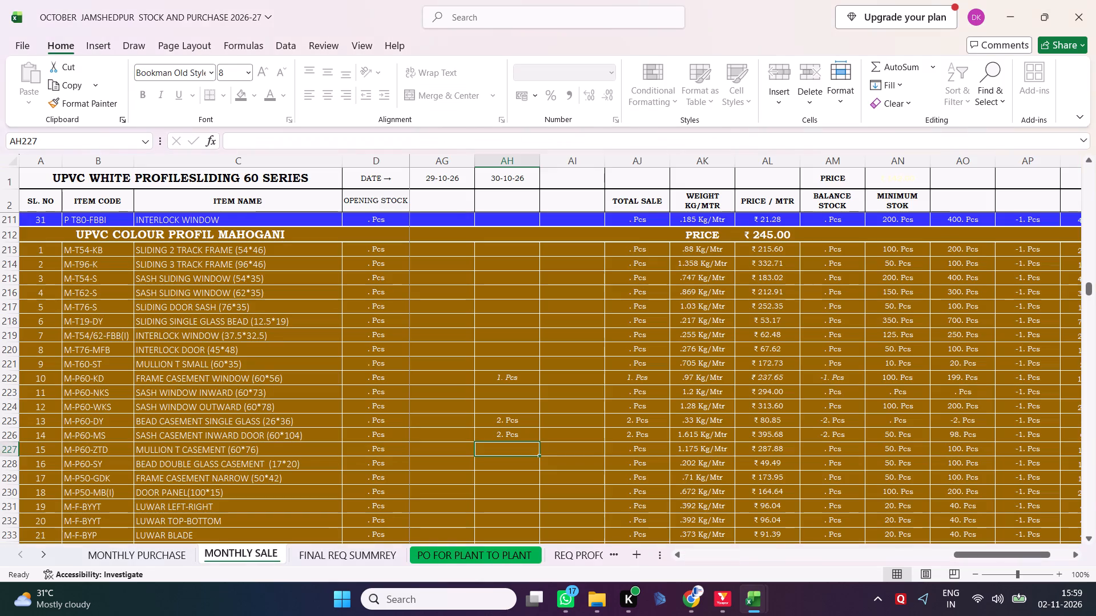
key(Down)
key(Down)
key(Up)
key(Up)
key(alt+Tab)
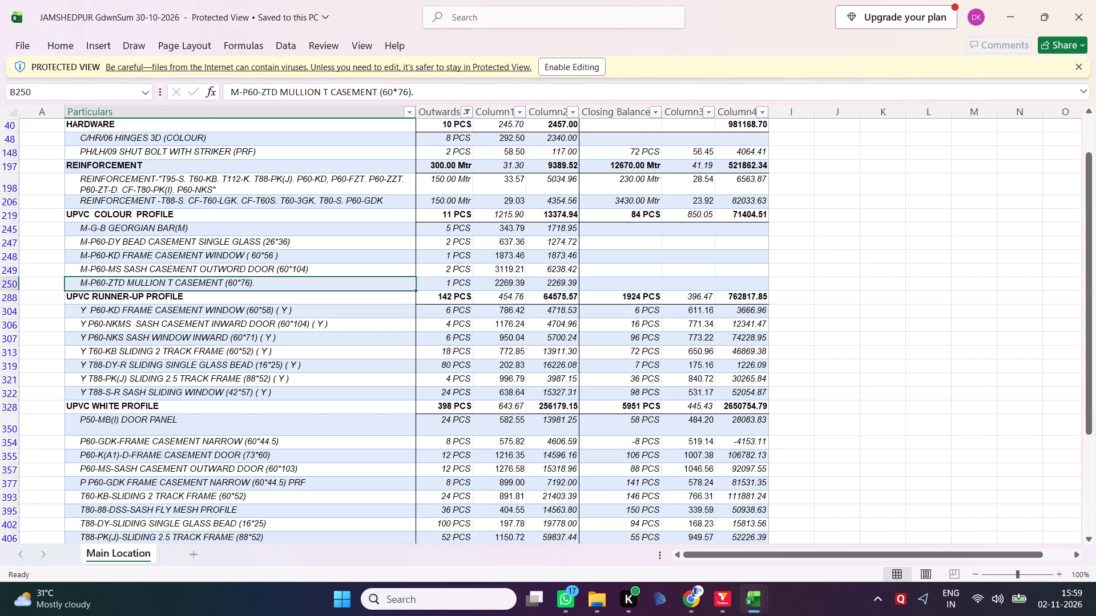
key(alt+Tab)
key(1)
key(Return)
Enter 6 for Y P60-KD R Frame Casement Window (60*58) in the Y Series 30-10-26 column.
key(alt+Tab)
key(Down)
key(Down)
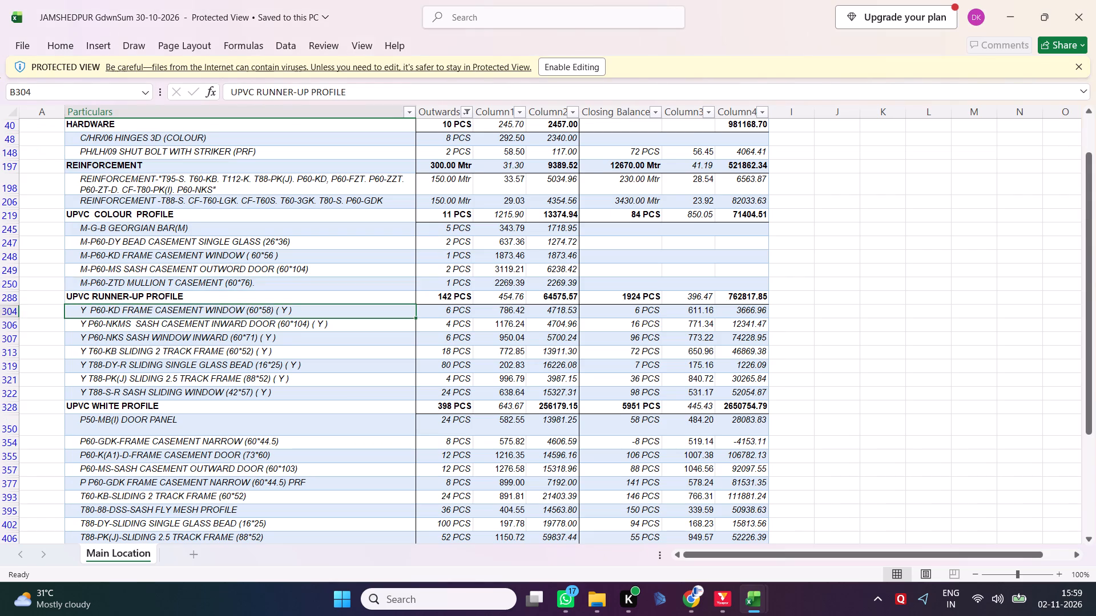
key(alt+Tab)
scroll(509, 312, up, 7)
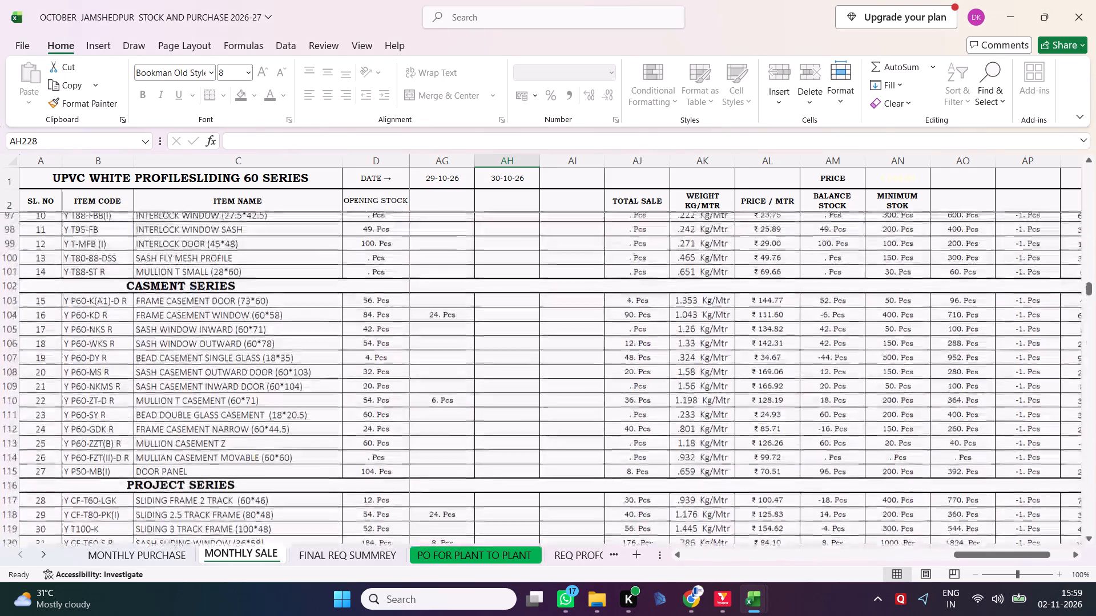
click(495, 345)
key(Up)
key(alt+Tab)
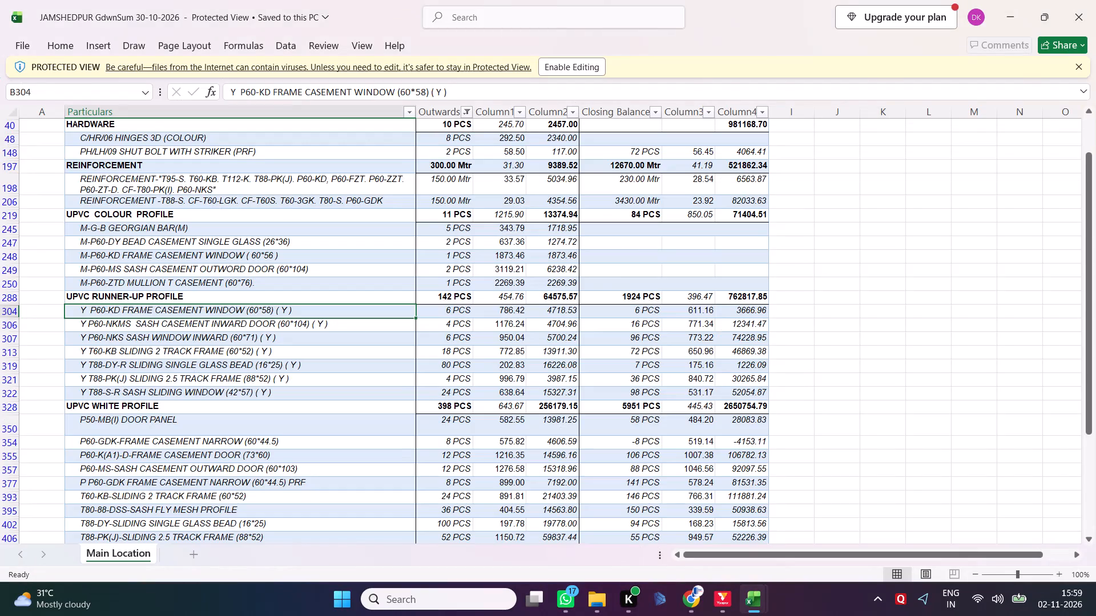
key(alt+Tab)
key(6)
key(Return)
Enter 4 for Y P60-NKMS R Sash Casement Inward Door (60*104) in the Y Series 30-10-26 column.
key(alt+Tab)
key(Down)
key(alt+Tab)
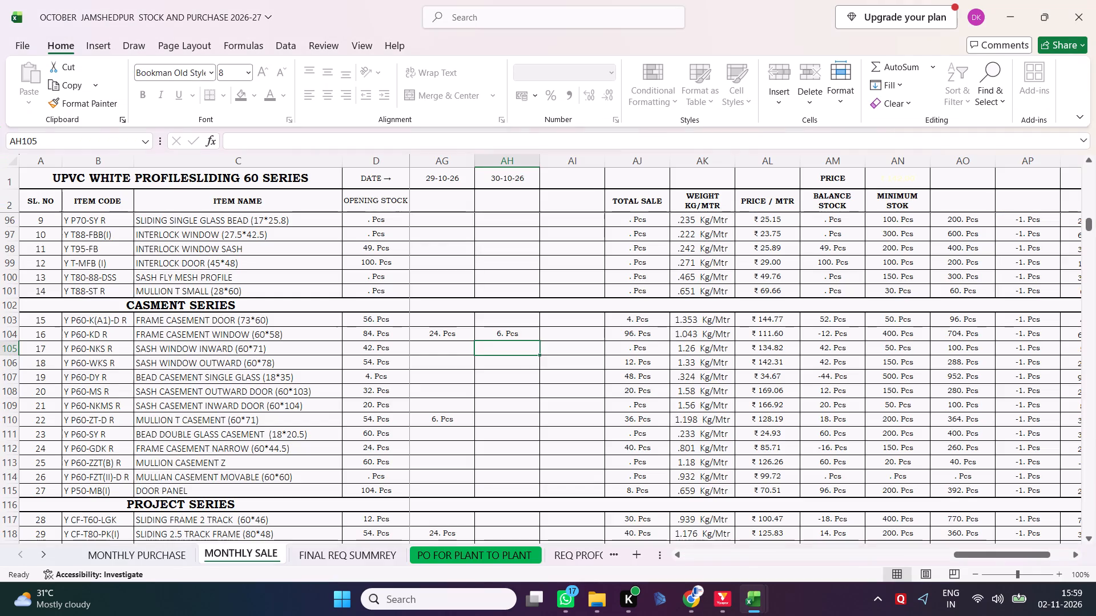
key(Down)
key(Down)
key(alt+Tab)
key(alt+Tab)
key(Down)
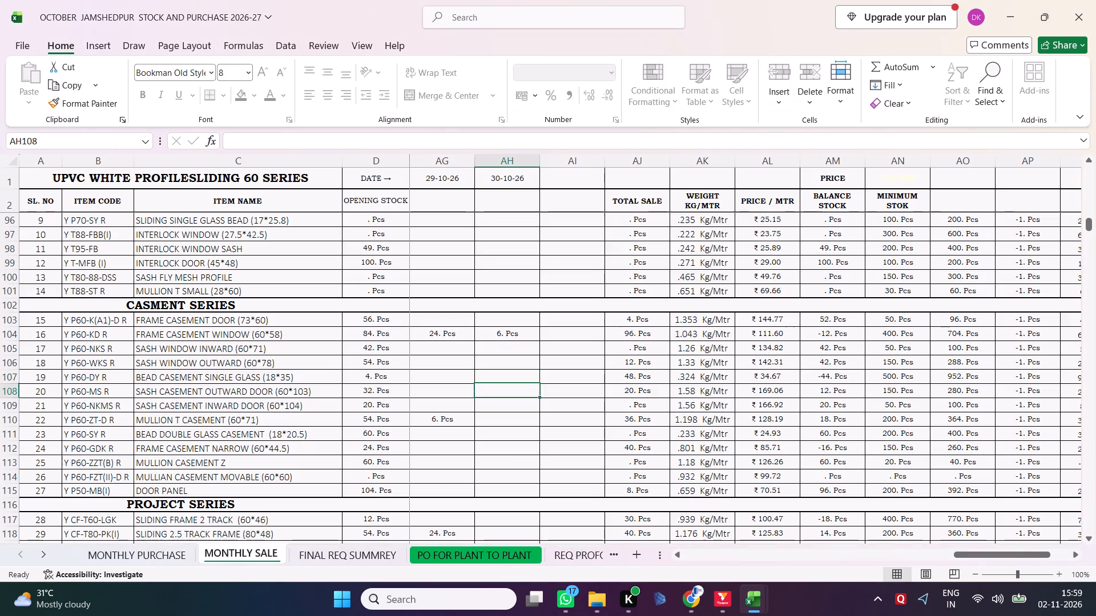
key(Down)
key(alt+Tab)
key(alt+Tab)
key(4)
key(Return)
Enter 6 for Y P60-NKS R Sash Window Inward (60*71) in the Y Series 30-10-26 column.
key(alt+Tab)
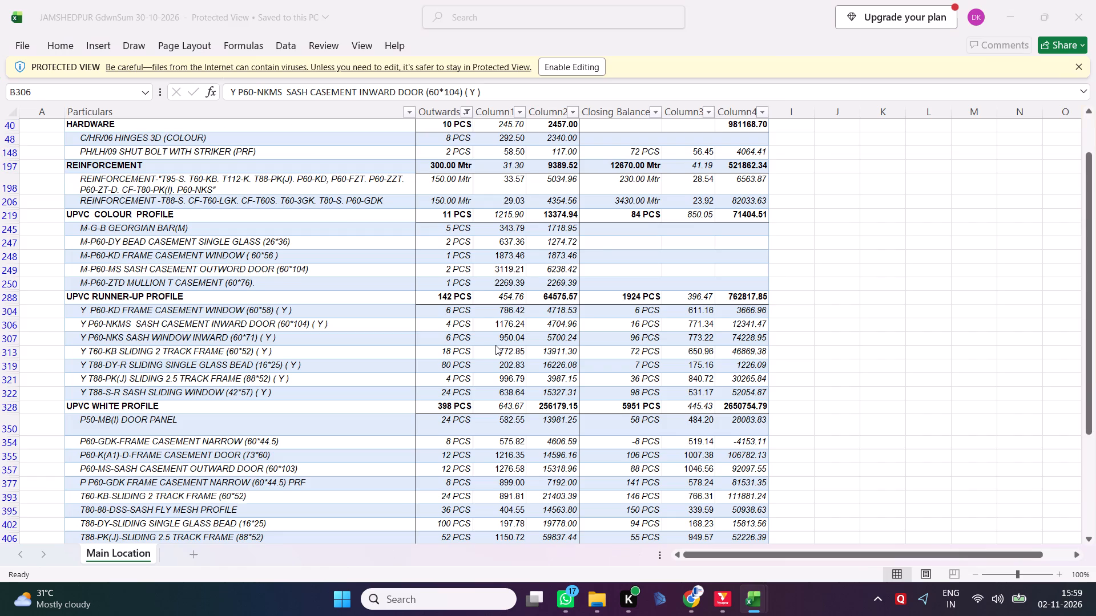
key(Down)
key(alt+Tab)
key(Up)
key(Up)
key(Up)
key(Up)
key(Up)
key(alt+Tab)
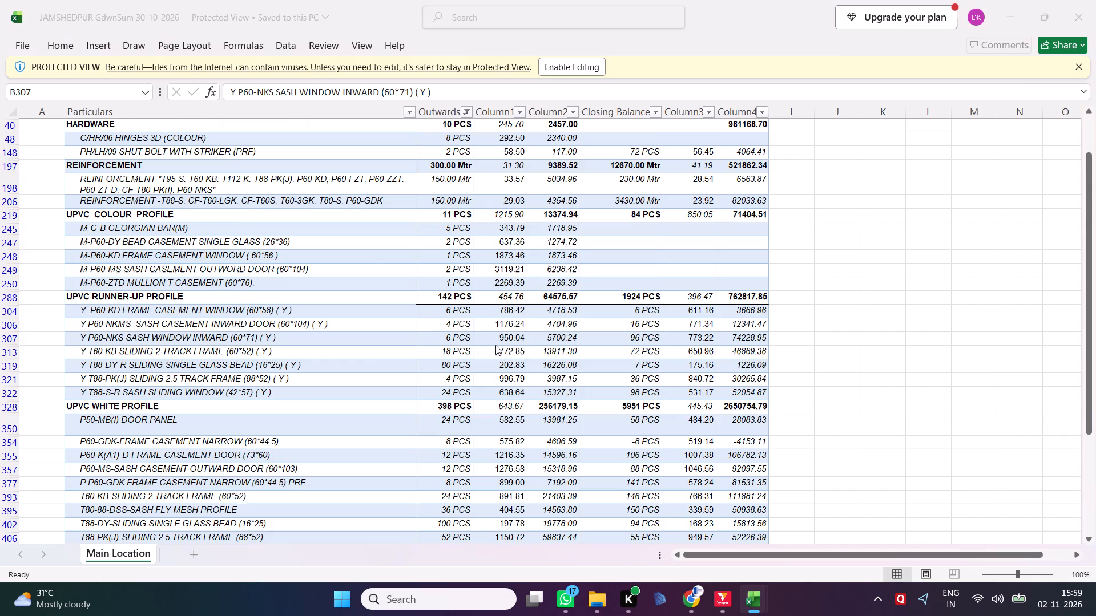
key(alt+Tab)
key(6)
key(Return)
Enter 18 for Y T60-KB Sliding 2 Track Frame (60*52) in the Y Series 30-10-26 column.
key(alt+Tab)
key(Down)
key(alt+Tab)
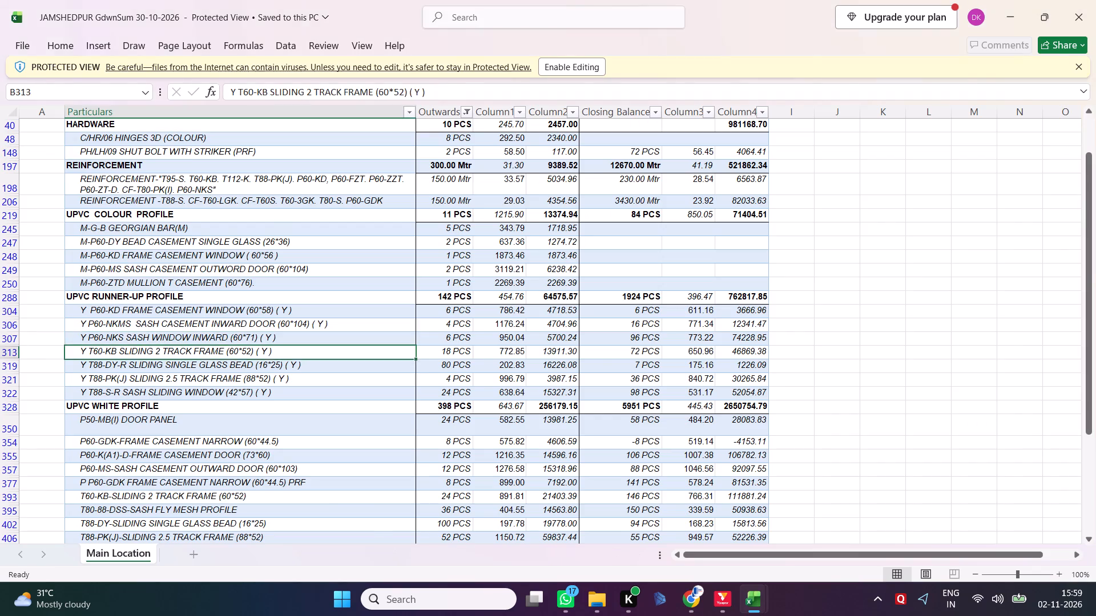
key(Up)
key(Up)
key(Up)
key(Up)
key(Up)
key(Up)
key(Up)
key(Up)
key(Up)
key(Up)
key(Up)
key(Up)
key(Up)
key(Up)
key(Up)
key(Up)
key(Up)
key(Up)
key(Up)
key(Up)
key(Down)
key(Down)
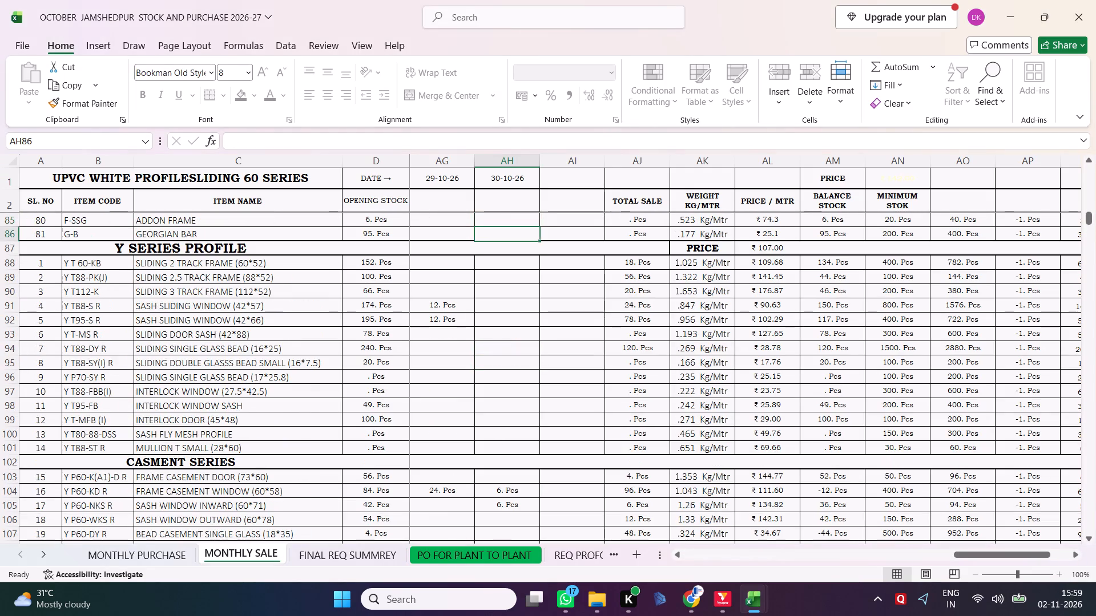
key(Down)
key(alt+Tab)
key(alt+Tab)
text(18)
key(Return)
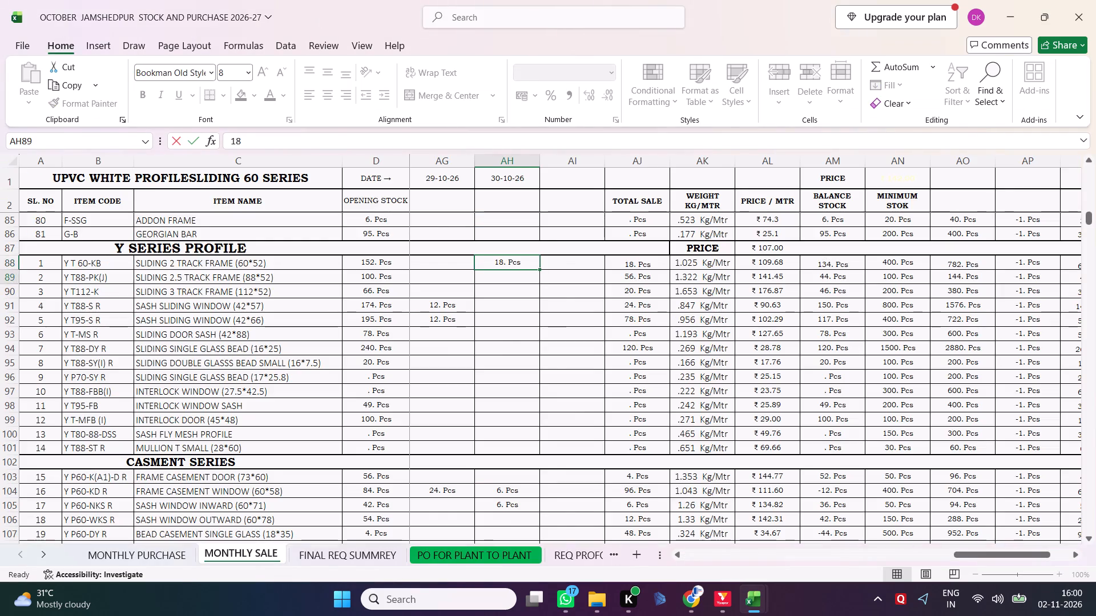
Enter 80 for Y T88-DY R Sliding Single Glass Bead (16*25) in the Y Series 30-10-26 column.
key(alt+Tab)
key(Down)
key(alt+Tab)
key(Down)
key(Down)
key(Down)
key(Down)
key(Down)
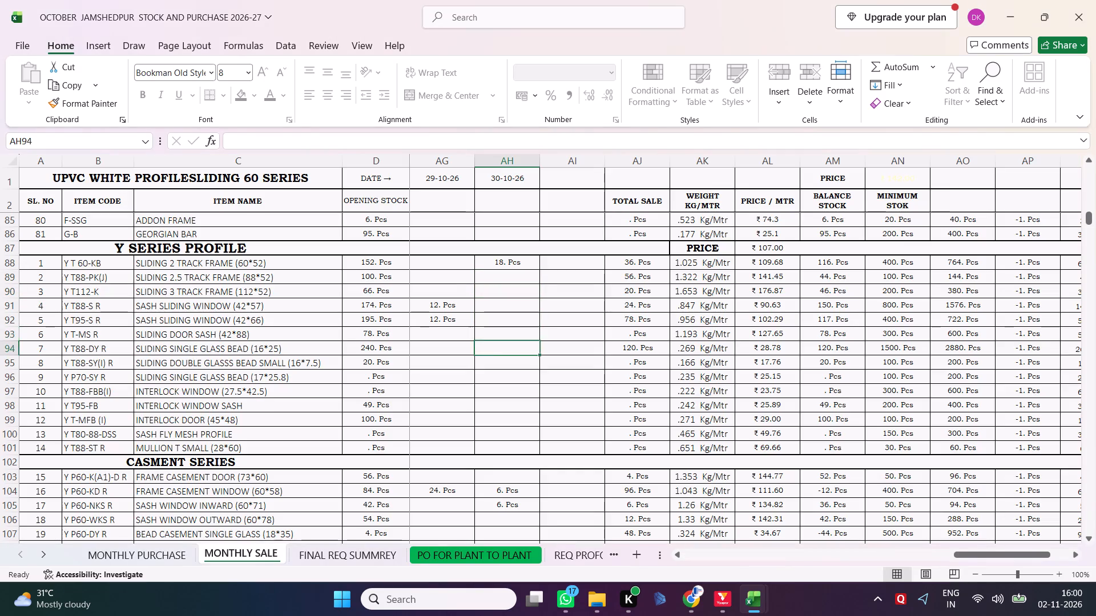
key(alt+Tab)
key(alt+Tab)
text(80)
key(Return)
Enter 4 for Y T88-PK(J) Sliding 2.5 Track Frame (88*52) in the Y Series 30-10-26 column.
key(alt+Tab)
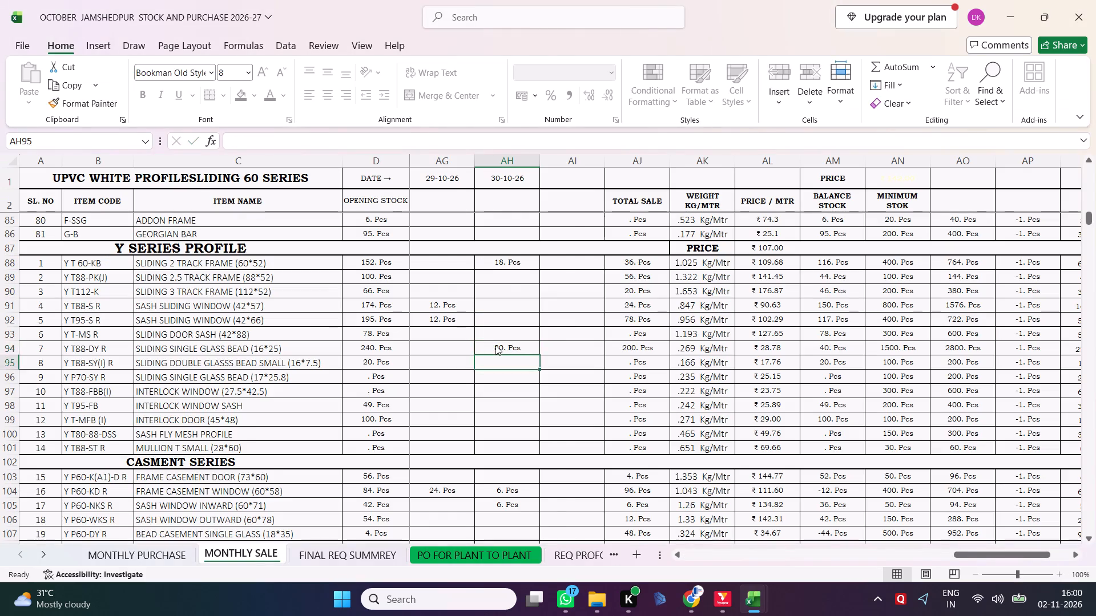
key(Down)
key(alt+Tab)
key(Up)
key(Up)
key(Up)
key(Up)
key(Up)
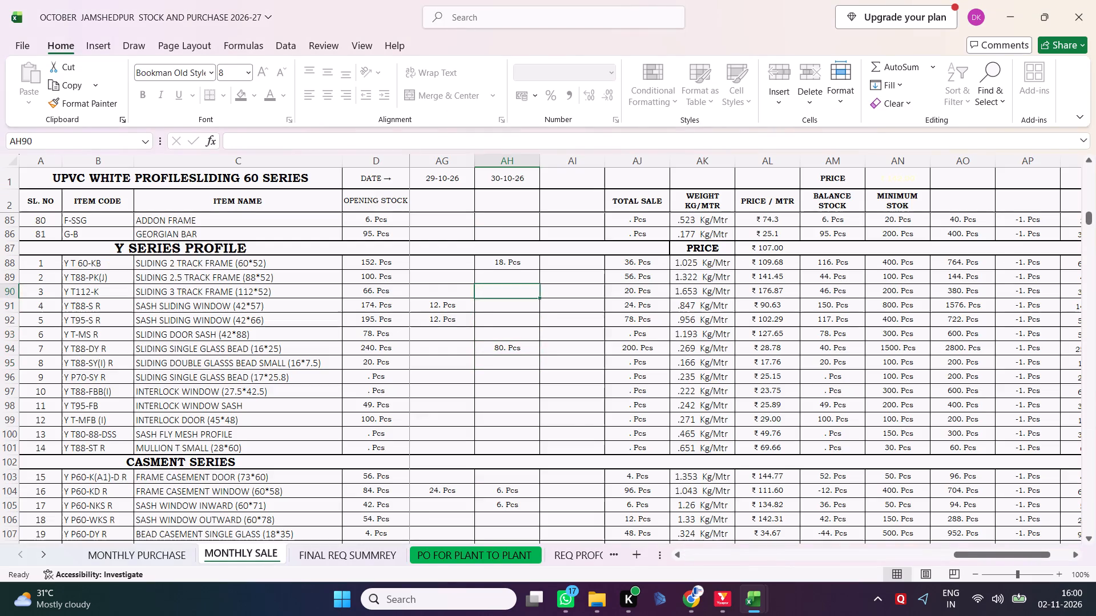
key(alt+Tab)
key(alt+Tab)
key(Up)
key(alt+Tab)
key(alt+Tab)
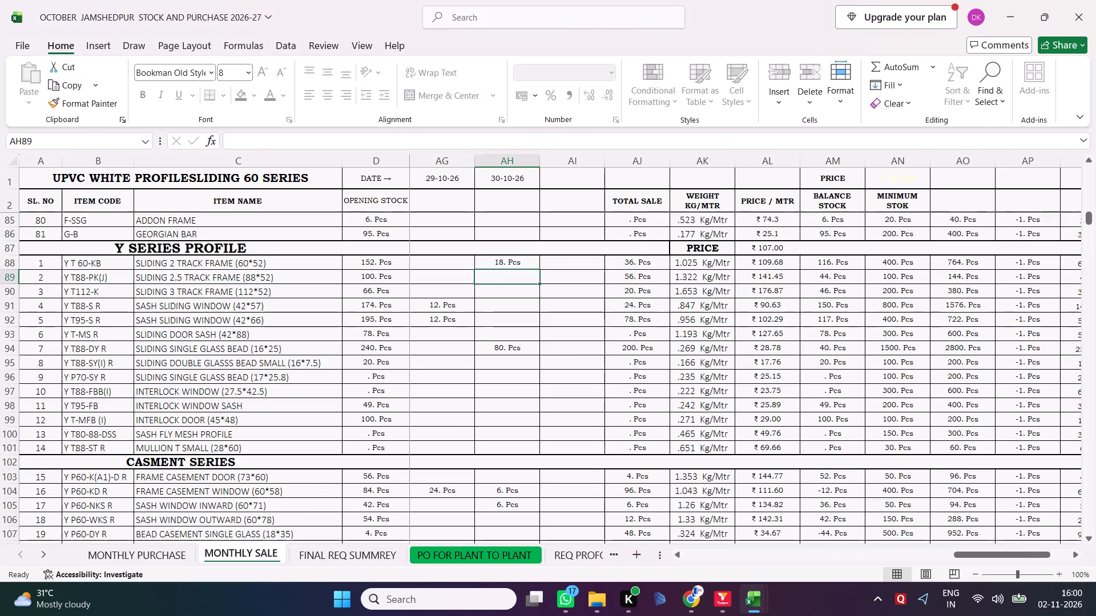
key(4)
key(Return)
Enter 24 for Y T88-S R Sash Sliding Window (42*57) in the Y Series 30-10-26 column.
key(alt+Tab)
key(Down)
key(alt+Tab)
key(Down)
key(Down)
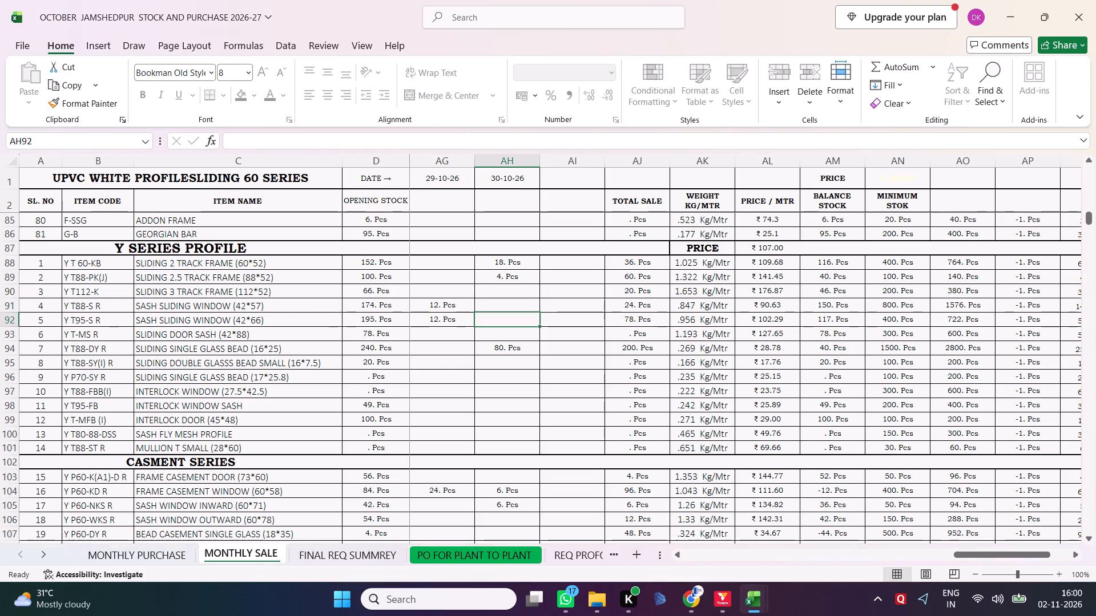
key(Up)
key(alt+Tab)
key(alt+Tab)
text(24)
key(Return)
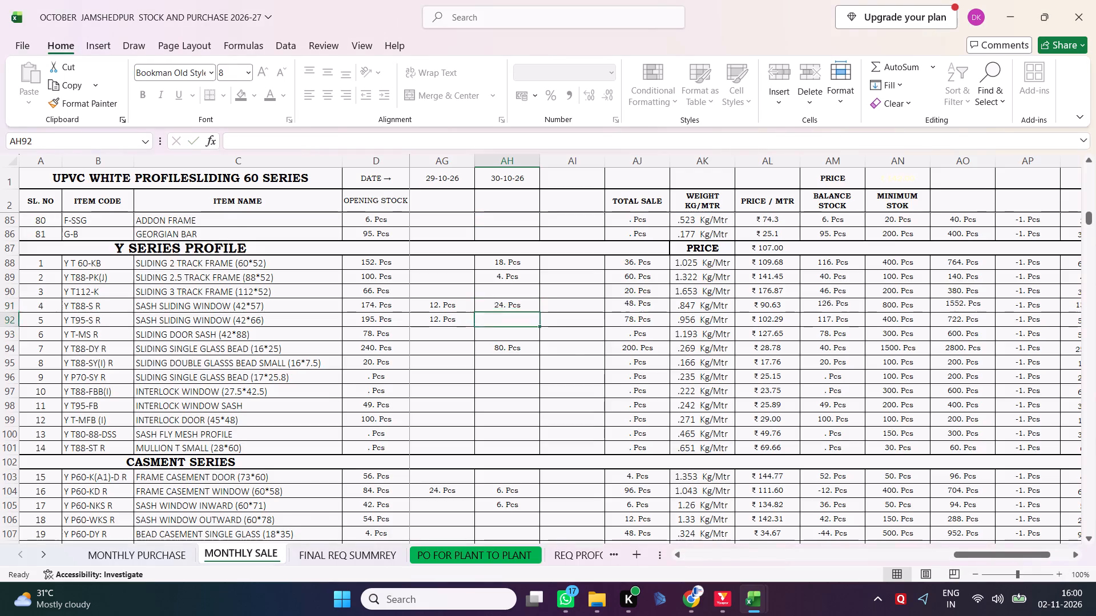
Enter 24 for P50-MB(I) Door Panel in the white profile section of the 30-10-26 column.
key(alt+Tab)
key(Down)
key(Down)
key(alt+Tab)
scroll(495, 345, up, 2)
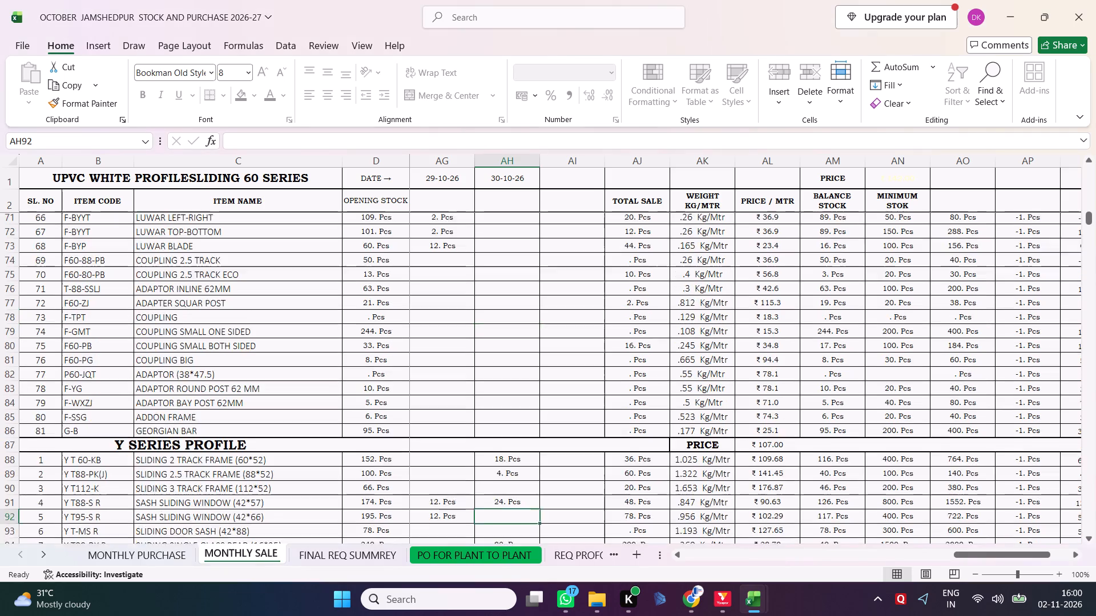
scroll(495, 345, up, 5)
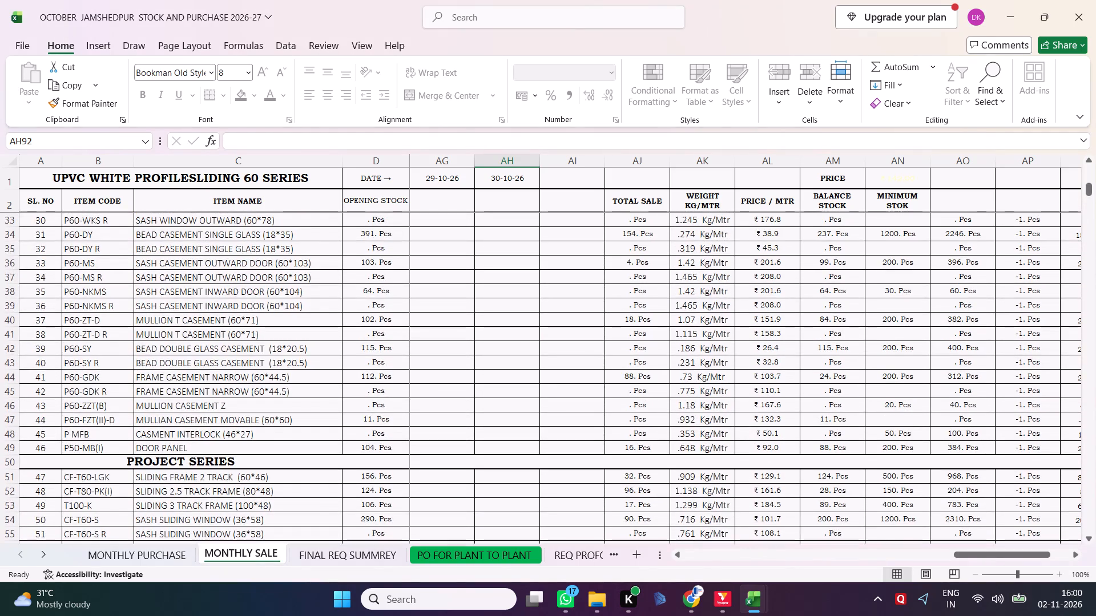
click(484, 452)
key(alt+Tab)
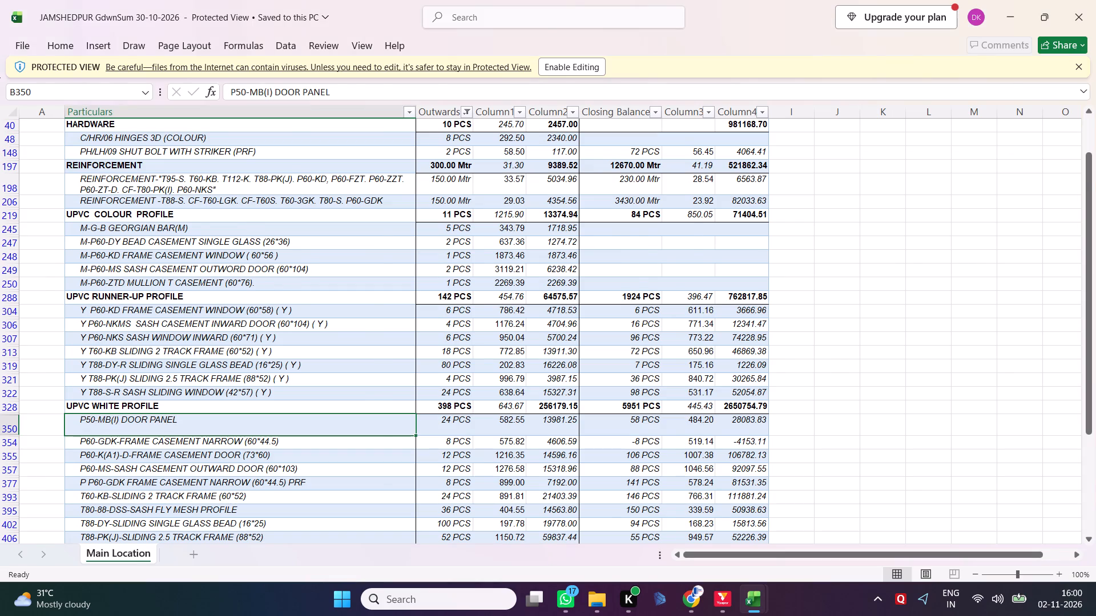
key(alt+Tab)
key(alt+Tab)
key(alt+Tab)
text(24)
key(Return)
Enter 8 for P60-GDK Frame Casement Narrow (60*44.5) in the white profile section of the 30-10-26 column.
key(alt+Tab)
key(Down)
key(alt+Tab)
key(Up)
key(Up)
key(Up)
key(Up)
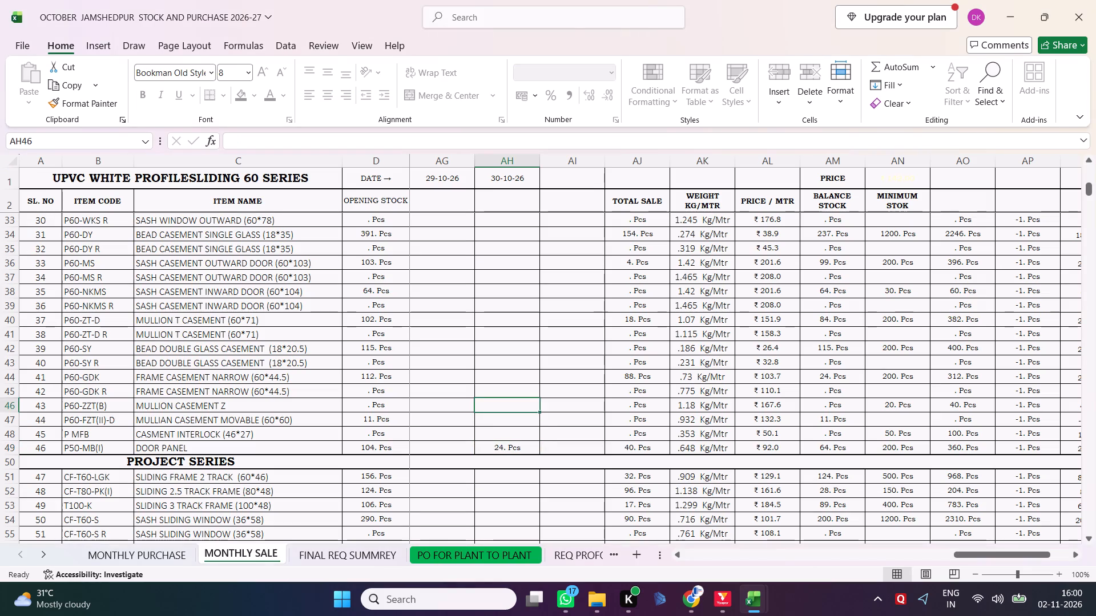
key(Up)
key(Up)
key(alt+Tab)
key(alt+Tab)
key(8)
key(Return)
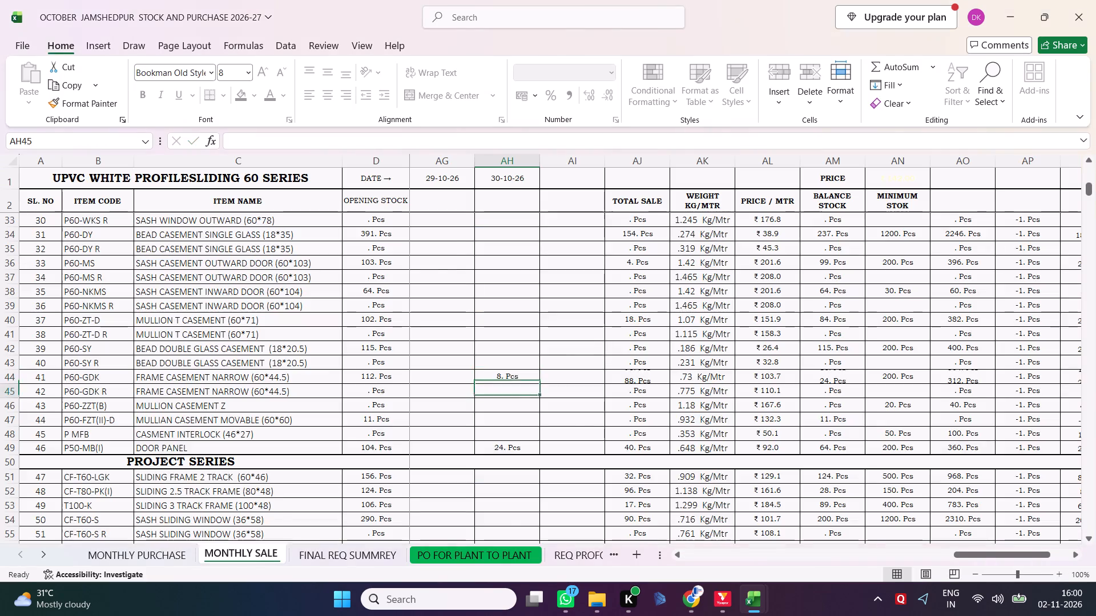
Enter 12 for P60-K(A1)-D Frame Casement Door (73*60) in the white profile section of the 30-10-26 column.
key(alt+Tab)
key(Down)
key(alt+Tab)
key(Up)
key(Up)
key(Up)
key(Up)
key(Up)
key(Up)
key(Up)
key(Up)
key(Up)
key(Up)
key(Up)
key(Up)
key(Up)
key(Up)
key(Up)
key(Up)
key(Up)
key(Up)
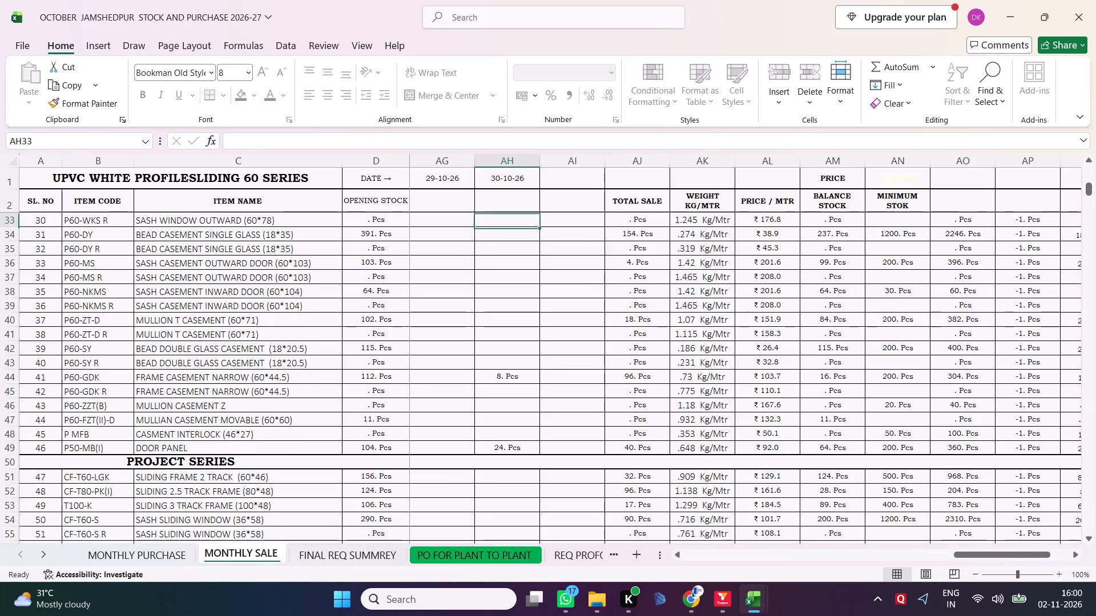
key(Up)
key(Down)
key(Up)
key(alt+Tab)
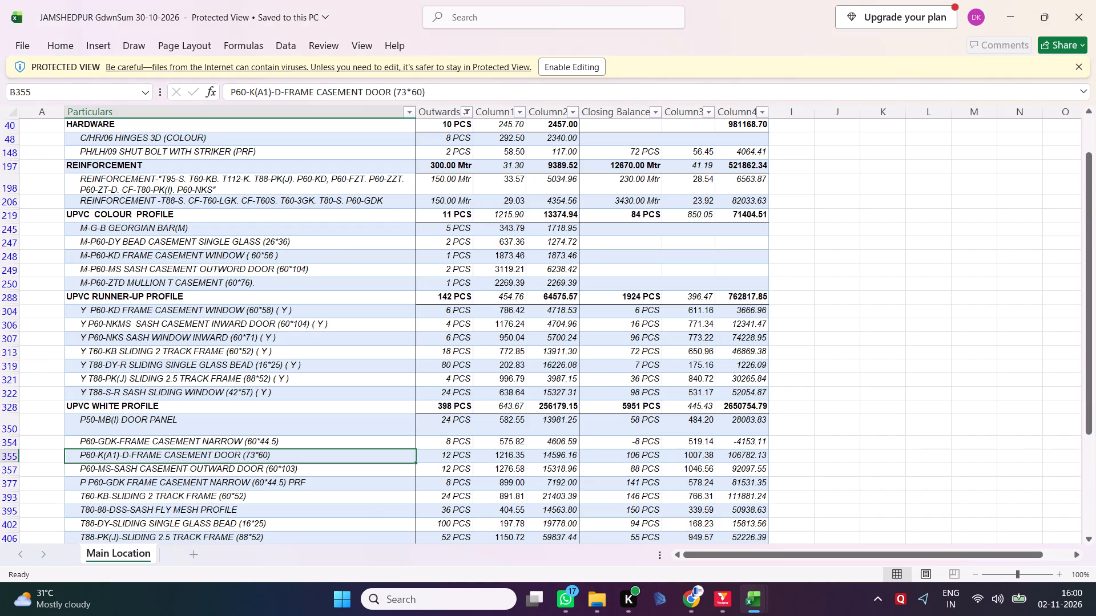
key(alt+Tab)
text(12)
key(alt+Tab)
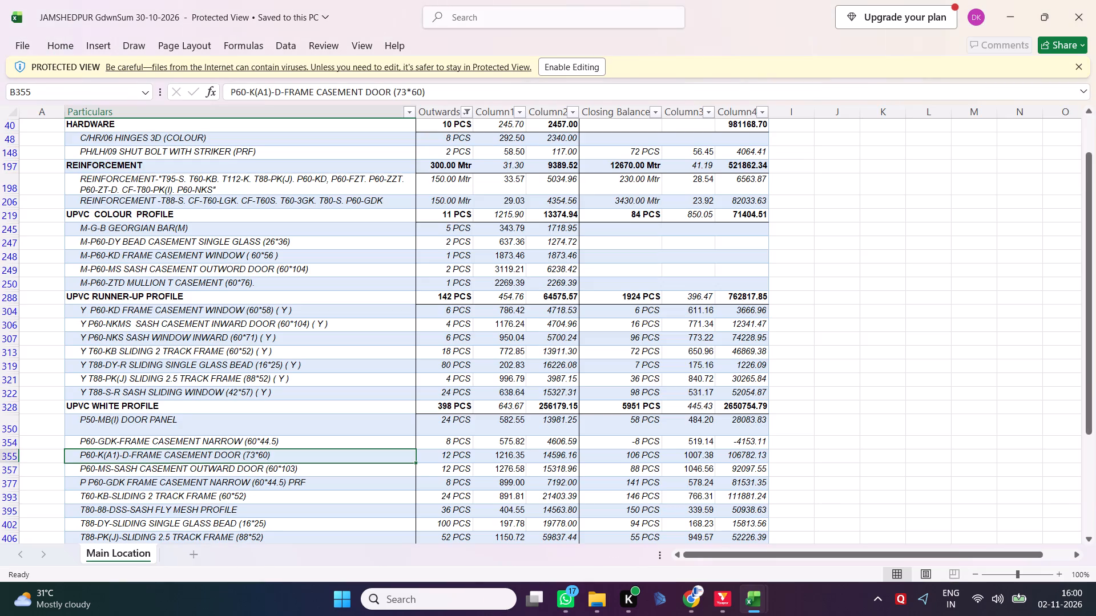
key(Down)
key(alt+Tab)
key(Up)
Enter 12 for P60-MS Sash Casement Outward Door (60*103) in the white profile section of the 30-10-26 column.
key(Down)
key(Down)
key(Down)
key(Down)
key(Down)
key(Down)
key(Down)
key(Down)
key(Down)
key(Down)
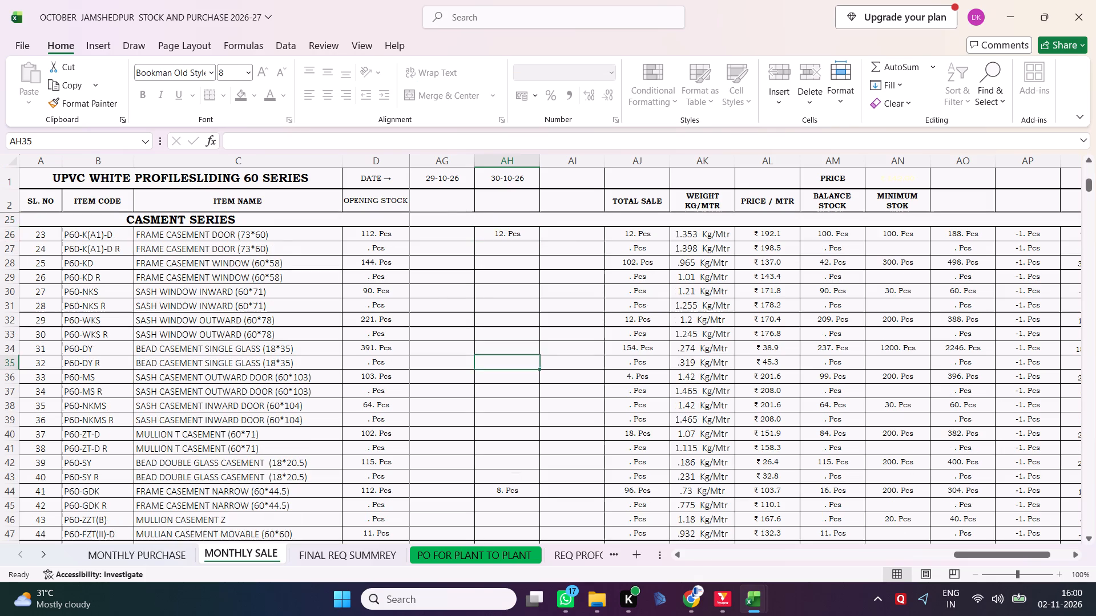
key(Down)
key(alt+Tab)
key(alt+Tab)
text(12)
key(Return)
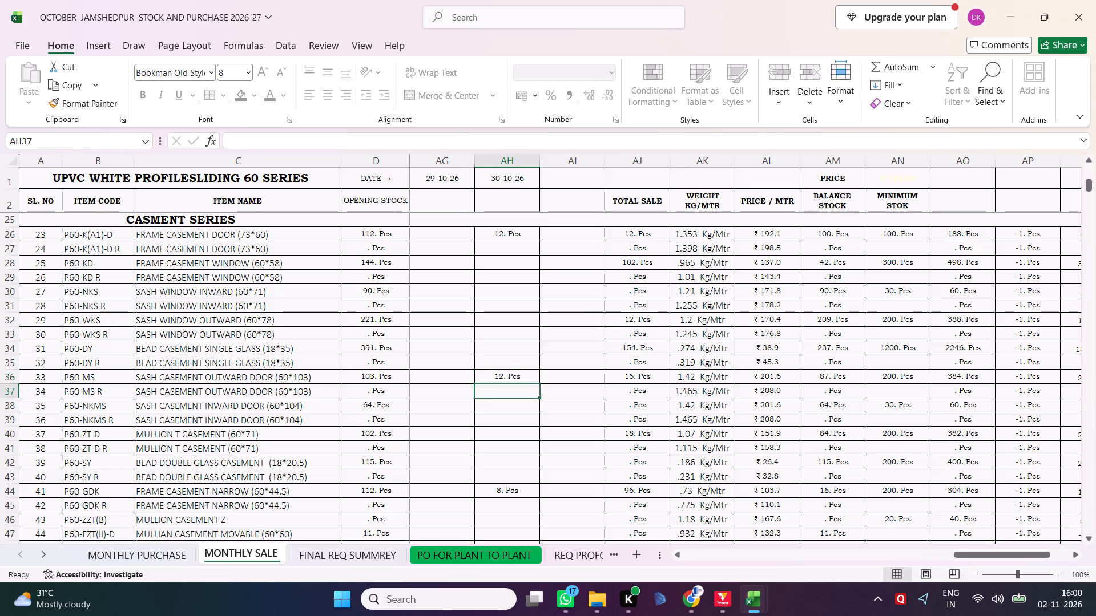
Enter 8 for P P60-GDK R Frame Casement Narrow (60*44.5) in the blue P-prefixed casement section of the 30-10-26 column.
key(alt+Tab)
key(Down)
key(alt+Tab)
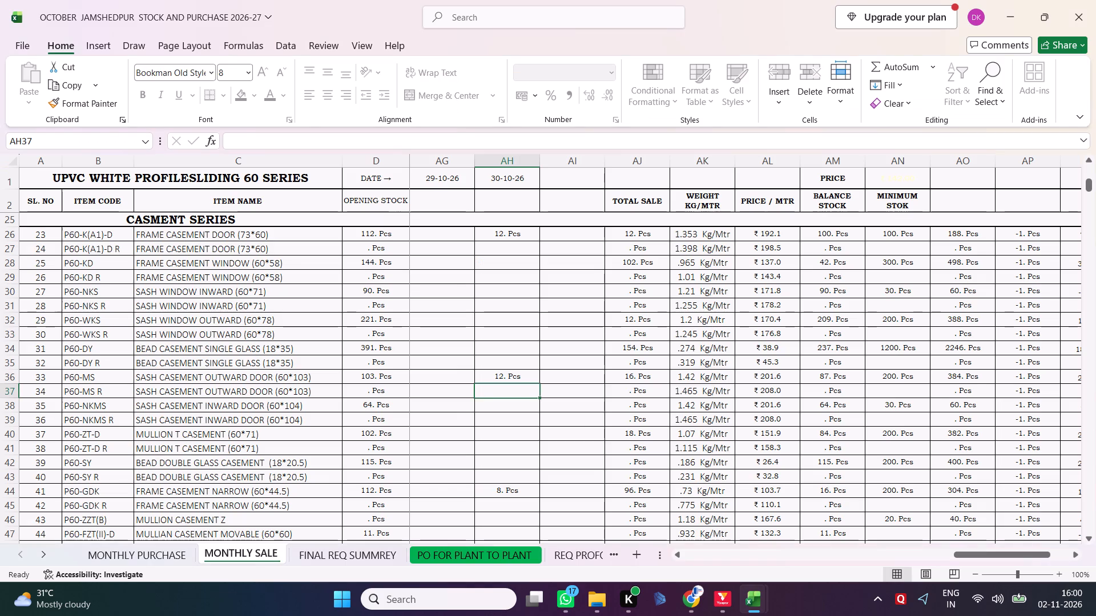
scroll(484, 452, down, 12)
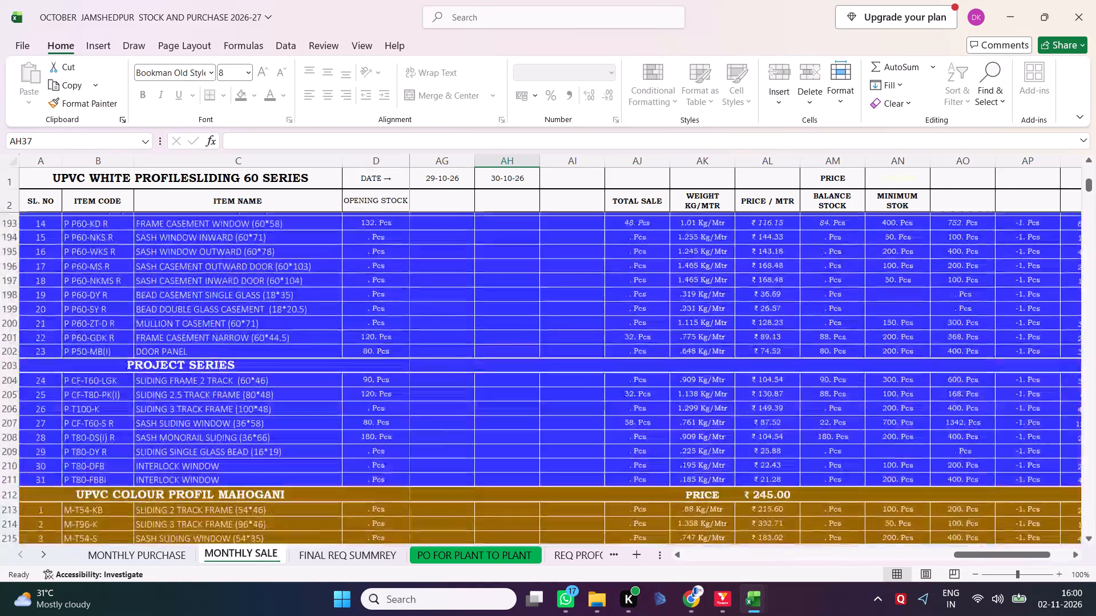
scroll(484, 452, down, 1)
click(494, 366)
key(alt+Tab)
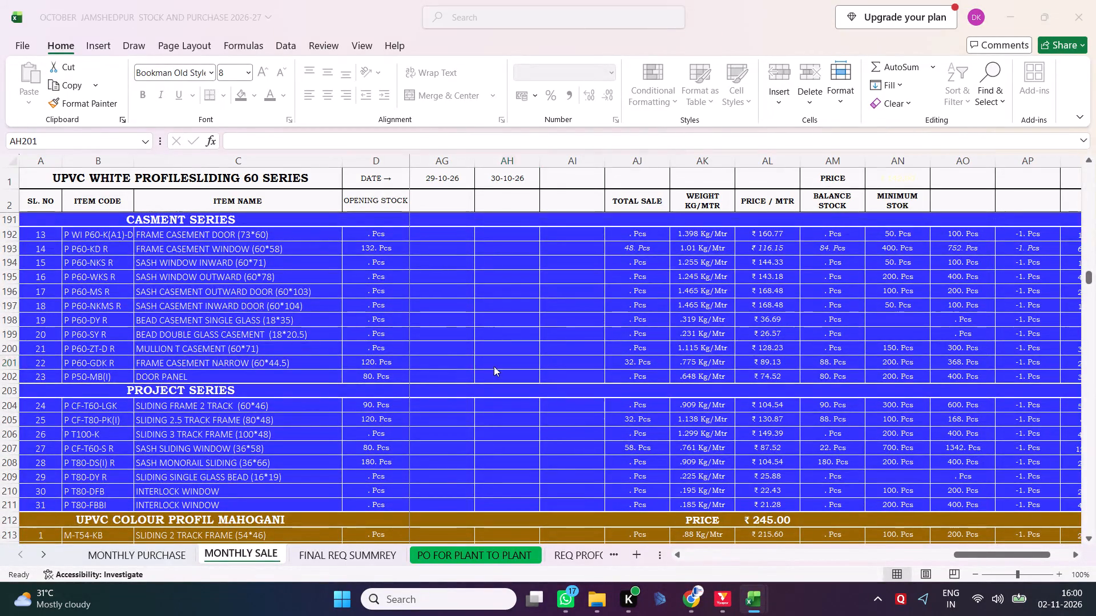
key(alt+Tab)
key(8)
key(Return)
Enter 24 for T60-KB Sliding 2 Track Frame (60*52) in the white profile section of the 30-10-26 column.
key(alt+Tab)
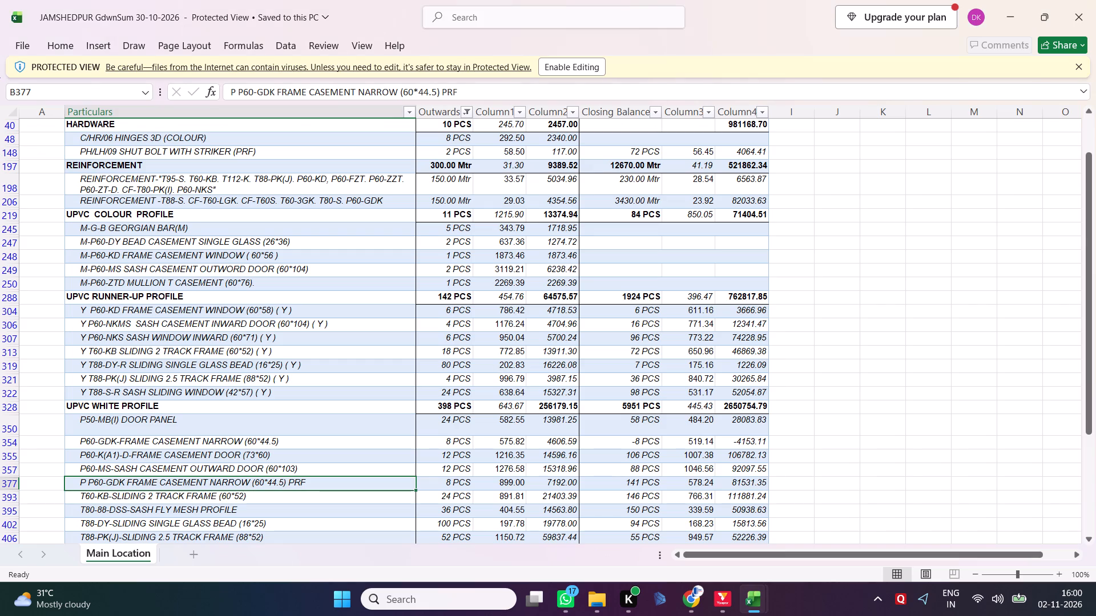
key(Down)
key(alt+Tab)
scroll(494, 366, up, 10)
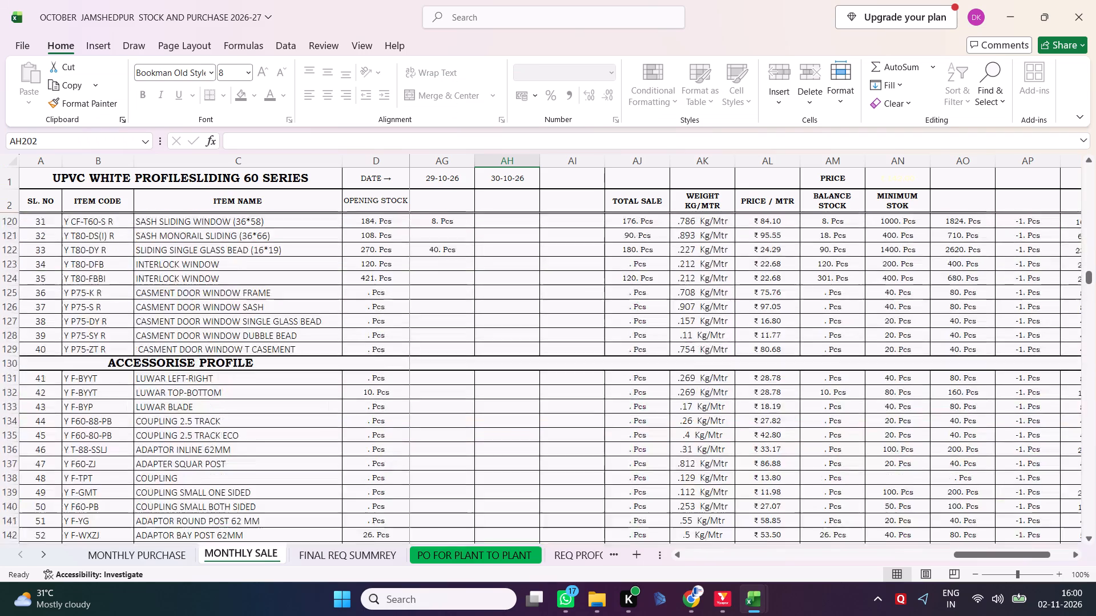
scroll(494, 366, up, 1)
key(alt+Tab)
key(alt+Tab)
scroll(494, 366, up, 6)
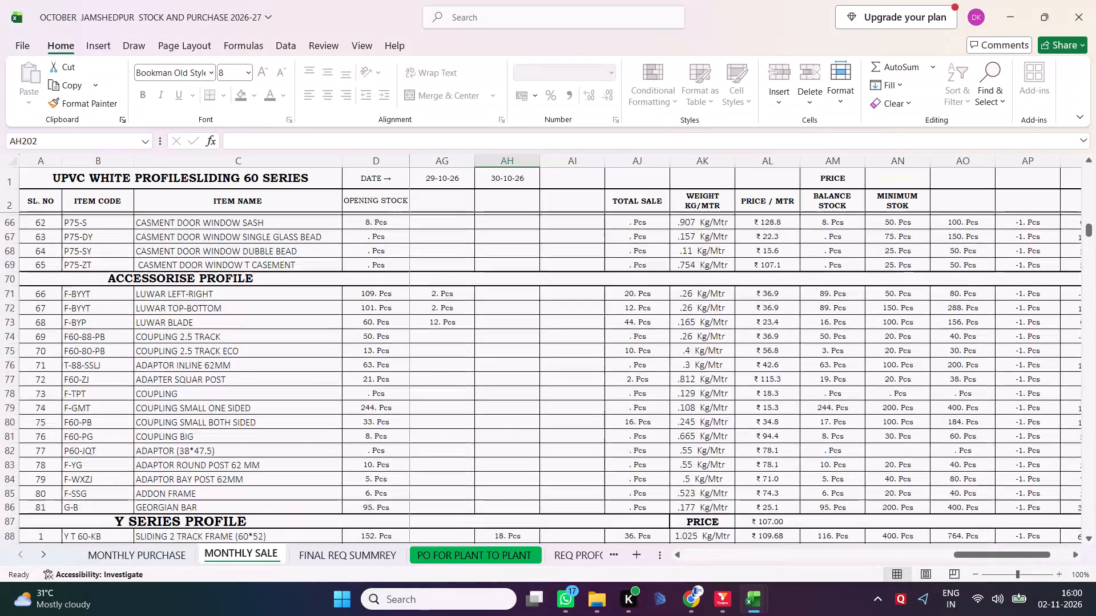
scroll(494, 366, up, 7)
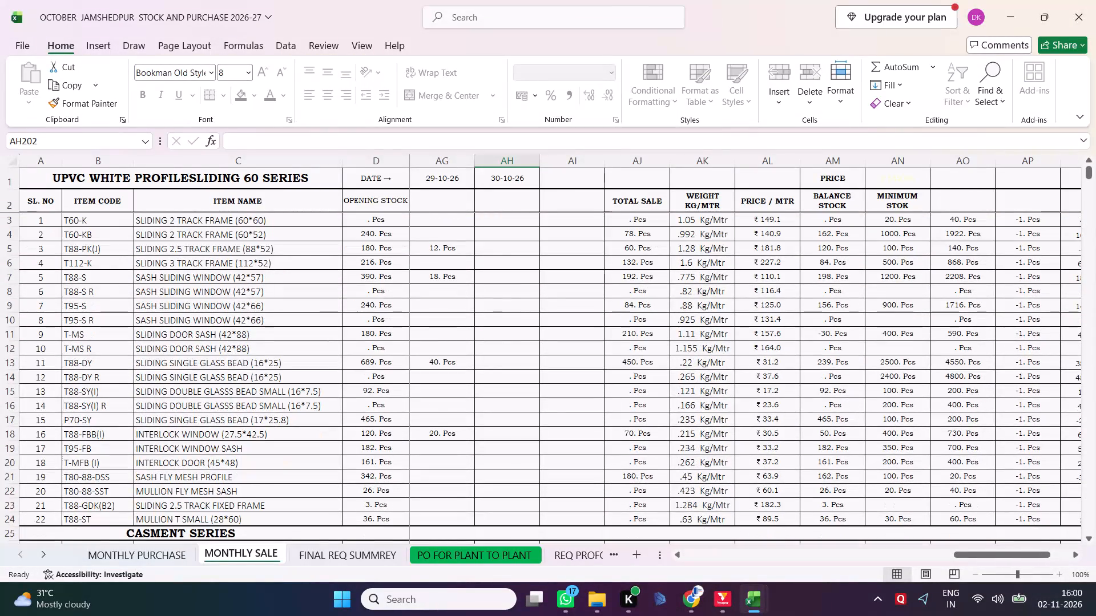
click(496, 222)
key(Down)
key(alt+Tab)
key(alt+Tab)
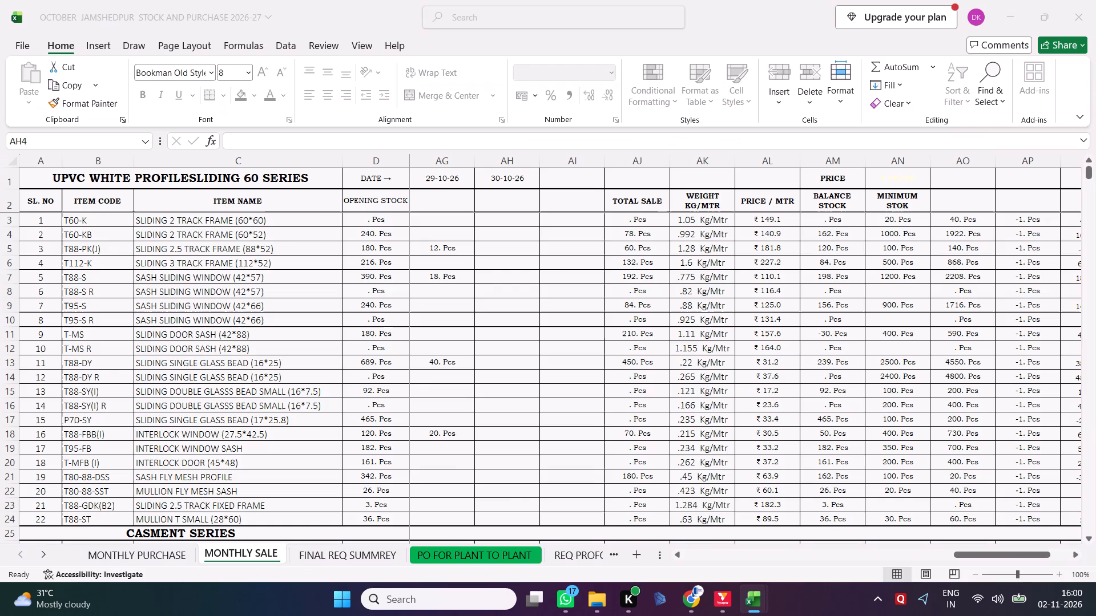
text(24)
key(Return)
Enter 36 for T80-88-DSS Sash Fly Mesh Profile in the white profile section of the 30-10-26 column.
key(alt+Tab)
scroll(496, 222, down, 3)
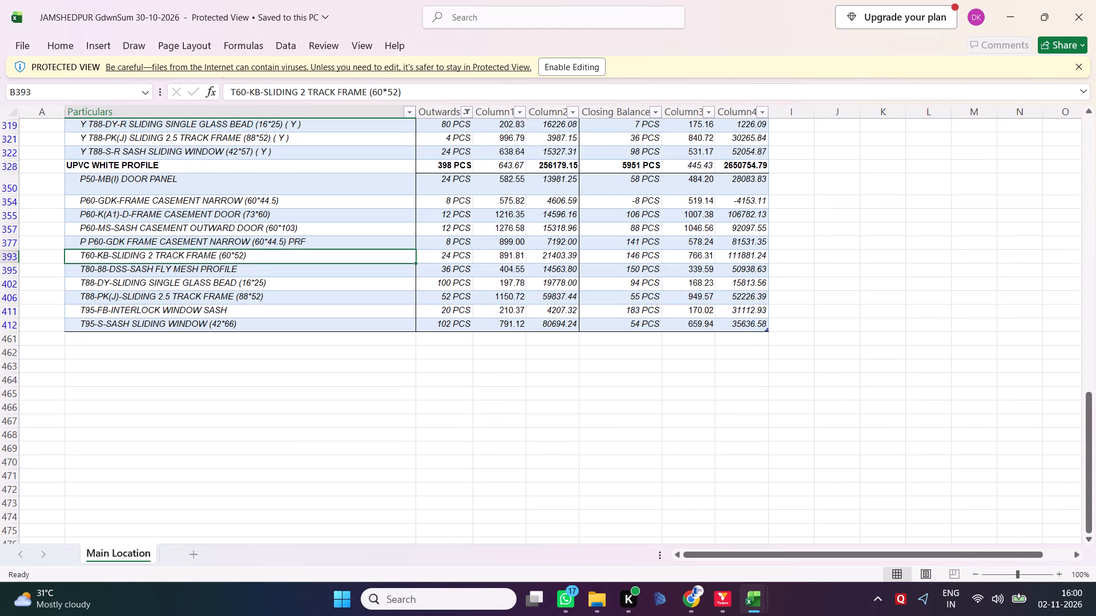
key(Down)
key(alt+Tab)
key(Down)
key(Down)
key(Down)
key(Down)
key(Down)
key(Down)
key(Down)
key(Down)
key(Down)
key(Down)
key(Down)
key(Down)
key(Down)
key(Down)
key(Down)
key(Down)
key(Down)
key(Down)
key(Up)
key(alt+Up)
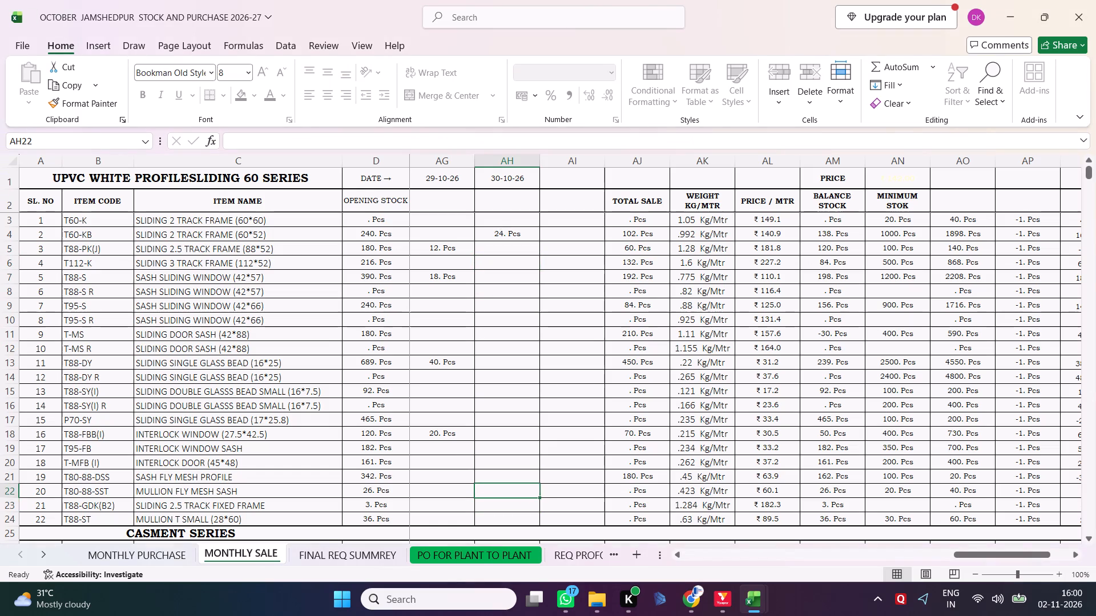
key(Up)
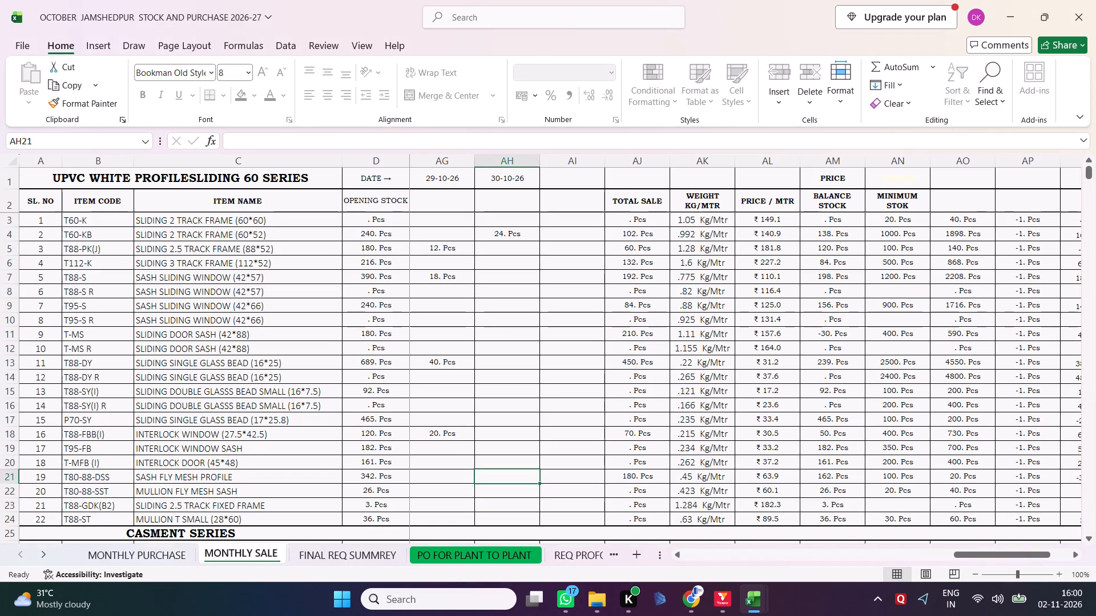
key(alt+Tab)
key(alt+Tab)
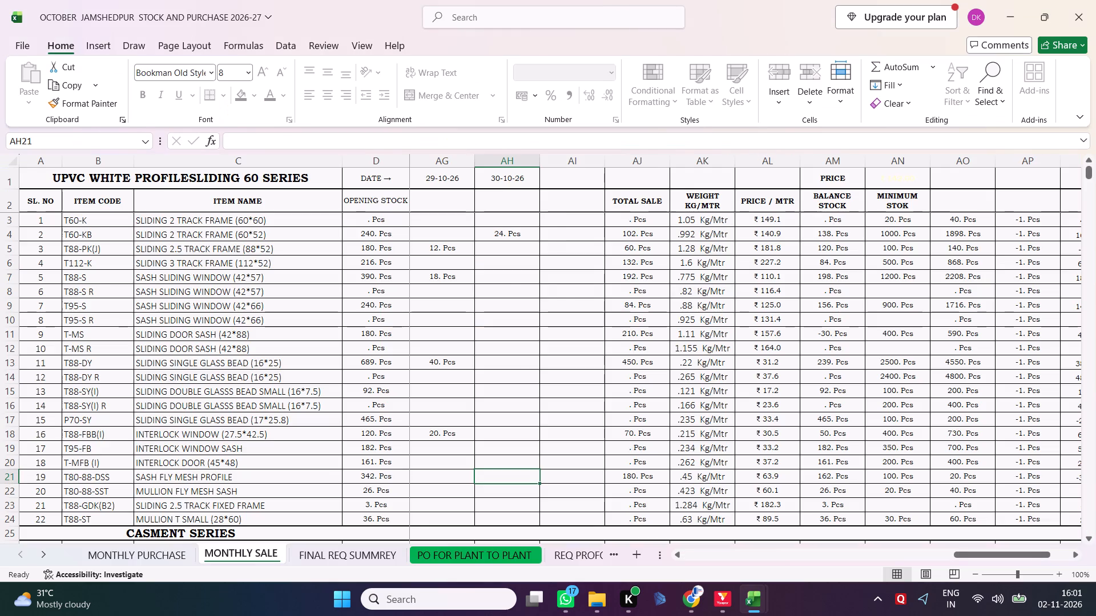
key(alt+Tab)
key(alt+Tab)
text(36)
key(Return)
Enter 100 for T88-DY Sliding Single Glass Bead (16*25) in the white profile section of the 30-10-26 column.
key(alt+Tab)
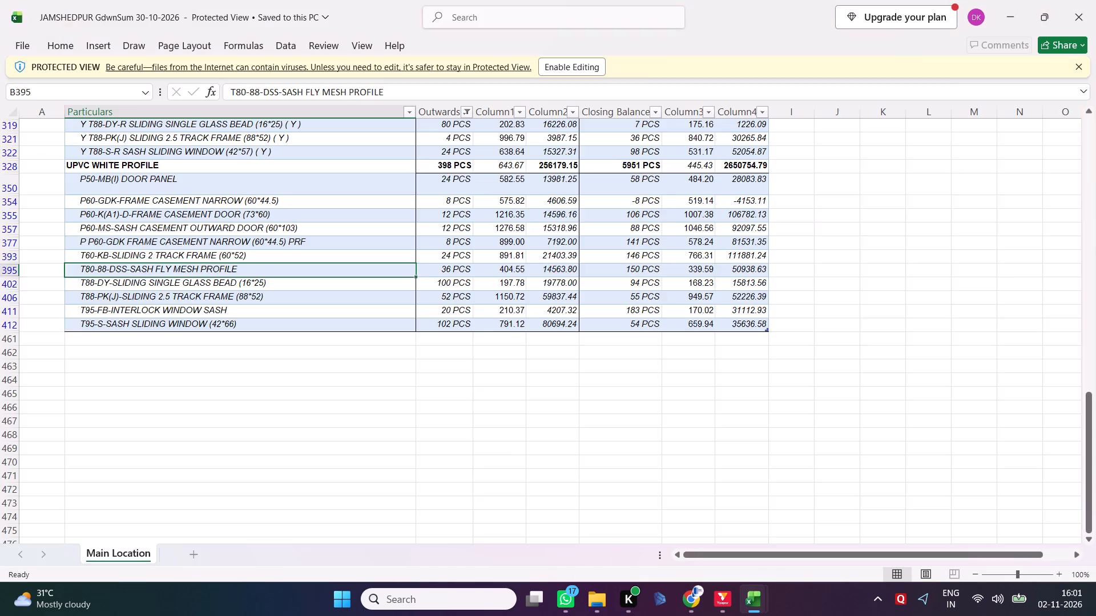
key(Down)
key(alt+Tab)
key(Up)
key(Up)
key(Up)
key(Up)
key(Up)
key(Up)
key(Up)
key(Up)
key(Up)
key(Down)
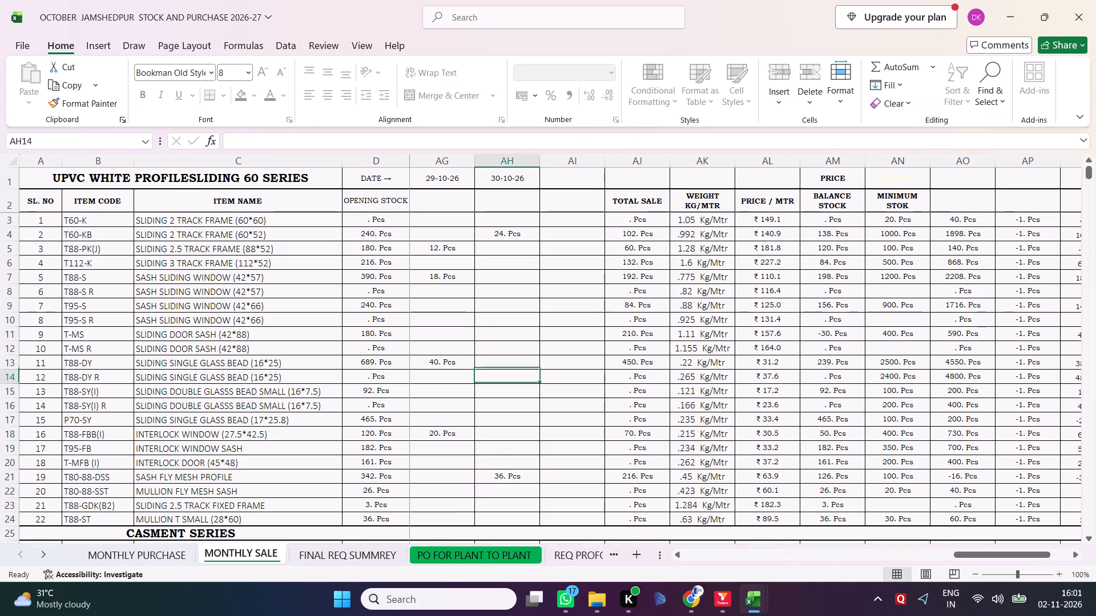
key(Up)
key(alt+Tab)
key(alt+Tab)
text(100)
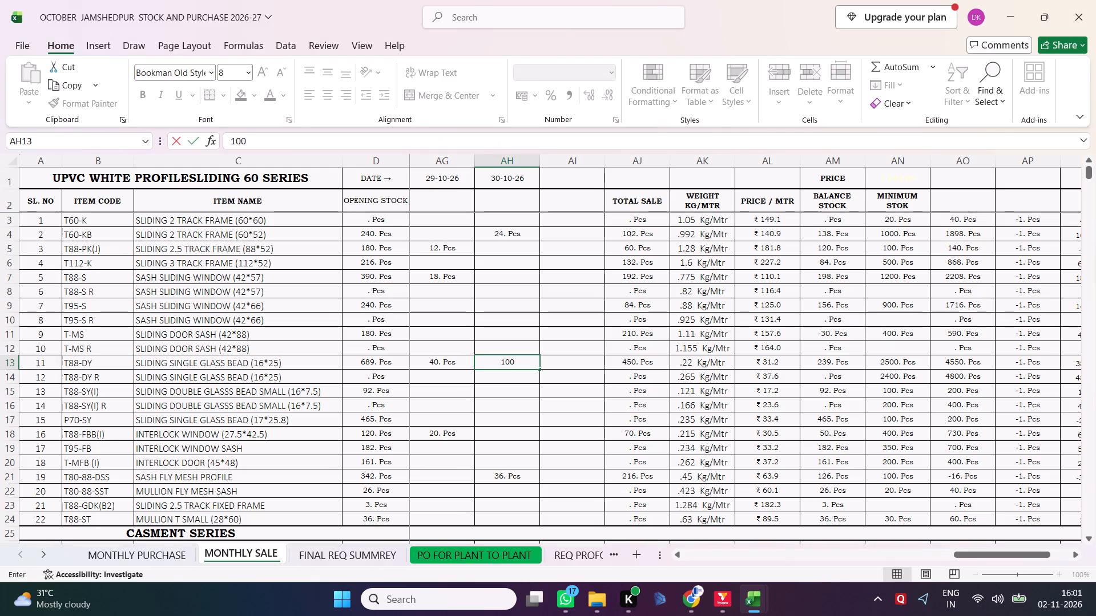
key(Return)
Enter 52 for T88-PK(J) Sliding 2.5 Track Frame (88*52) in the white profile section of the 30-10-26 column.
key(alt+Tab)
key(Down)
key(alt+Tab)
key(Up)
key(Up)
key(Up)
key(Up)
key(Up)
key(Up)
key(Up)
key(Up)
key(Up)
key(Up)
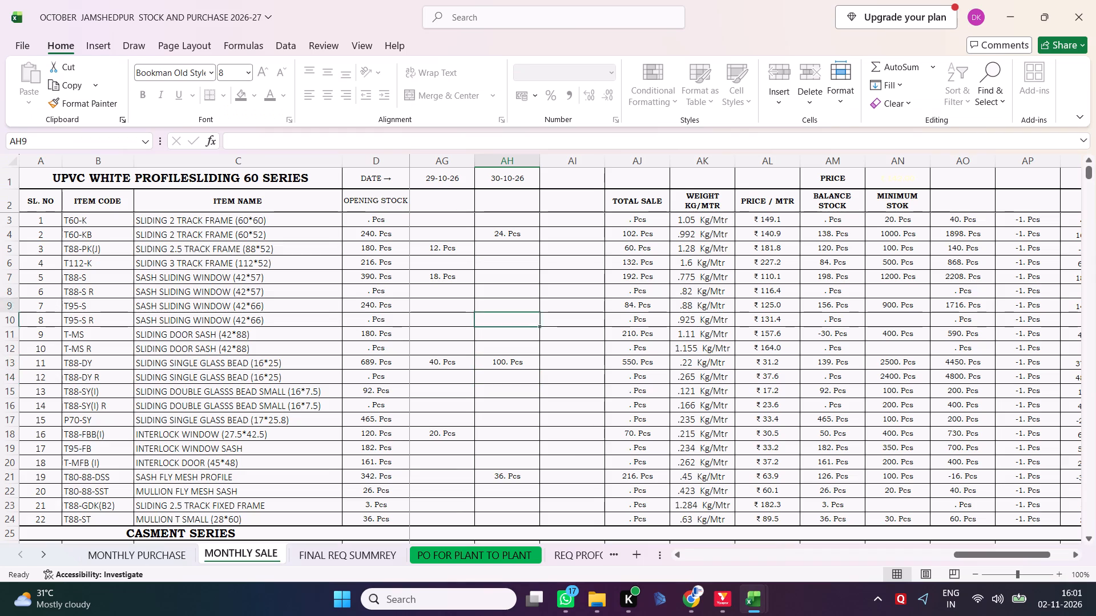
key(Down)
key(alt+Tab)
key(alt+Tab)
text(52)
key(Return)
Enter 20 for T95-FB Interlock Window Sash in the white profile section of the 30-10-26 column.
key(alt+Tab)
key(Down)
key(alt+Tab)
key(Down)
key(Down)
key(Down)
key(Down)
key(Down)
key(Down)
key(Down)
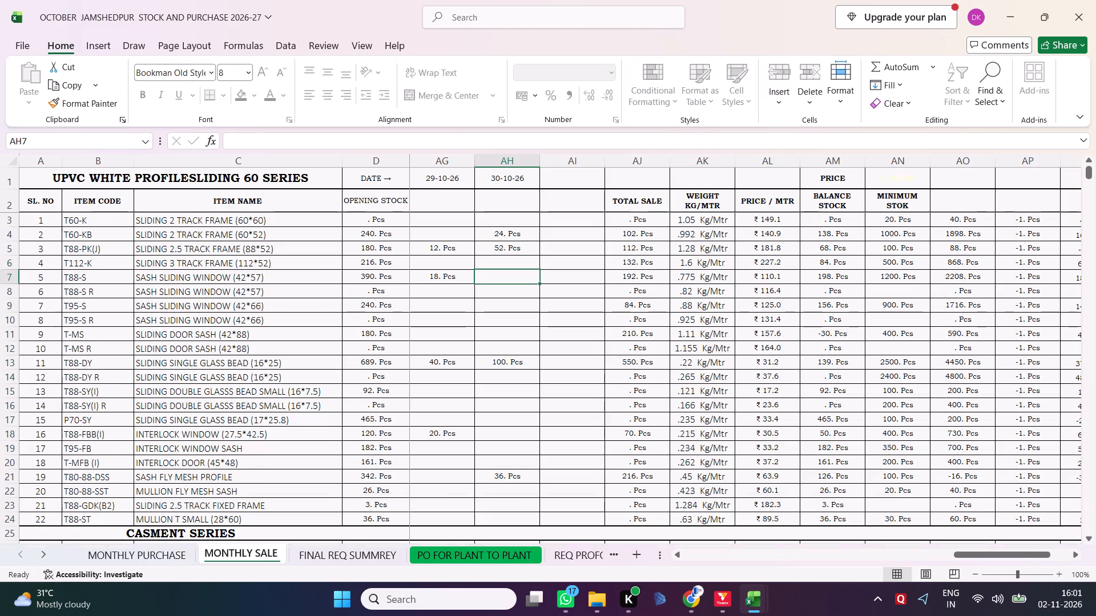
key(Down)
key(Down)
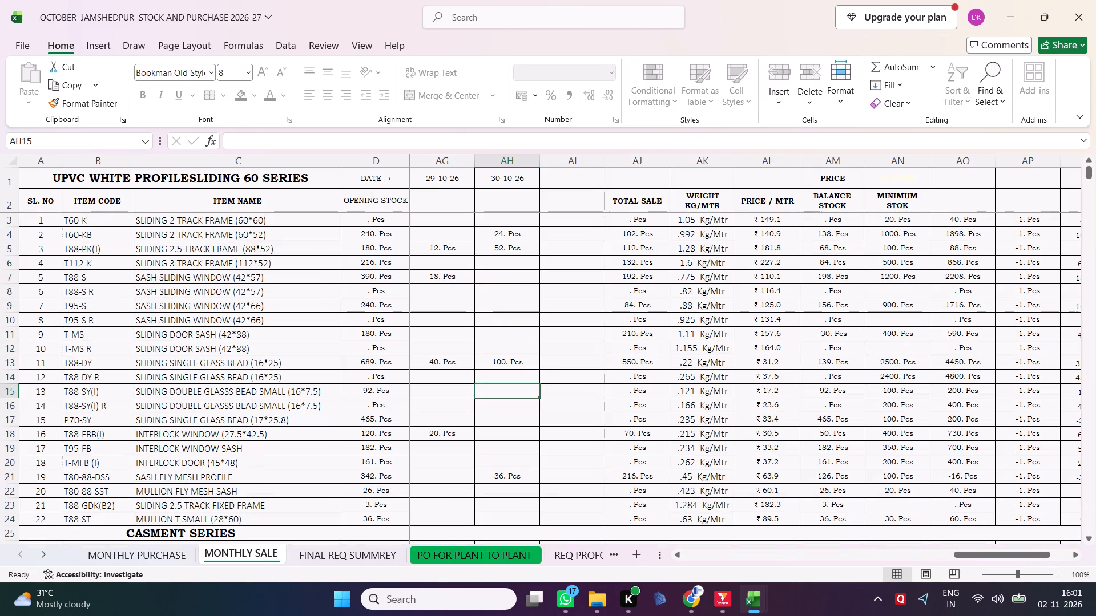
key(Down)
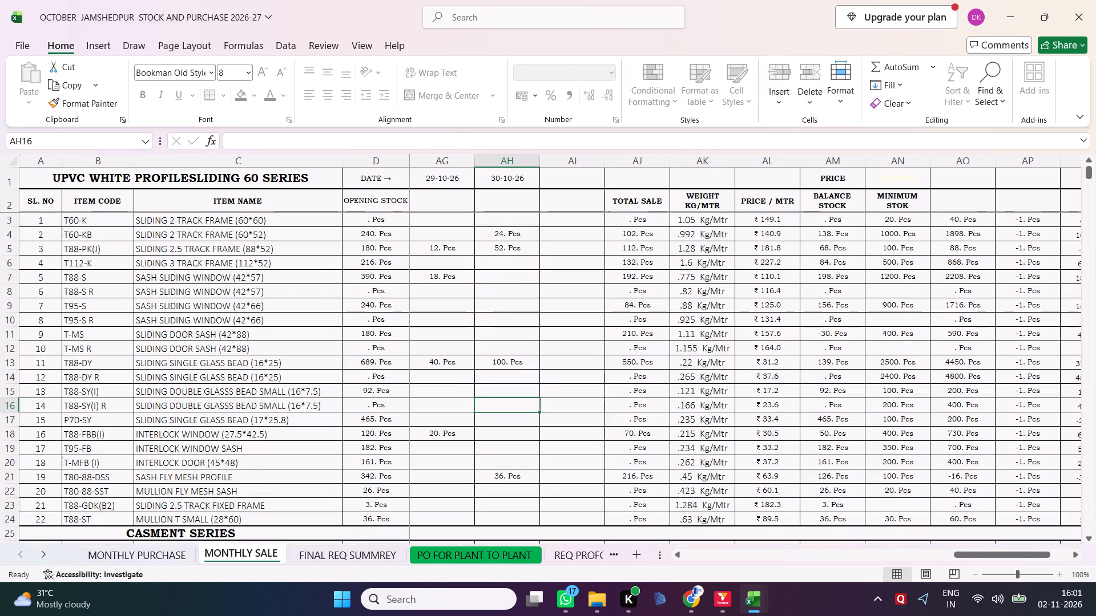
key(alt+Tab)
key(alt+Tab)
key(Down)
key(Down)
key(Down)
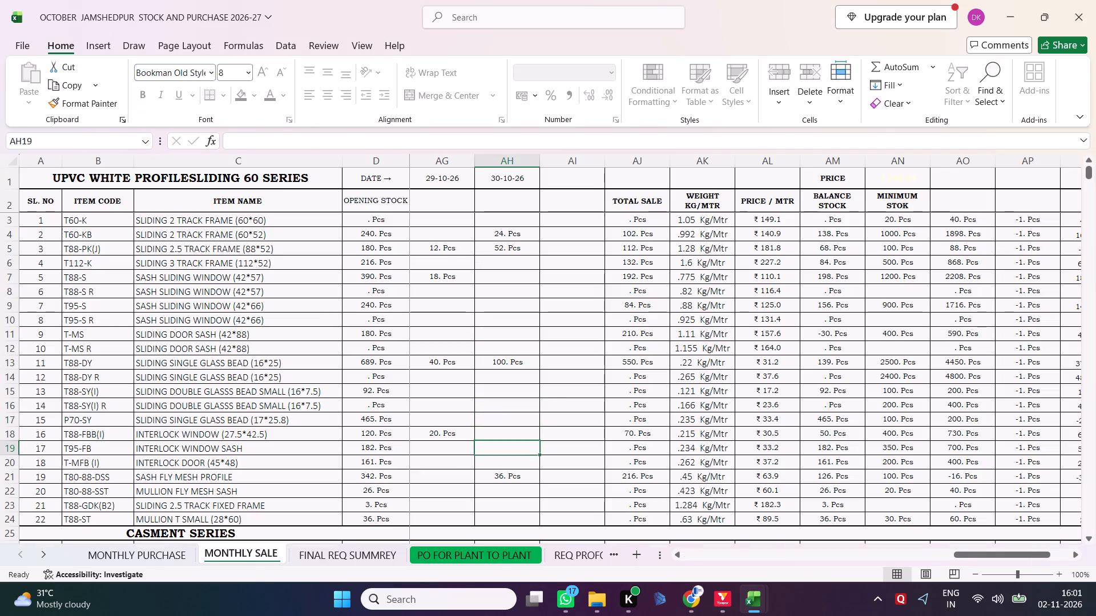
key(alt+Tab)
key(alt+Tab)
text(20)
key(Return)
Enter 102 for T95-S Sash Sliding Window (42*66) in the white profile section of the 30-10-26 column.
key(alt+Tab)
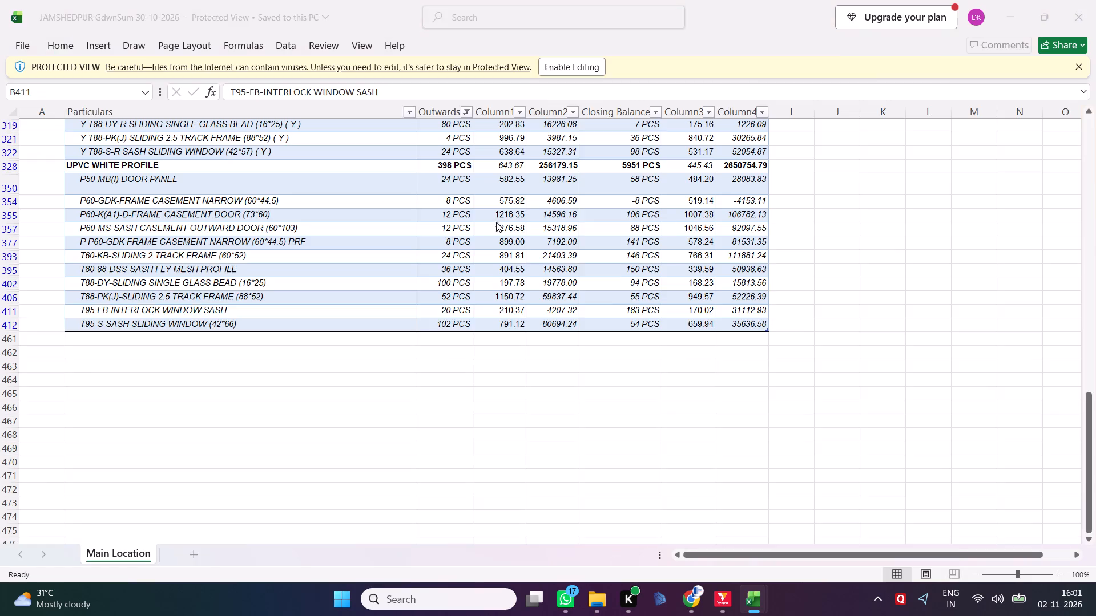
key(Down)
key(alt+Tab)
key(Up)
key(Up)
key(Up)
key(Up)
key(Up)
key(Up)
key(Up)
key(Up)
key(Up)
key(Up)
key(Up)
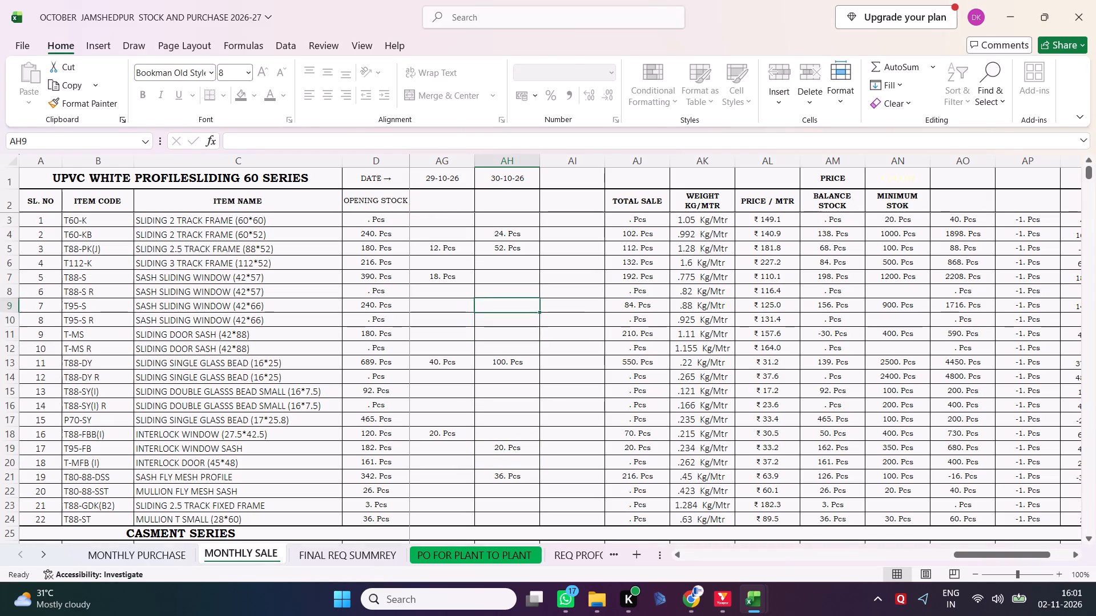
key(alt+Tab)
key(alt+Tab)
text(102)
key(Return)
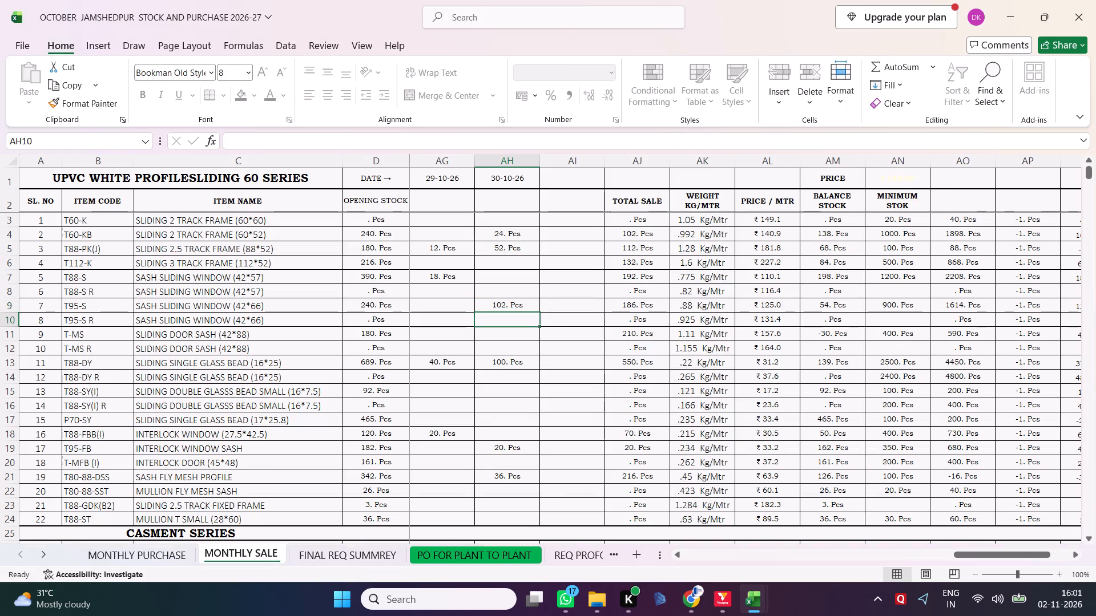
Save the October Jamshedpur stock and purchase workbook.
key(ctrl+s)
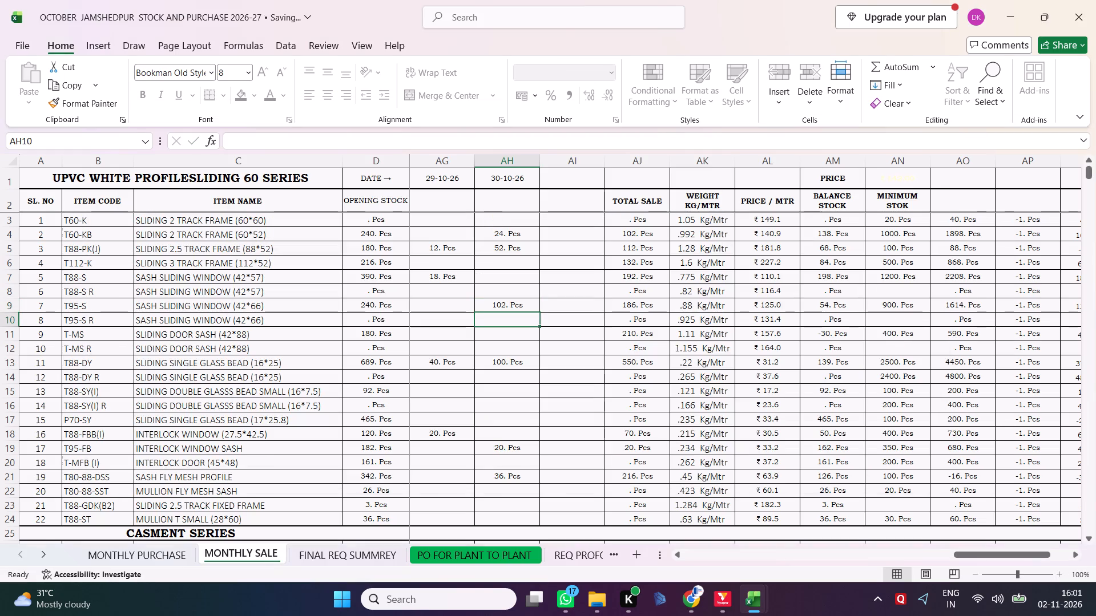
Switch to the Jamshedpur godown summary workbook for 30-10-2026 and close it.
key(alt+Tab)
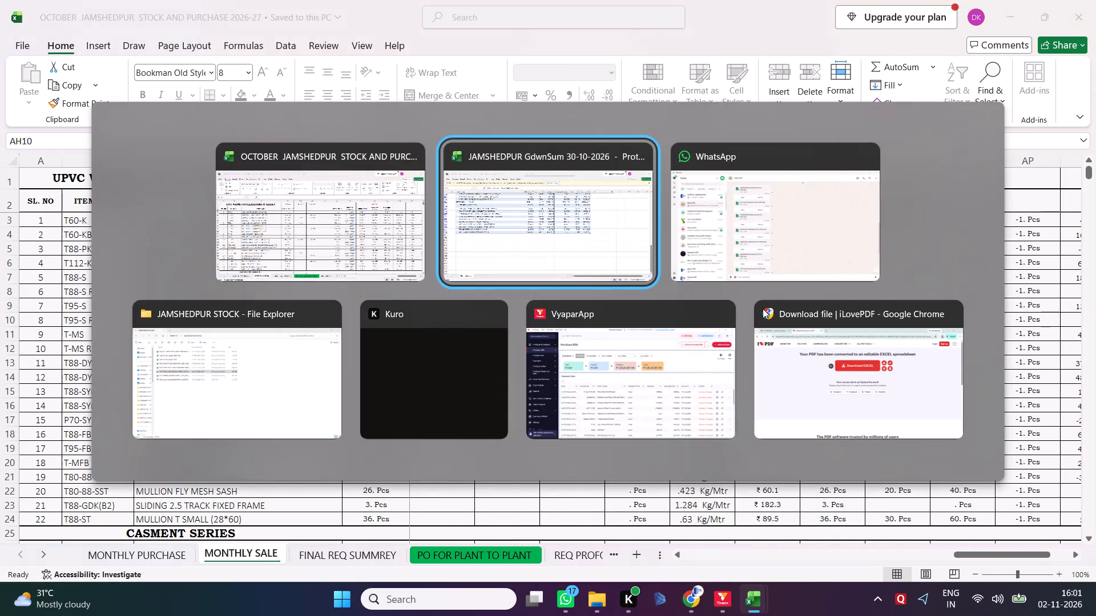
click(1095, 0)
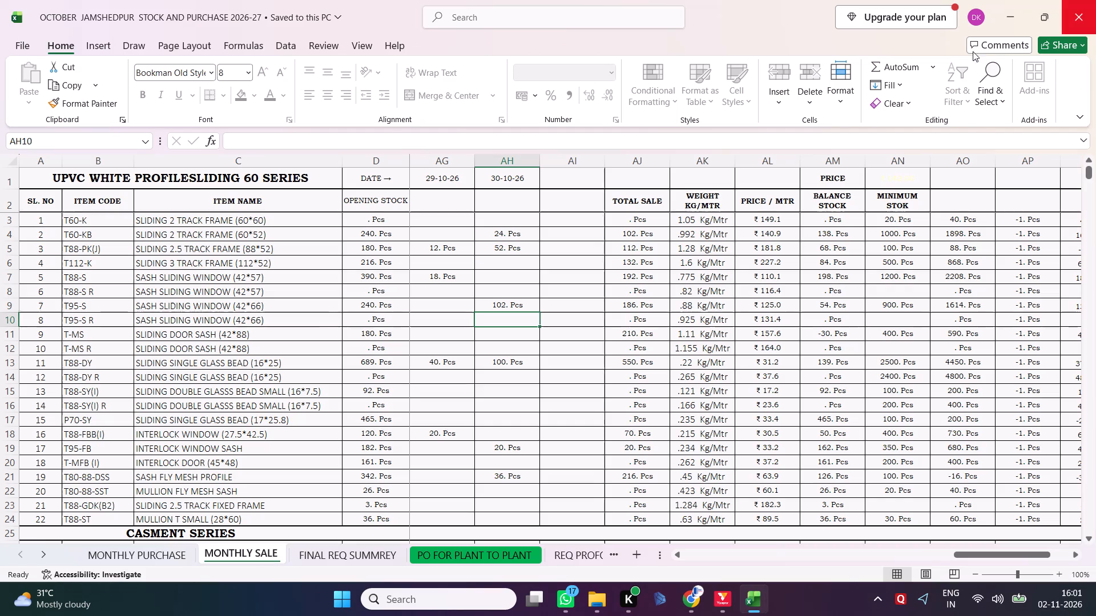
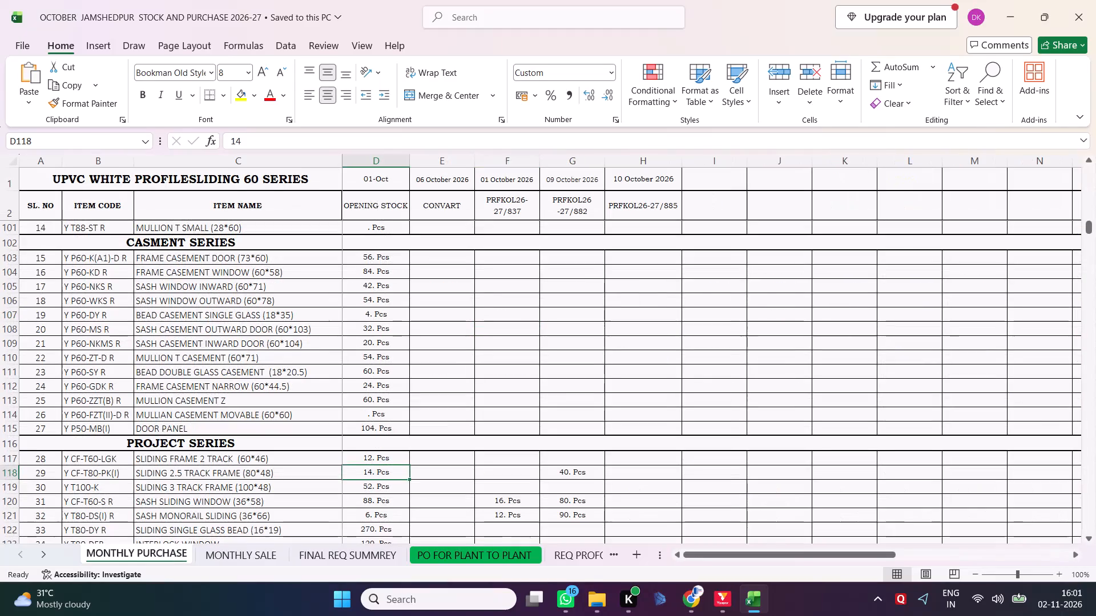
Enter invoice number PRFJSR/26-27/424 as the heading of the first empty column after PRFKOL26-27/885 in the monthly purchase sheet.
click(724, 225)
click(720, 206)
click(381, 145)
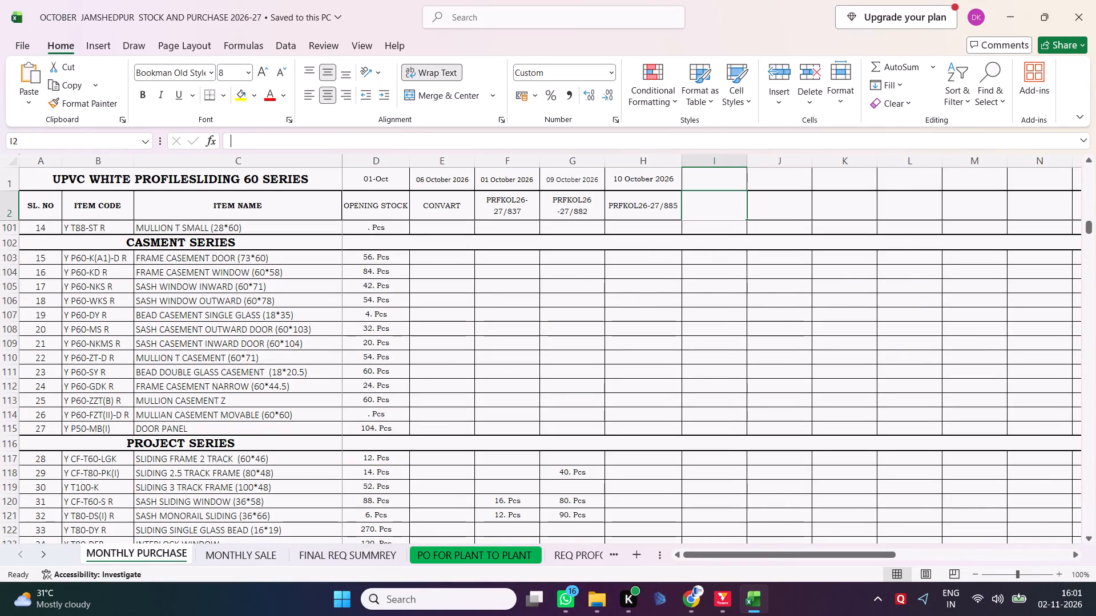
key(ctrl+v)
key(Up)
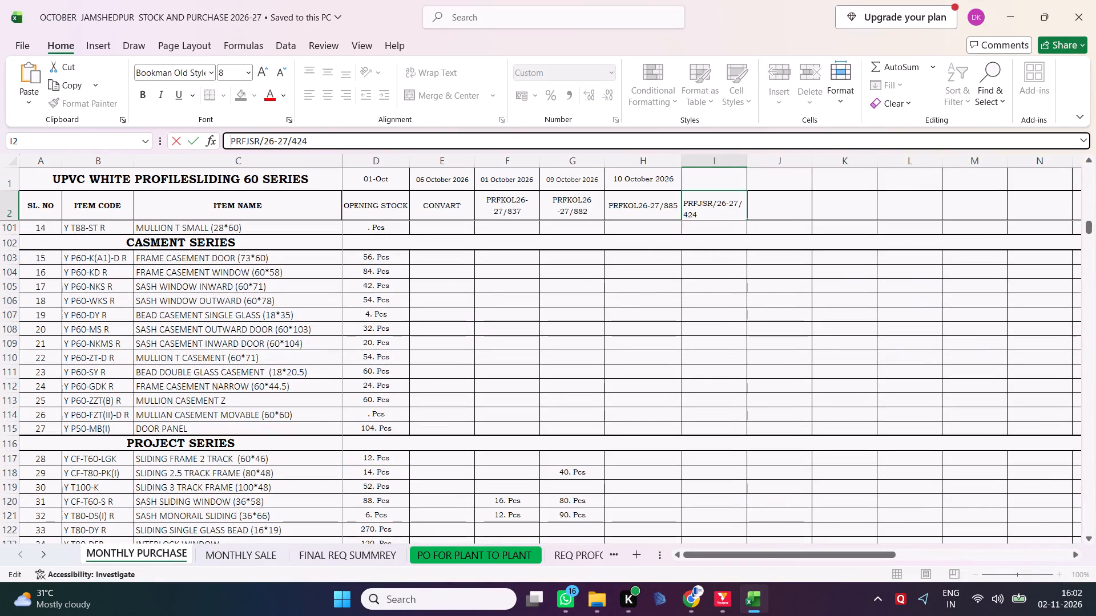
key(Return)
key(Up)
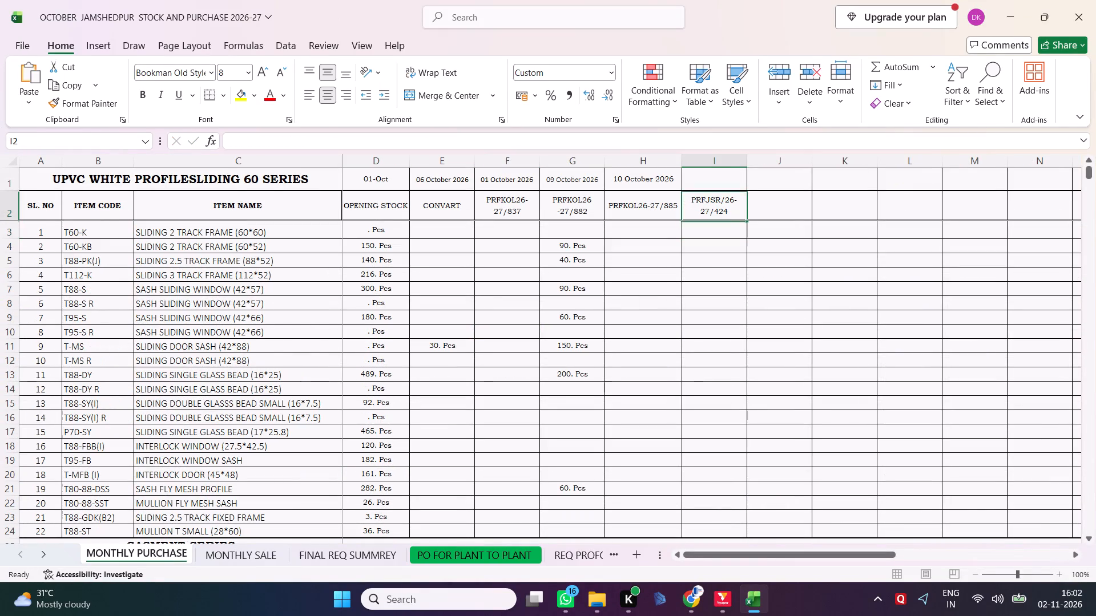
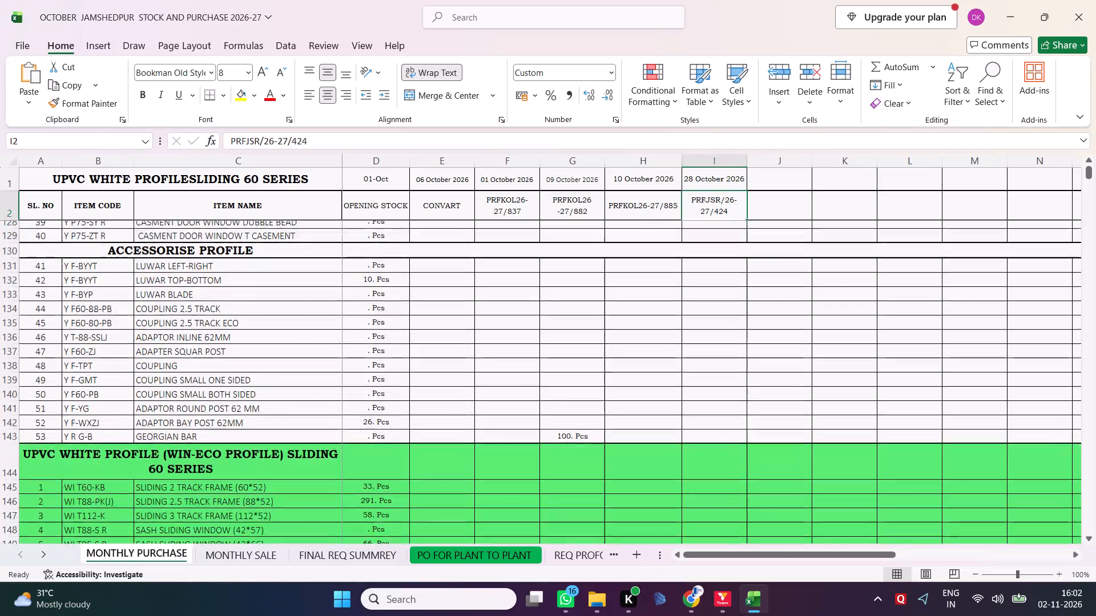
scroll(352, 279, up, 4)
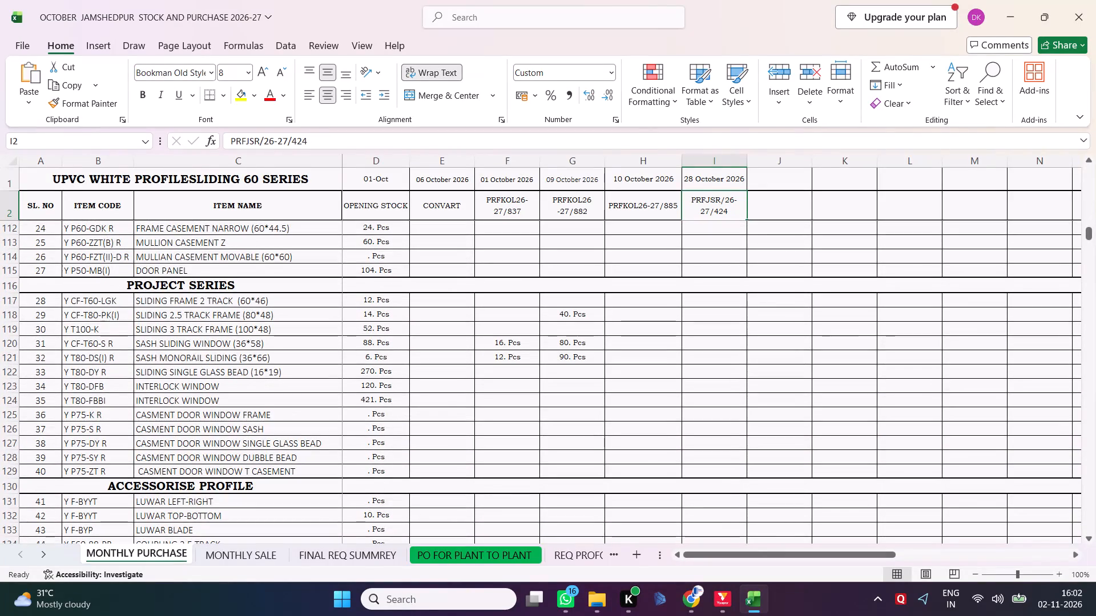
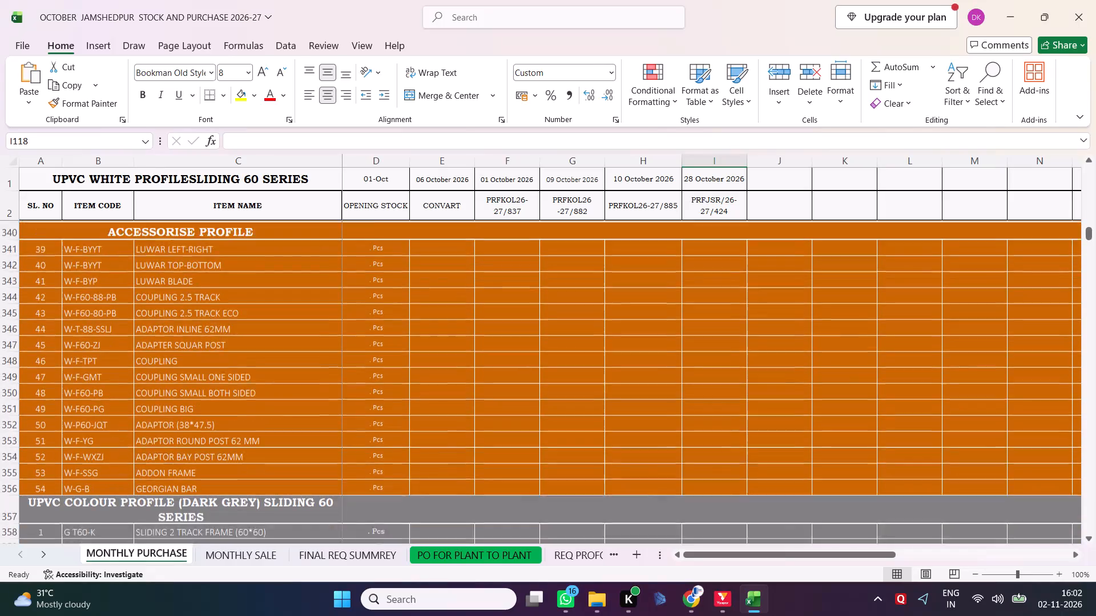
Review the monthly purchase rows from the accessory and dark grey profiles through the REINFORCEMENT (1.0 MM X 5 MTR) section.
scroll(796, 402, down, 1)
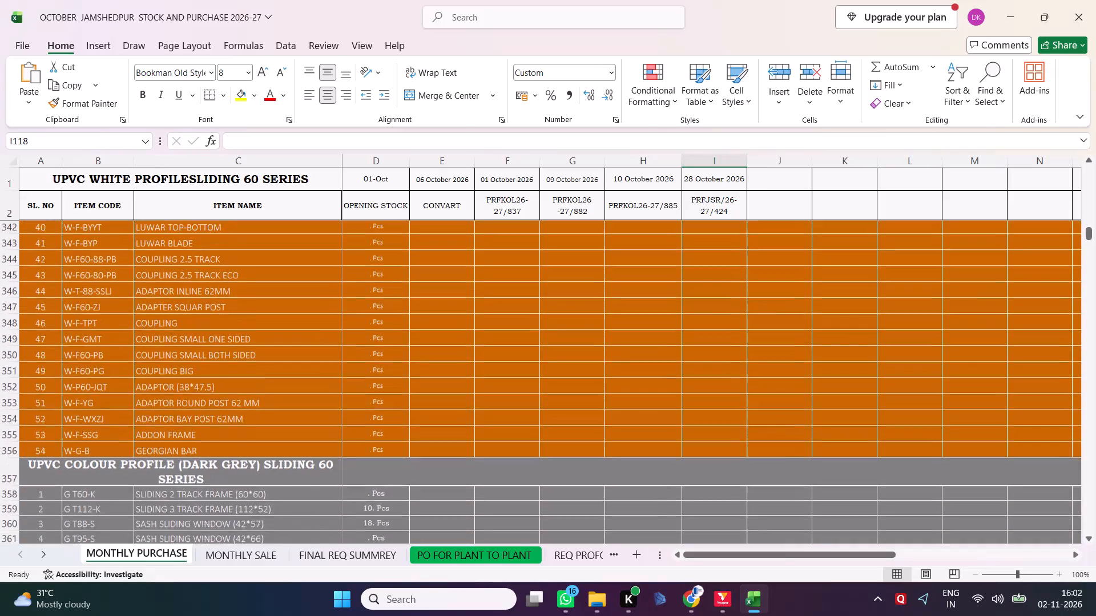
scroll(796, 402, down, 1)
click(796, 402)
scroll(796, 402, down, 1)
scroll(735, 484, down, 1)
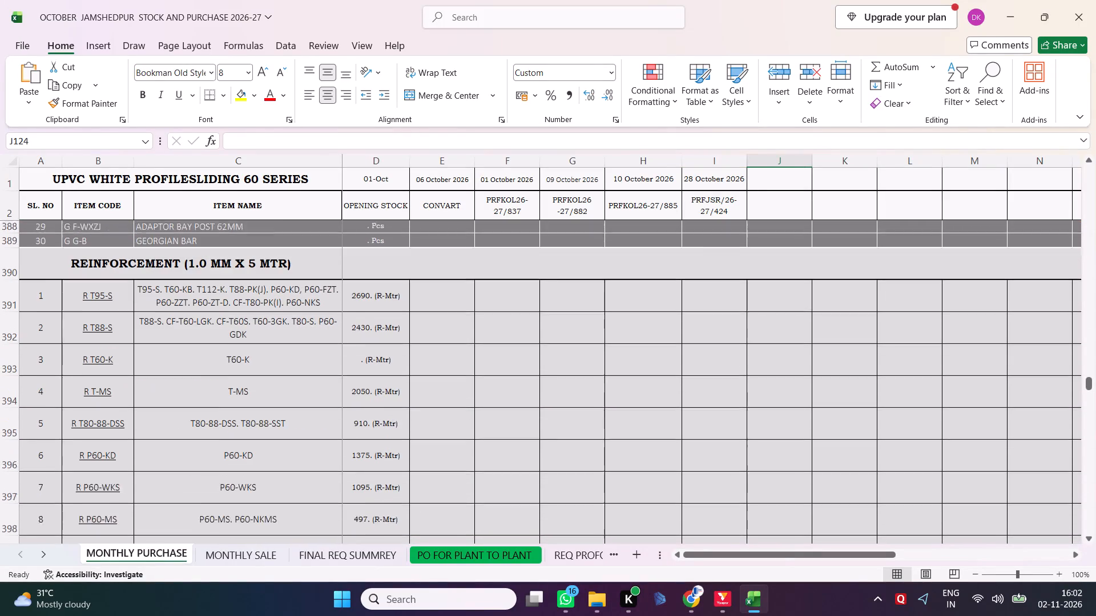
scroll(735, 484, down, 1)
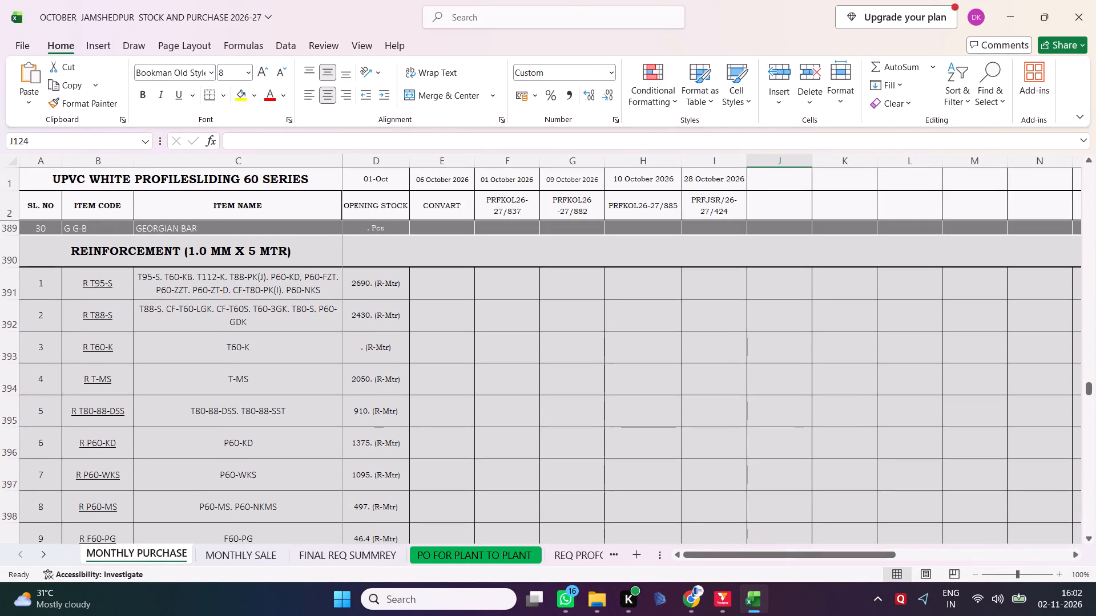
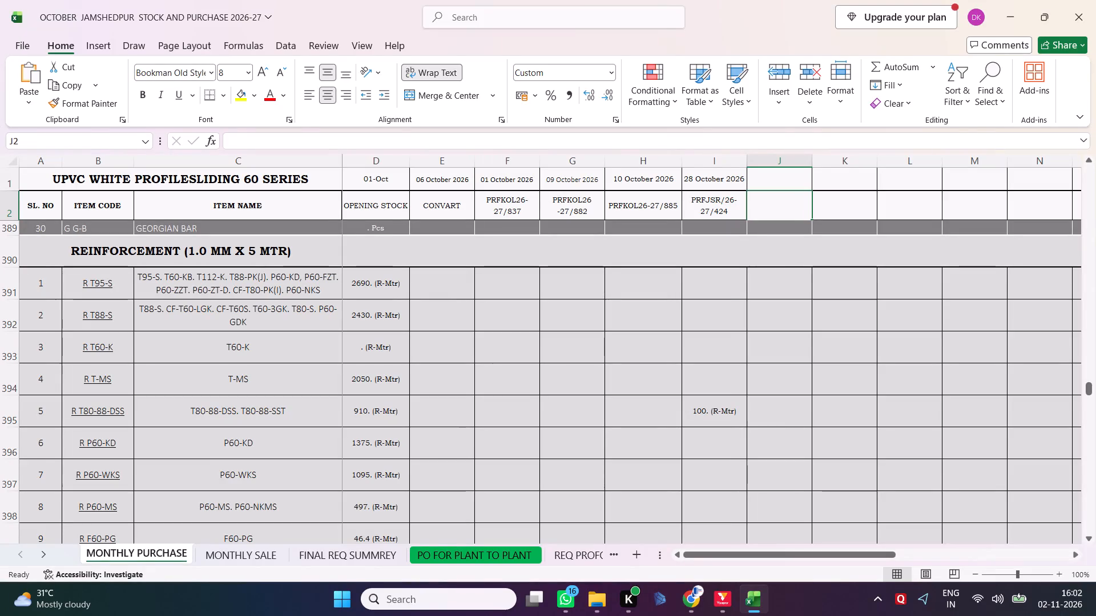
Enter purchase number PRFJSR/26-27/432 as the header of the next empty purchase column, beside PRFJSR/26-27/424.
click(442, 144)
key(ctrl+v)
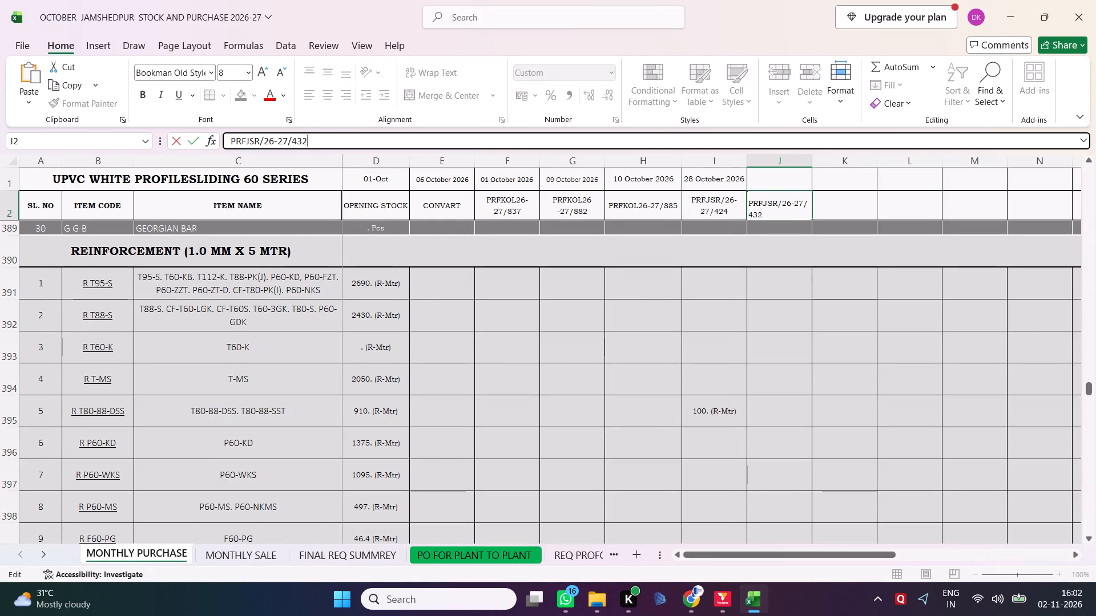
key(Return)
key(Up)
key(Up)
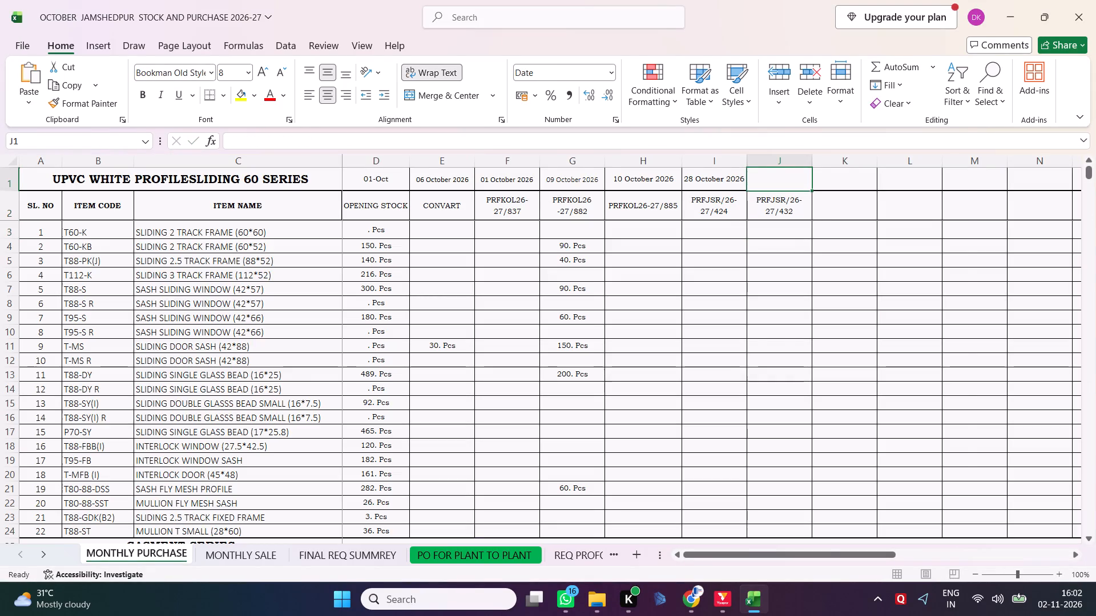
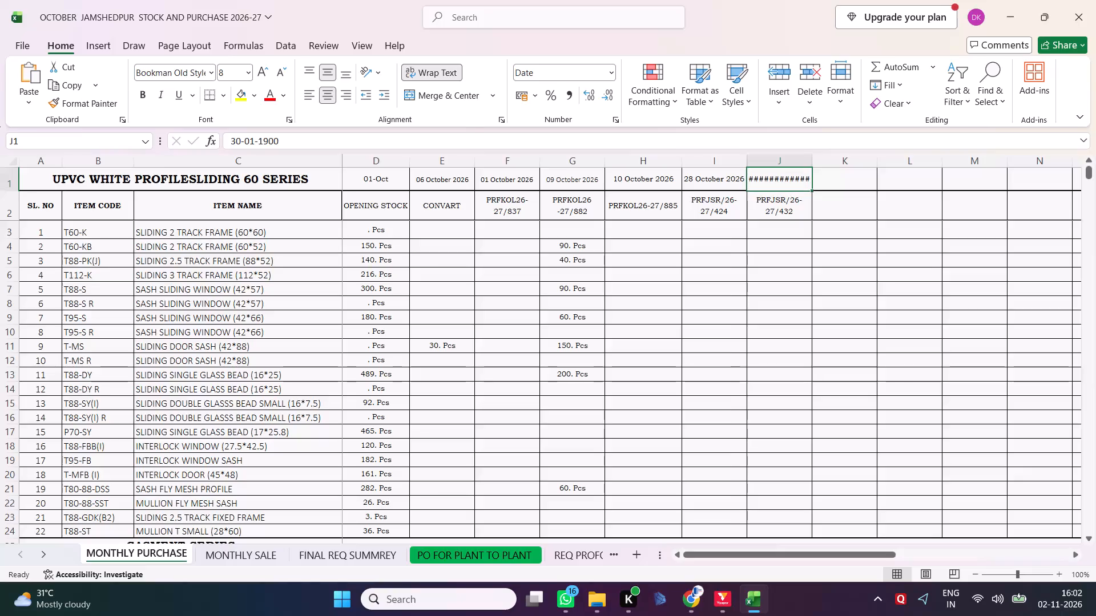
Format the date cell above the PRFJSR/26-27/432 purchase header in Calibri Light at font size 8.
click(211, 72)
scroll(210, 210, up, 20)
scroll(210, 210, up, 6)
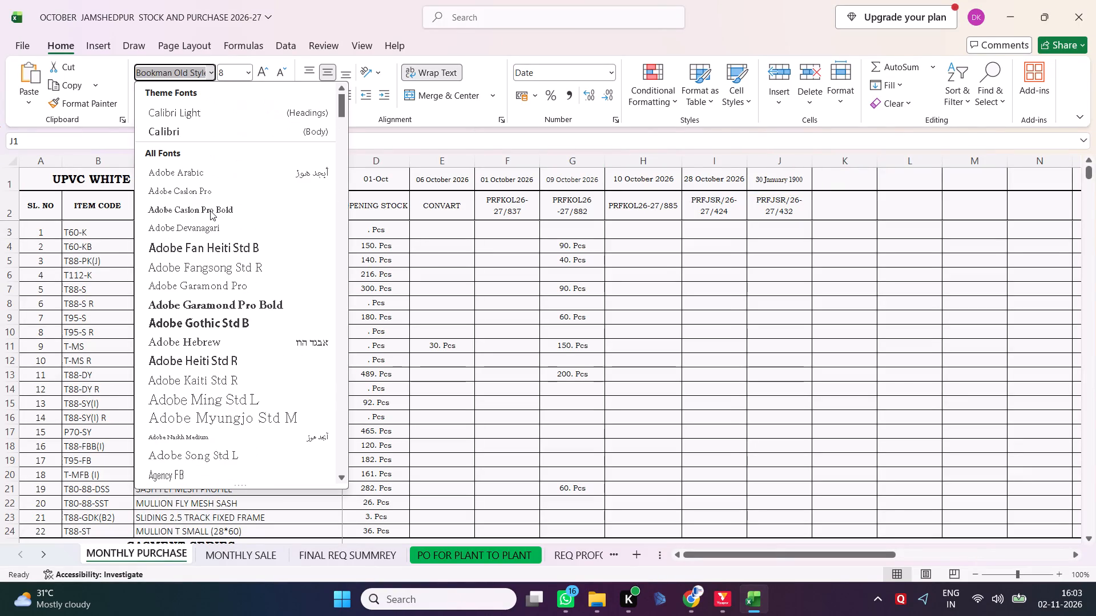
scroll(210, 210, up, 20)
scroll(210, 210, up, 10)
click(249, 70)
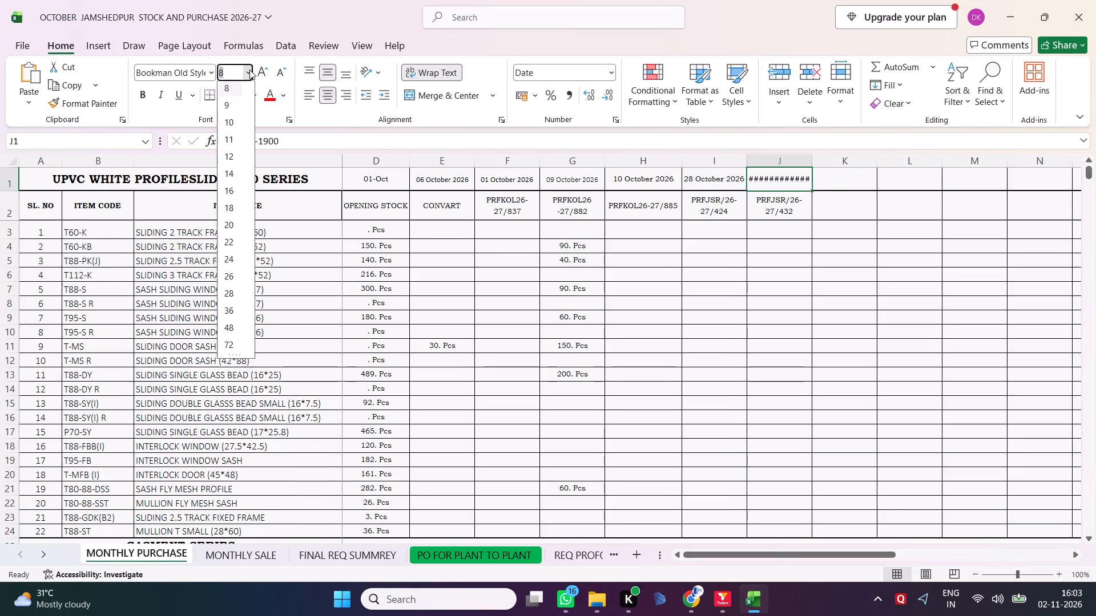
scroll(230, 94, up, 3)
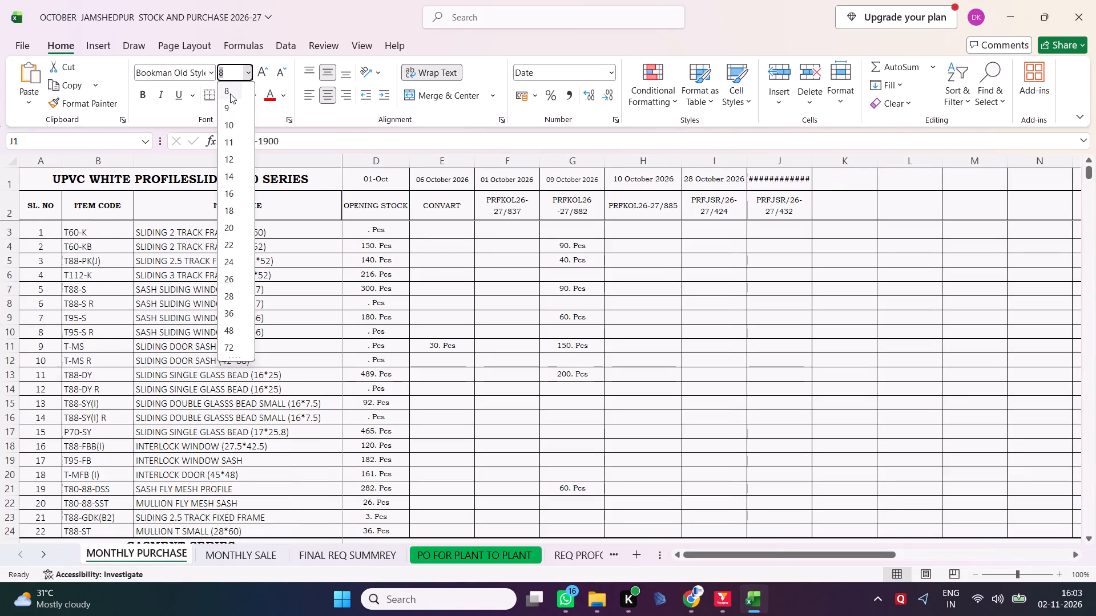
click(228, 88)
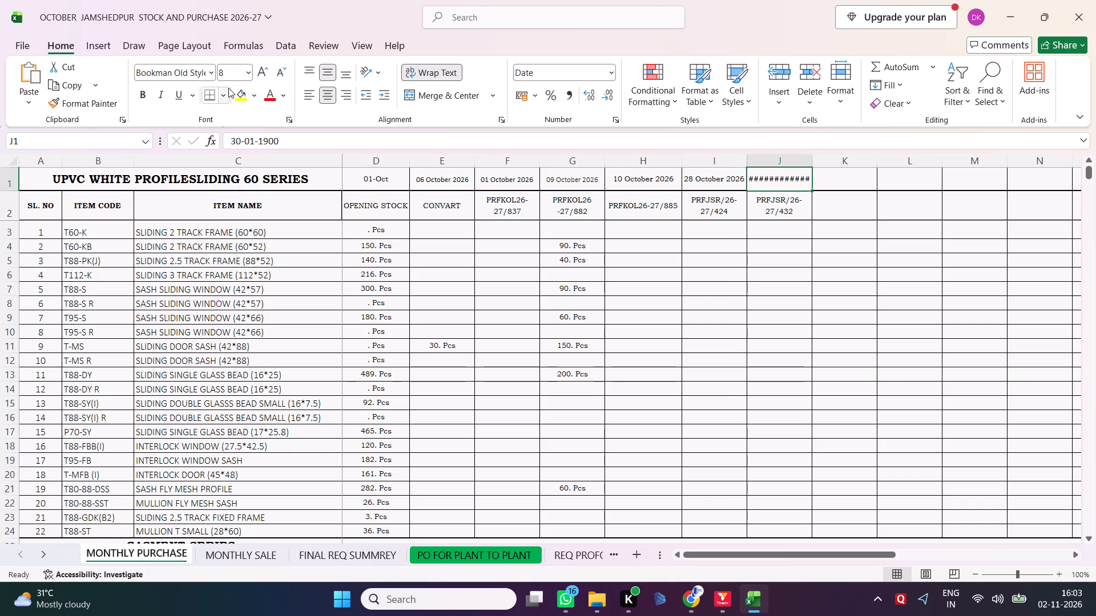
click(210, 74)
scroll(191, 157, up, 6)
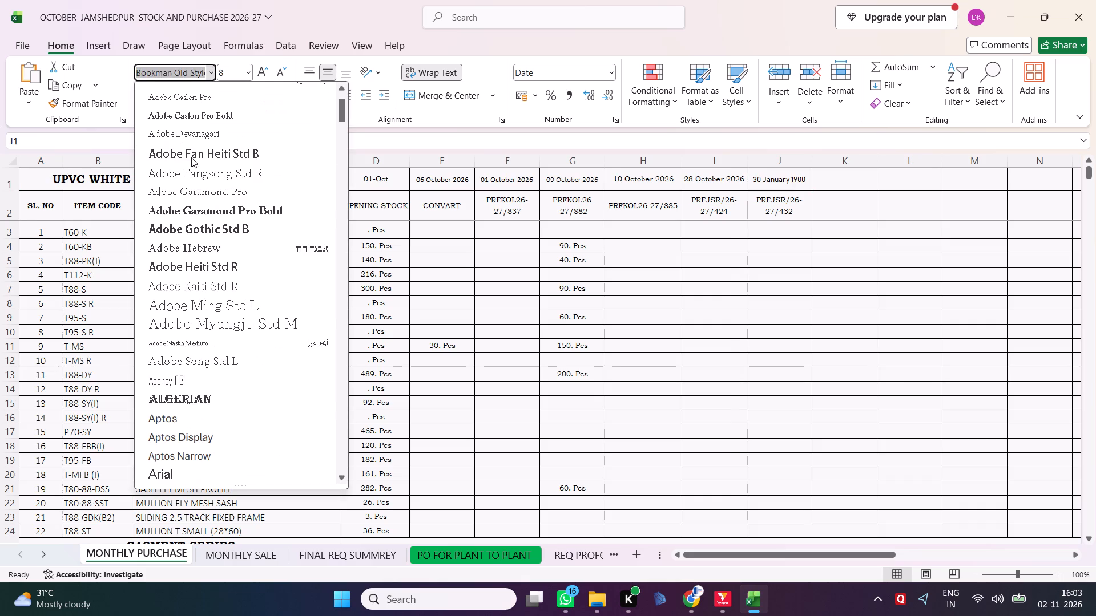
scroll(191, 157, up, 9)
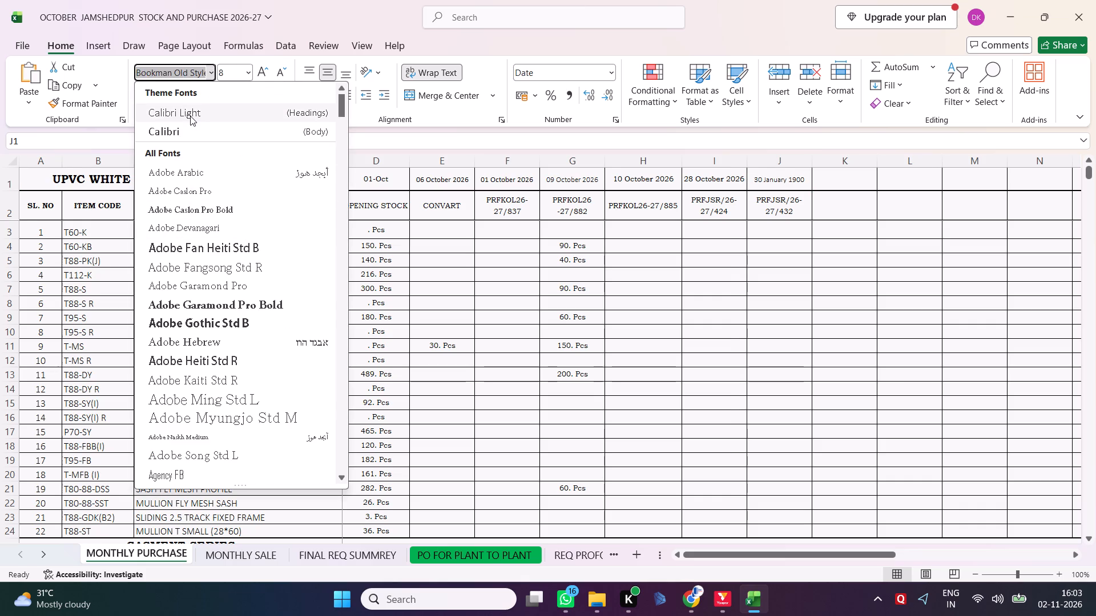
click(190, 116)
scroll(714, 332, left, 4)
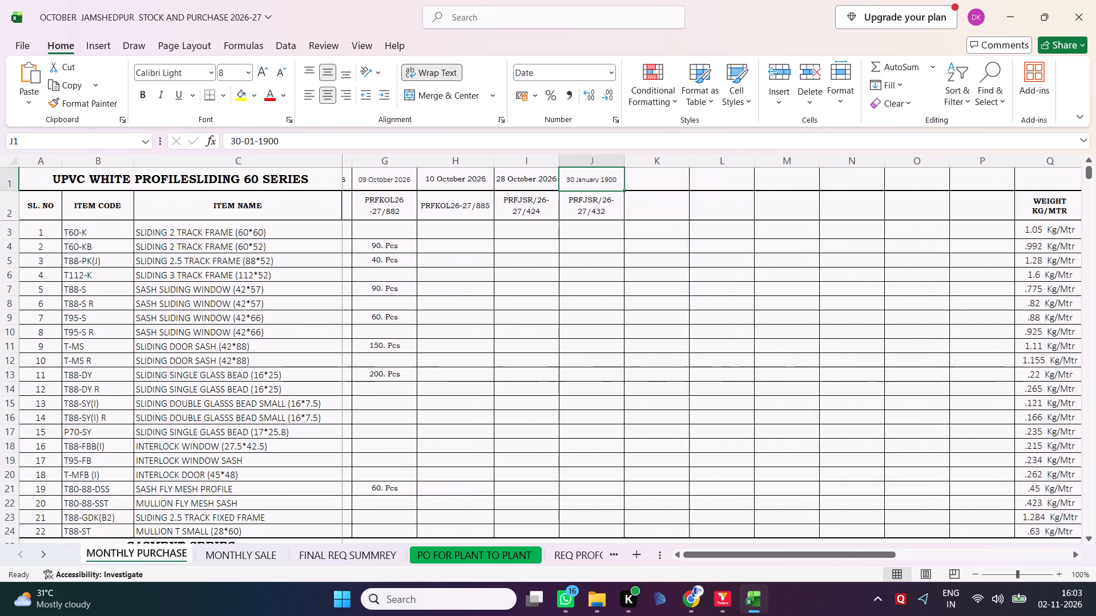
scroll(714, 332, left, 1)
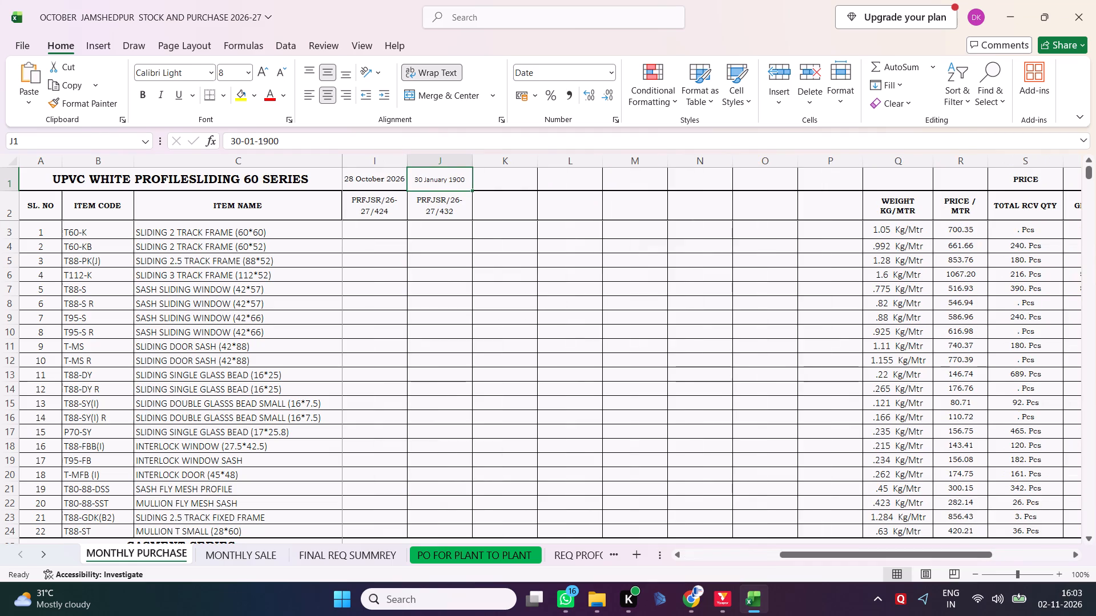
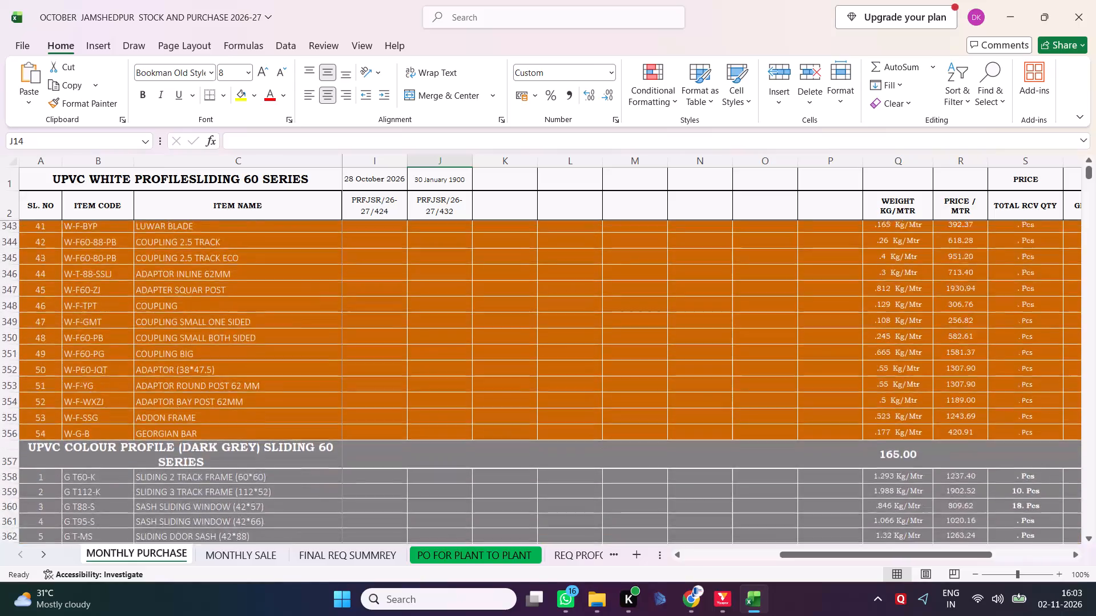
Select the PRFJSR/26-27/432 purchase cell in the row for M-P60-KD, FRAME CASEMENT WINDOW (60*56).
scroll(539, 432, up, 4)
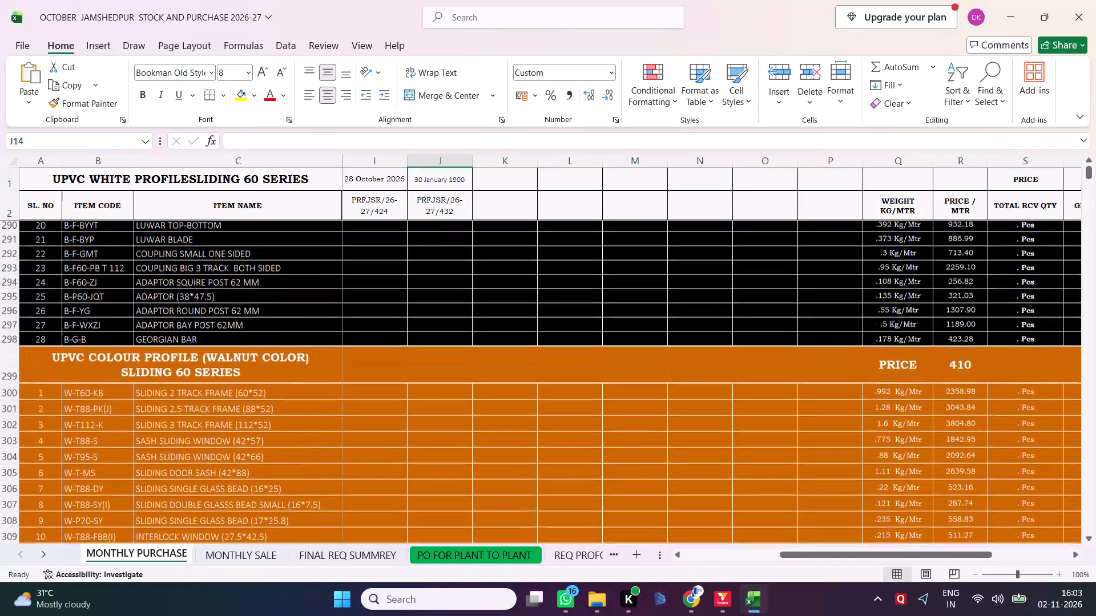
scroll(539, 432, up, 8)
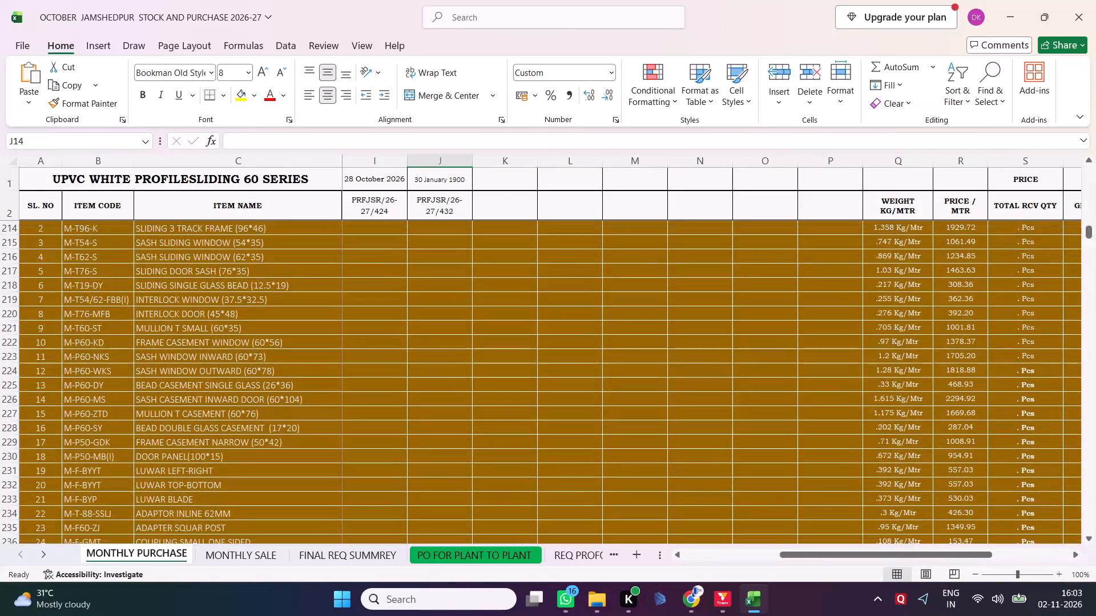
click(434, 346)
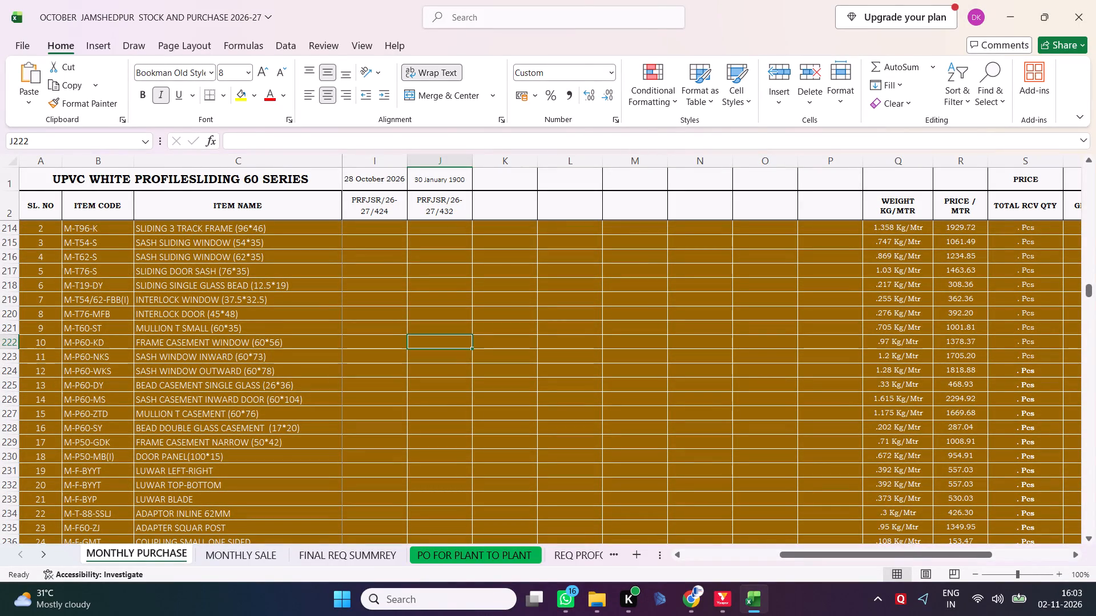
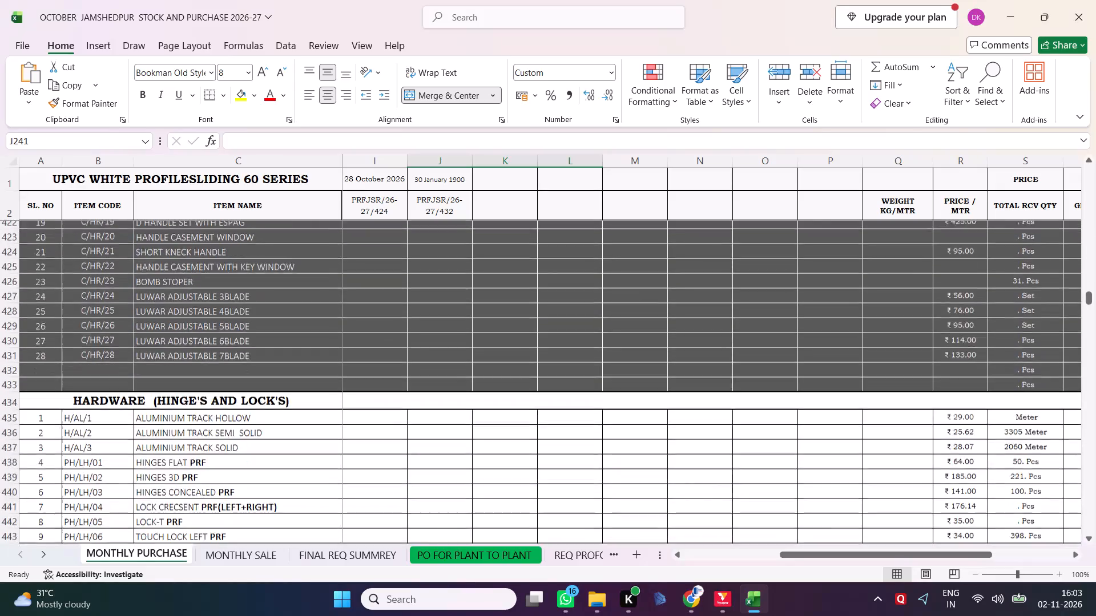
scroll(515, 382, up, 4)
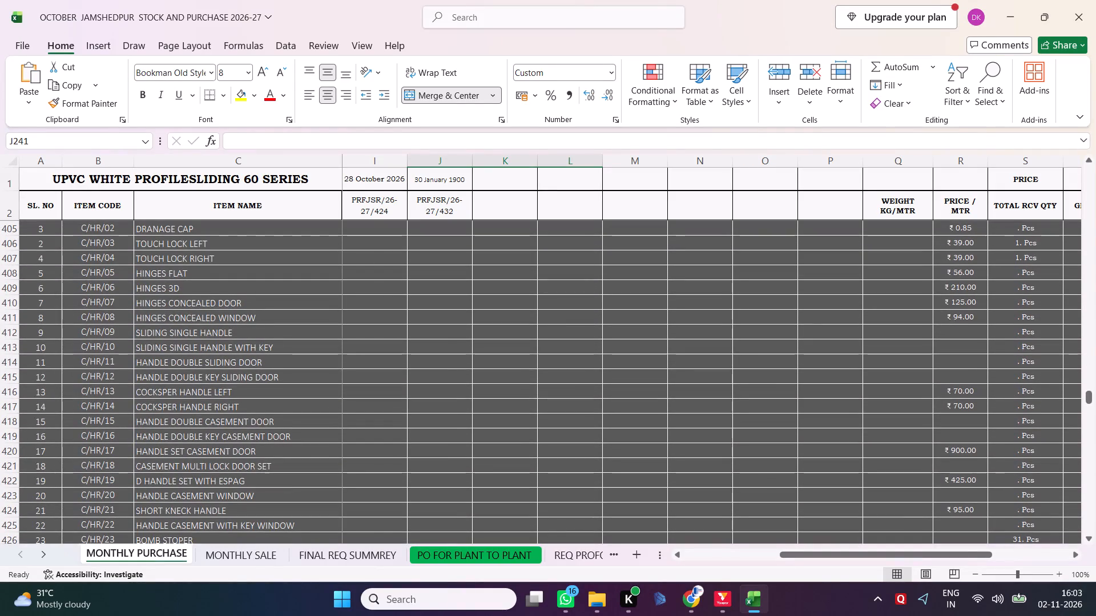
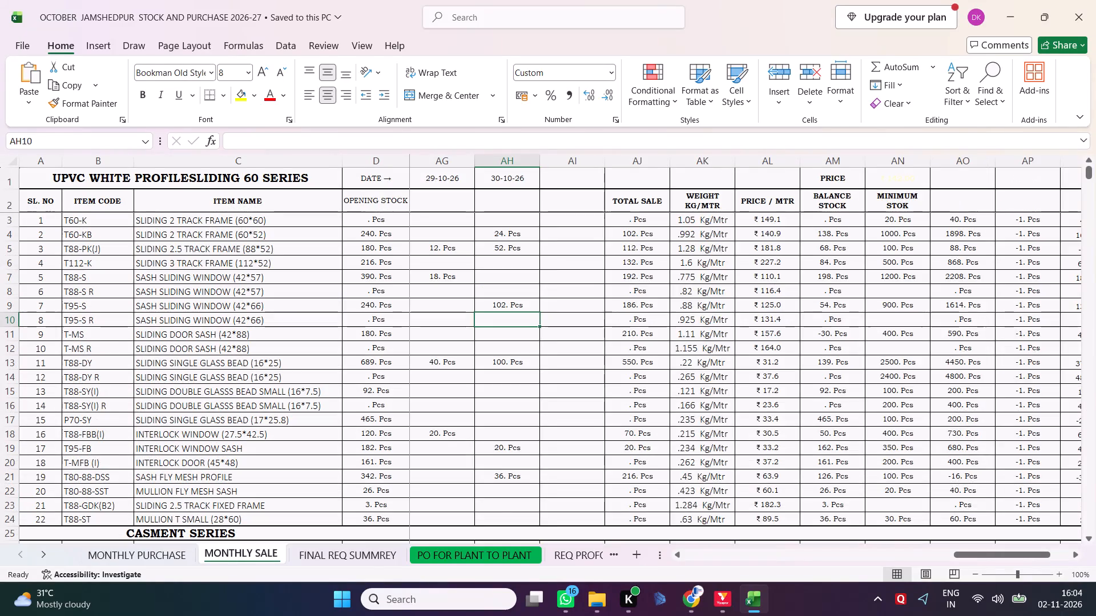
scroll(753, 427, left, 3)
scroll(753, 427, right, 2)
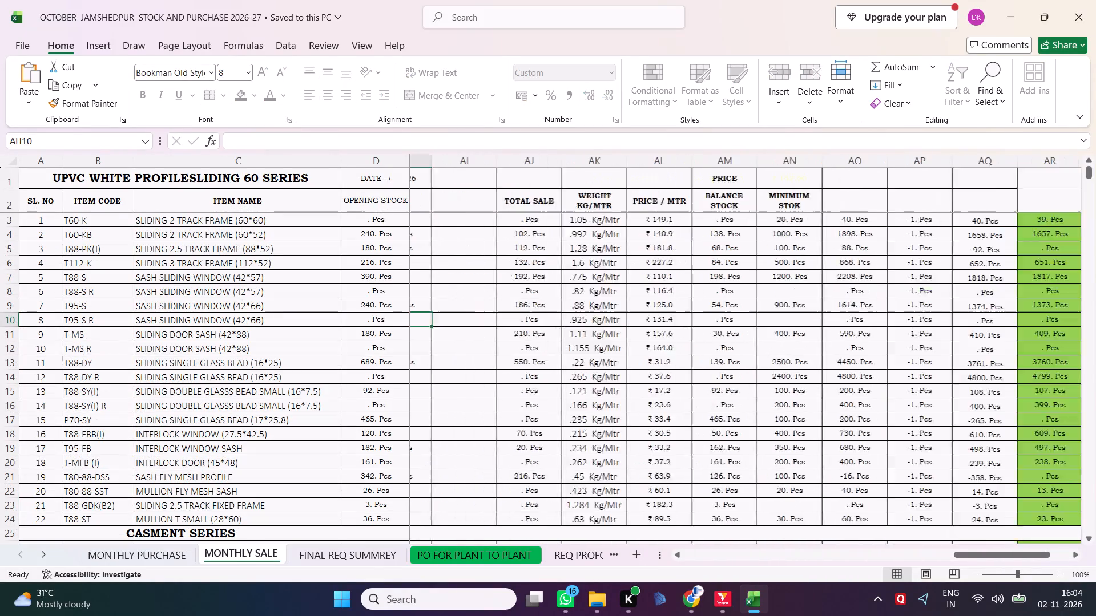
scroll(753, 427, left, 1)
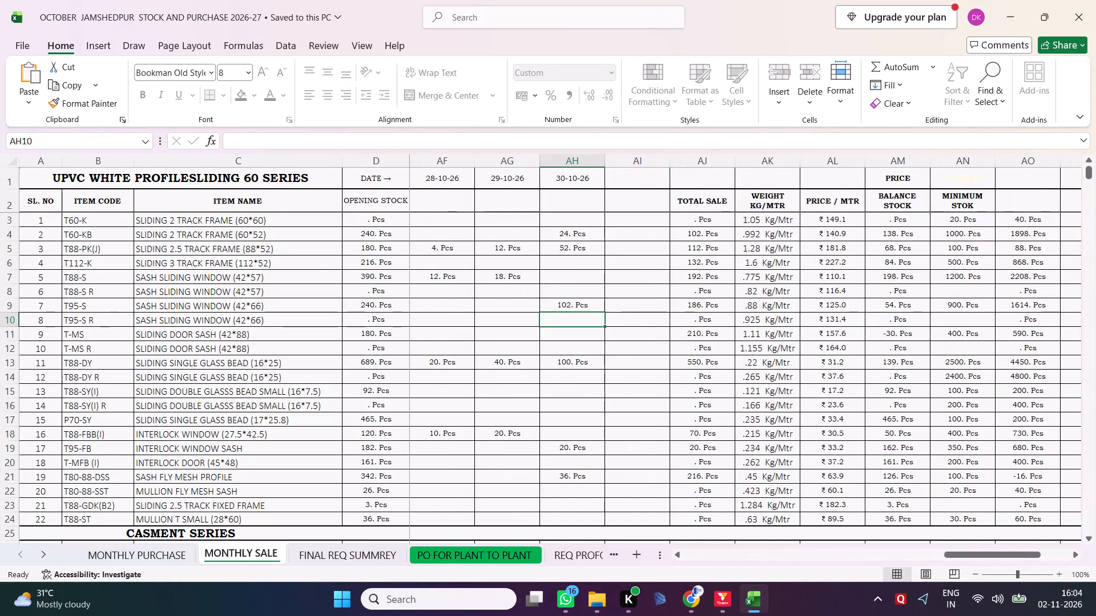
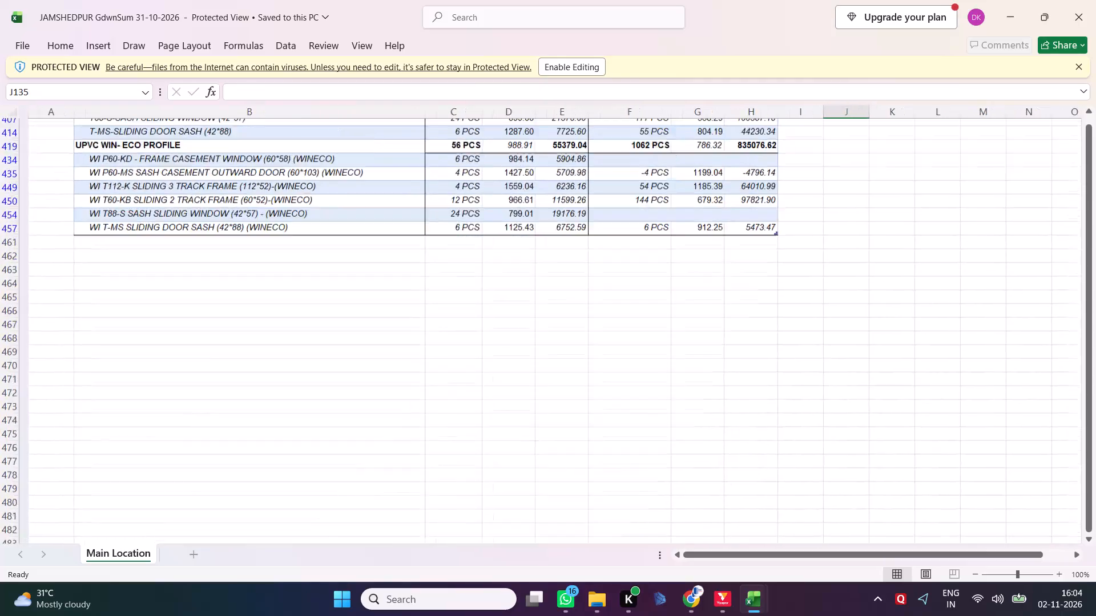
In the October stock and purchase workbook's MONTHLY SALE sheet, date the empty column after 30-10-26 as 31-10.
scroll(680, 414, up, 2)
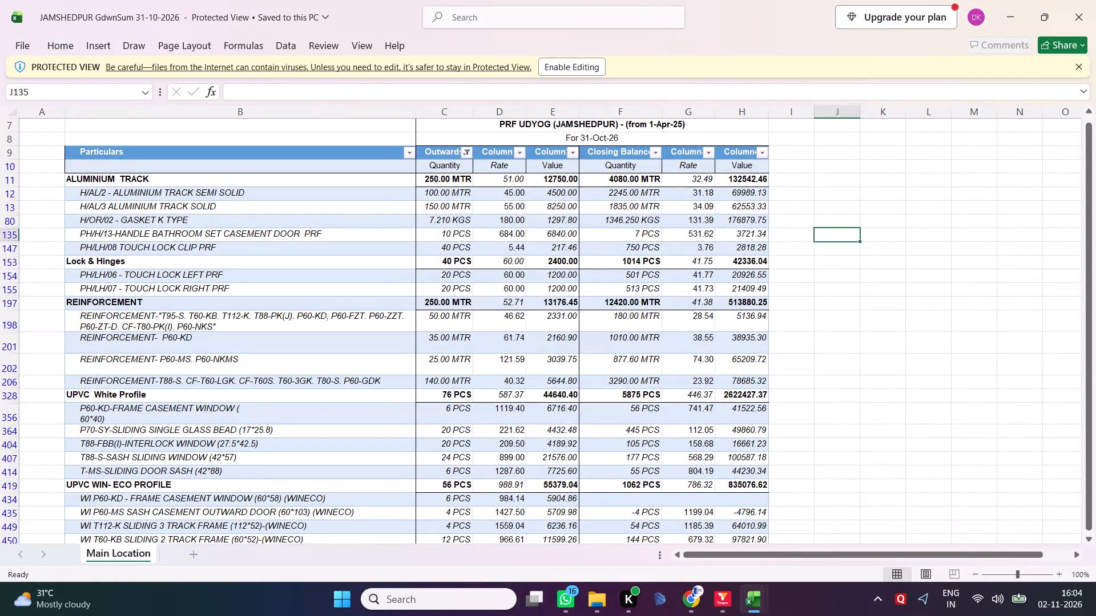
click(323, 199)
key(alt+Tab)
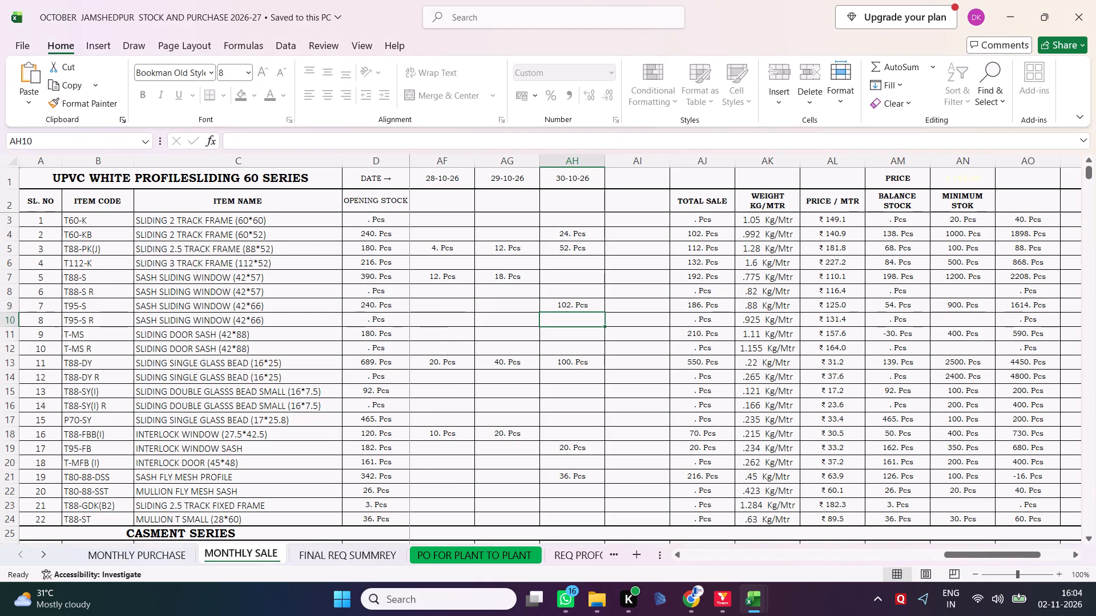
click(634, 183)
text(31-10)
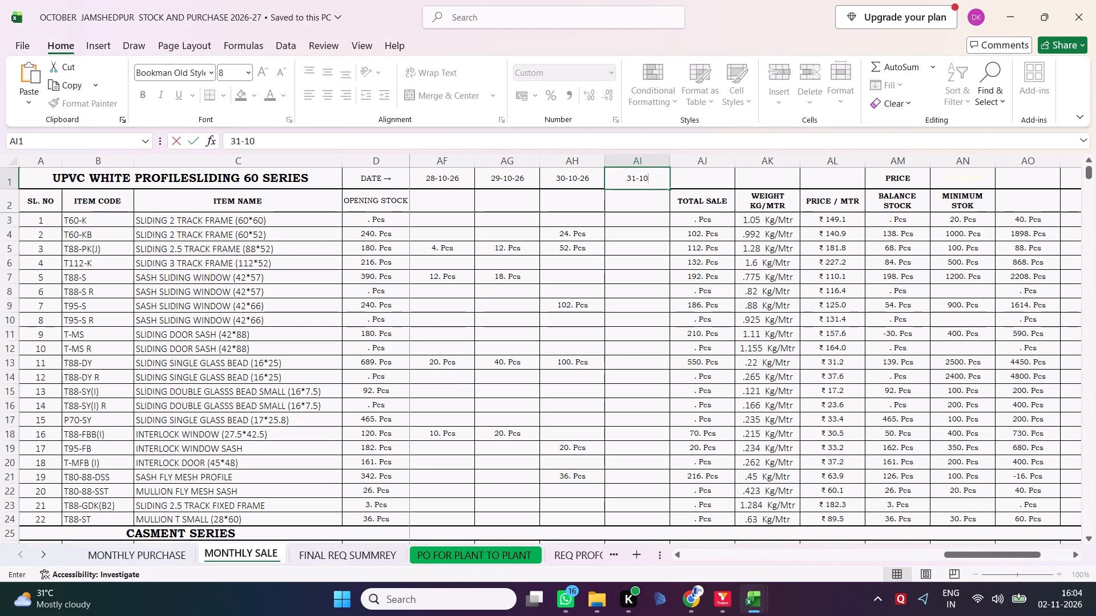
key(Return)
Enter 100 as the 31-10-26 sale of H/AL/2 aluminium track semi solid, taken from the godown summary.
key(alt+Tab)
key(alt+Tab)
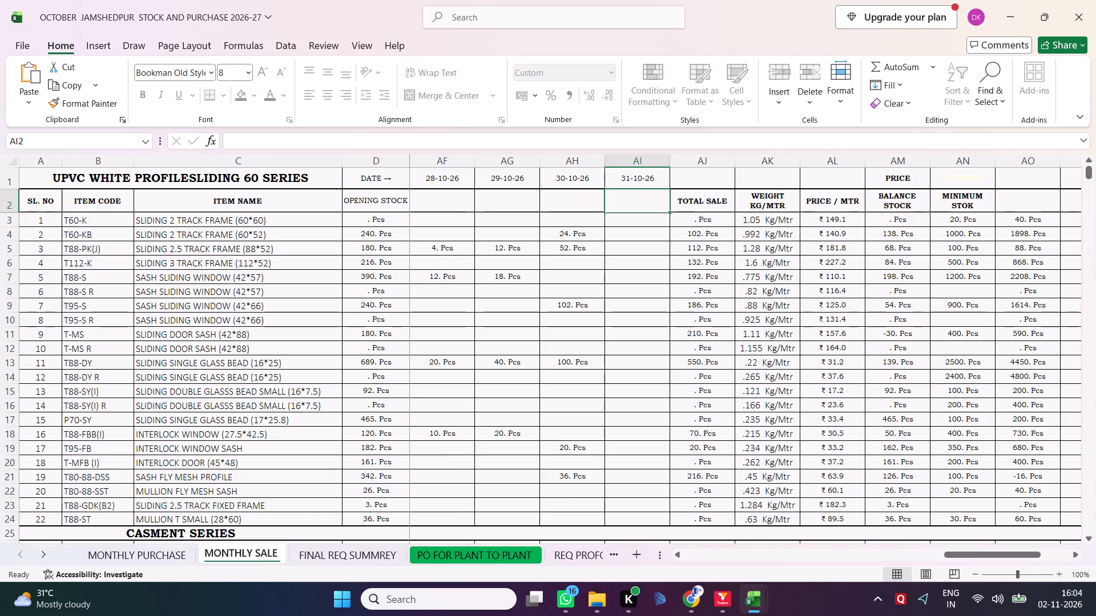
scroll(553, 348, left, 1)
scroll(553, 348, down, 16)
scroll(553, 348, down, 5)
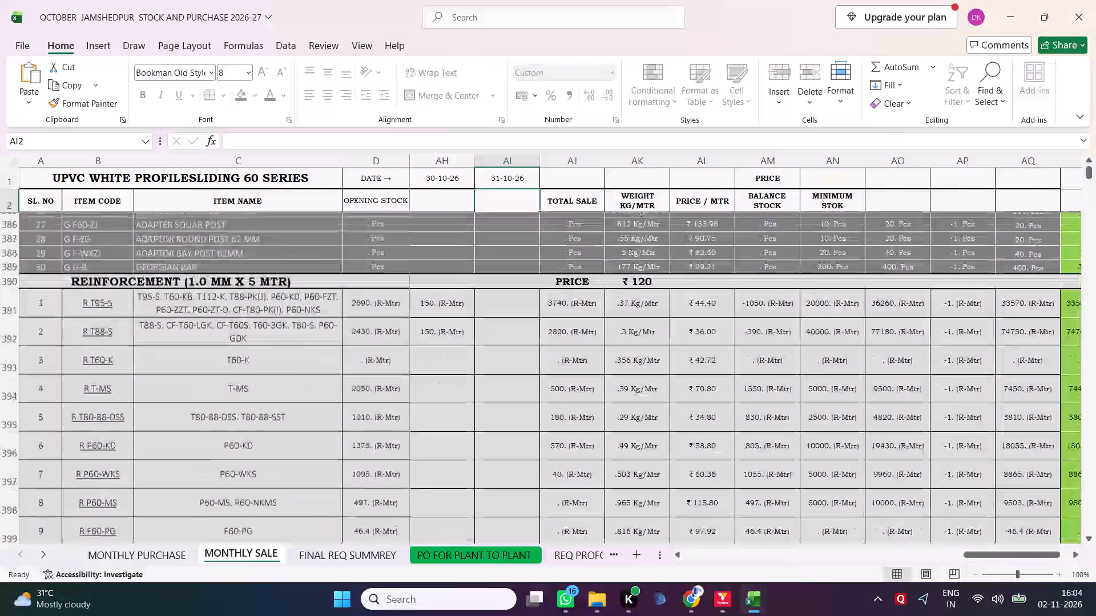
scroll(553, 348, down, 1)
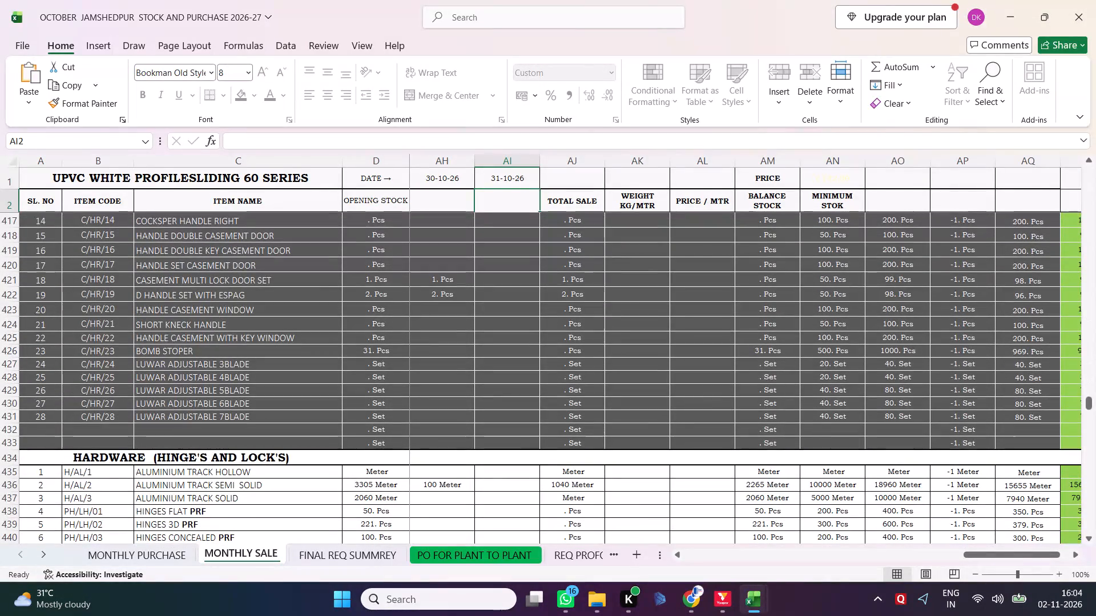
click(505, 487)
key(alt+Tab)
key(alt+Tab)
text(100)
key(Return)
Enter 150 as the 31-10-26 sale of H/AL/3 aluminium track solid.
key(alt+Tab)
key(Down)
key(alt+Tab)
key(alt+Tab)
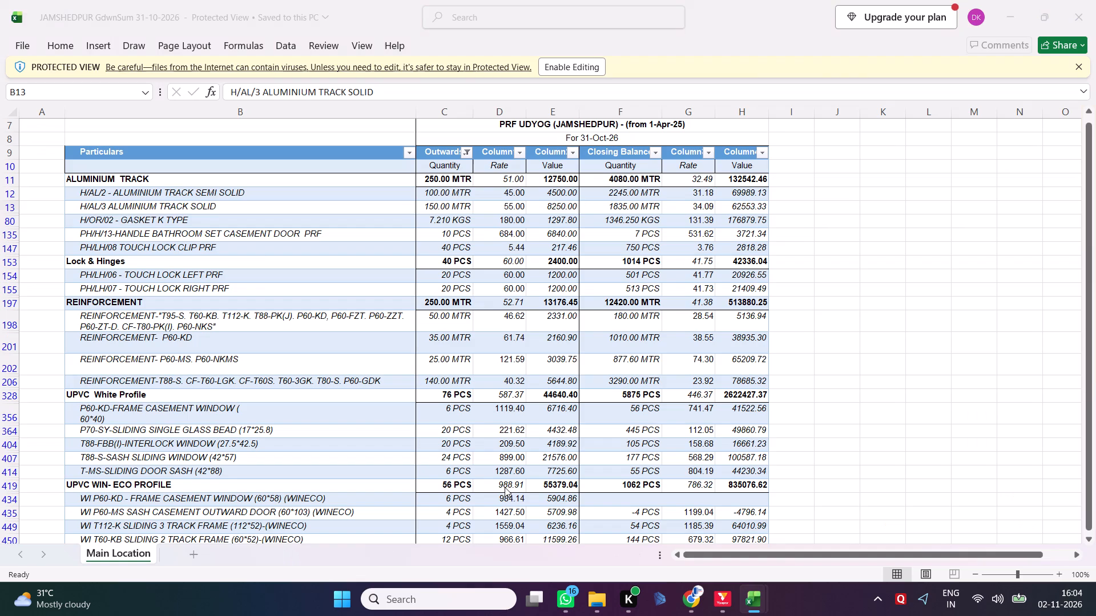
key(alt+Tab)
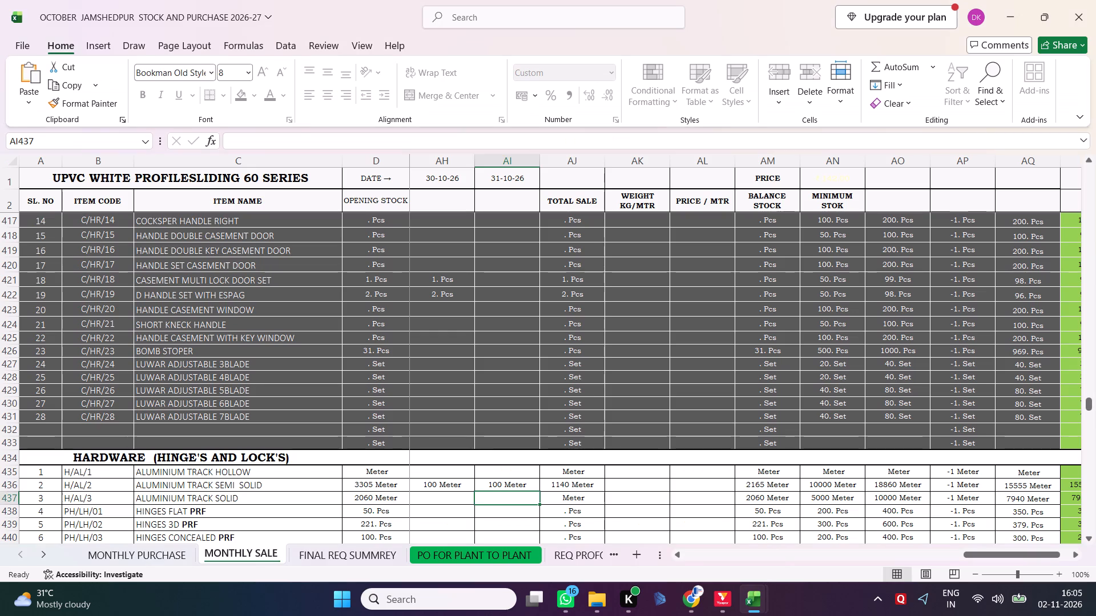
text(150)
key(Return)
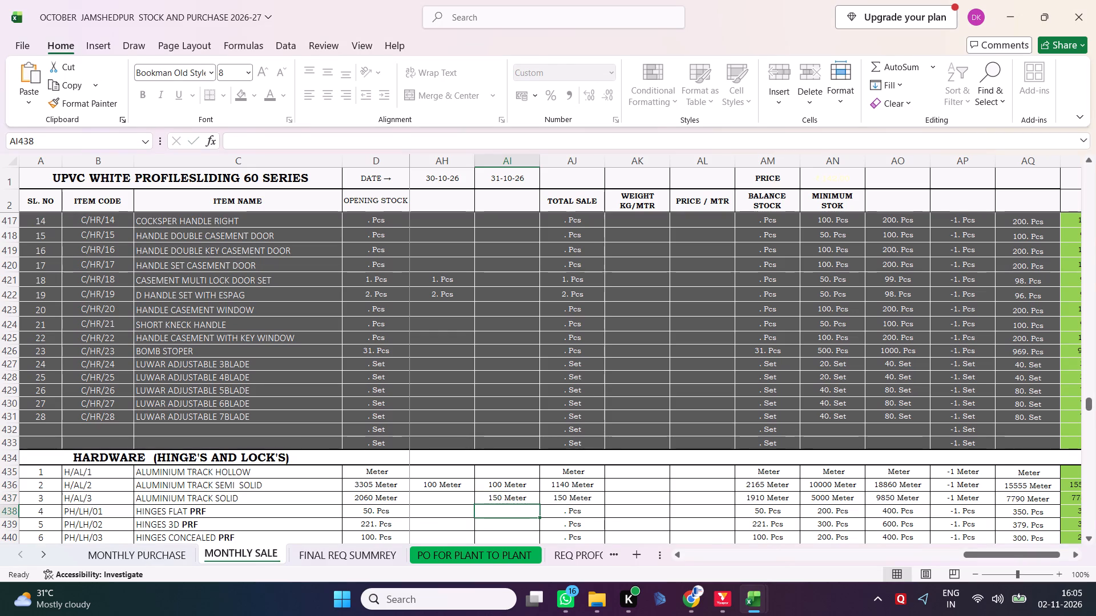
Enter 7.210 as the 31-10-26 sale of GASKET K TYPE in the OTHER'S section.
key(alt+Tab)
key(Down)
key(alt+Tab)
scroll(505, 487, down, 6)
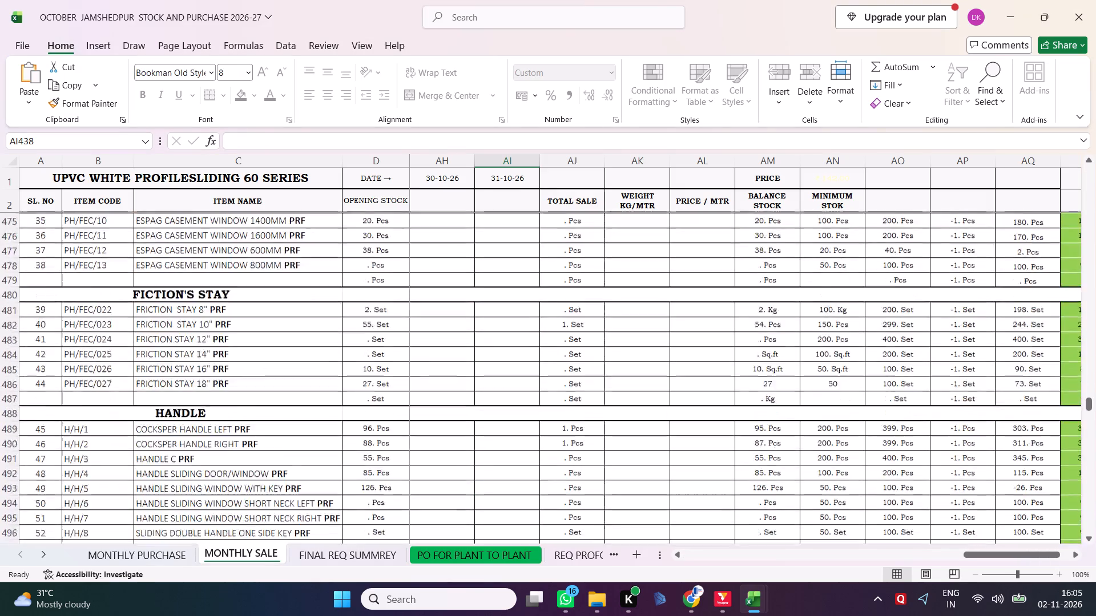
scroll(505, 487, down, 8)
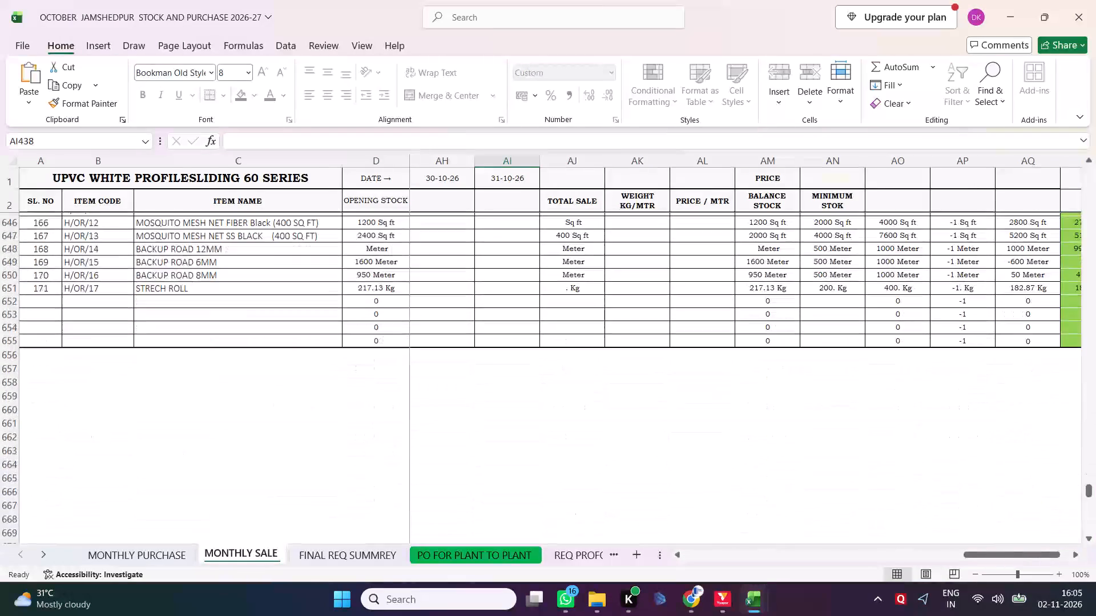
scroll(505, 487, up, 3)
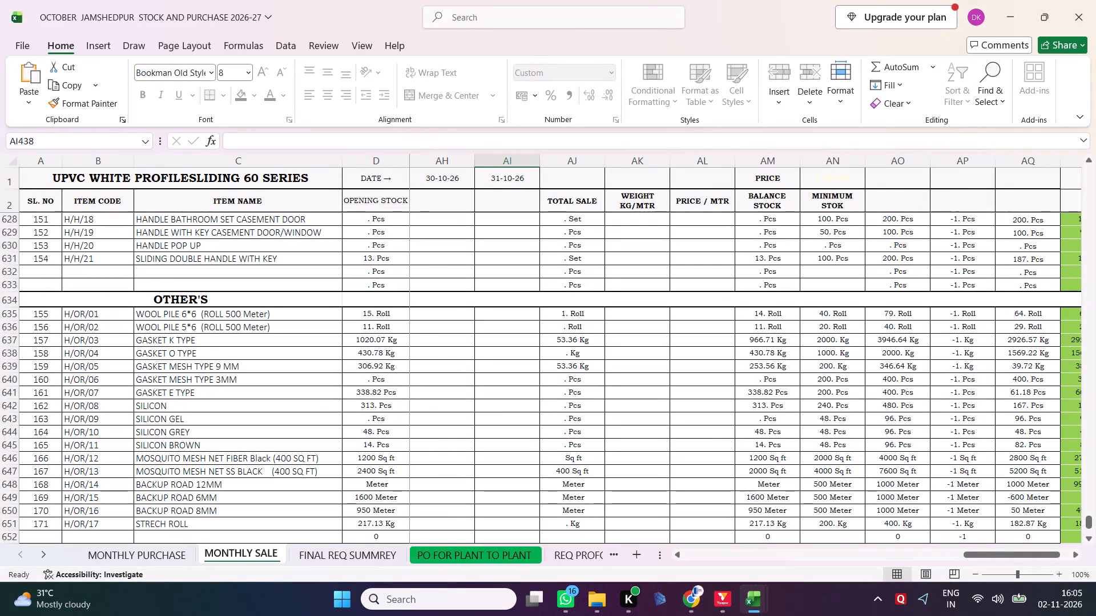
click(507, 354)
key(Up)
key(alt+Tab)
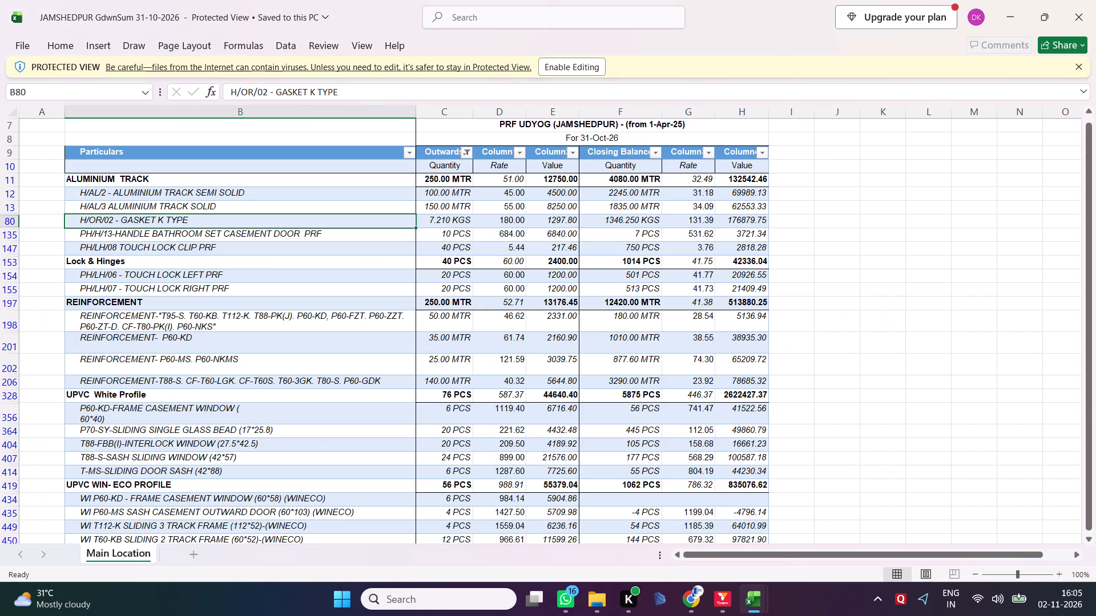
key(alt+Tab)
text(7.210)
key(Return)
Enter 10 as the 31-10-26 sale of HANDLE BATHROOM SET CASEMENT DOOR PRF.
key(alt+Tab)
key(Down)
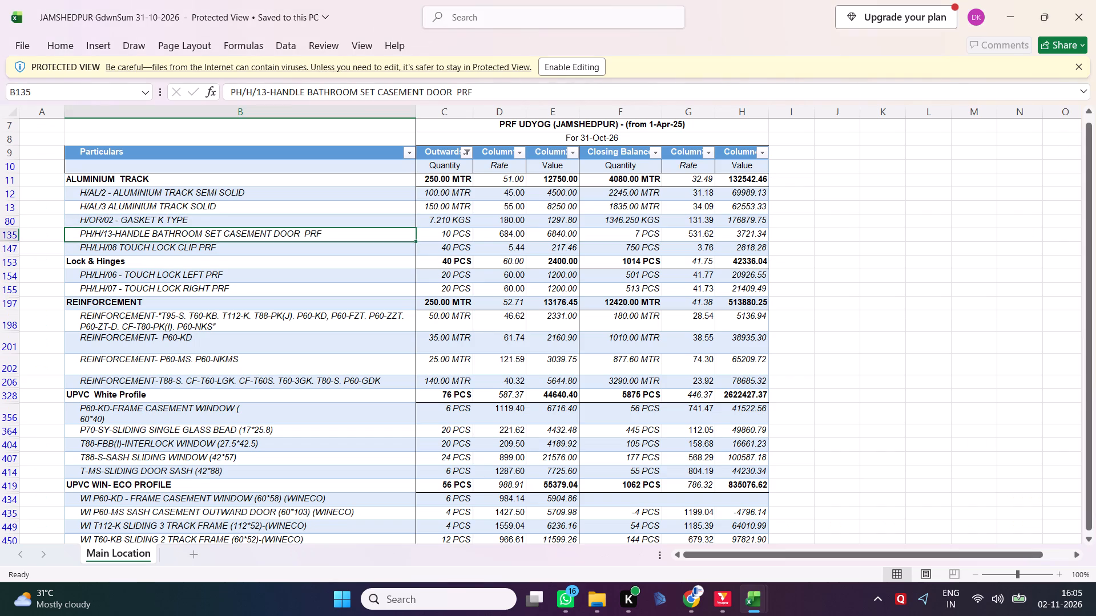
key(alt+Tab)
scroll(507, 354, up, 4)
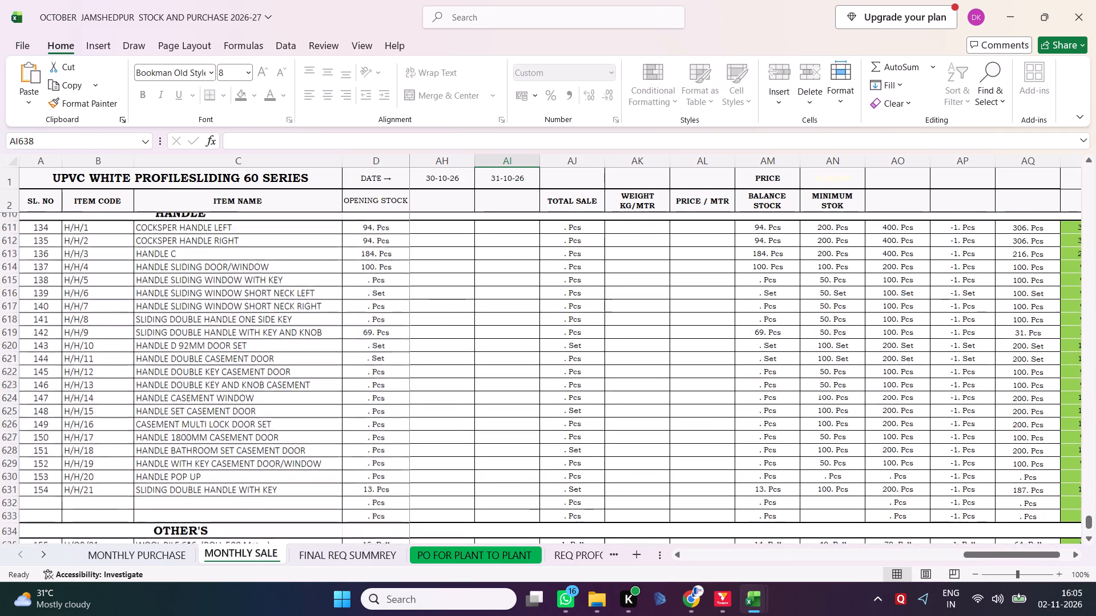
scroll(507, 354, up, 7)
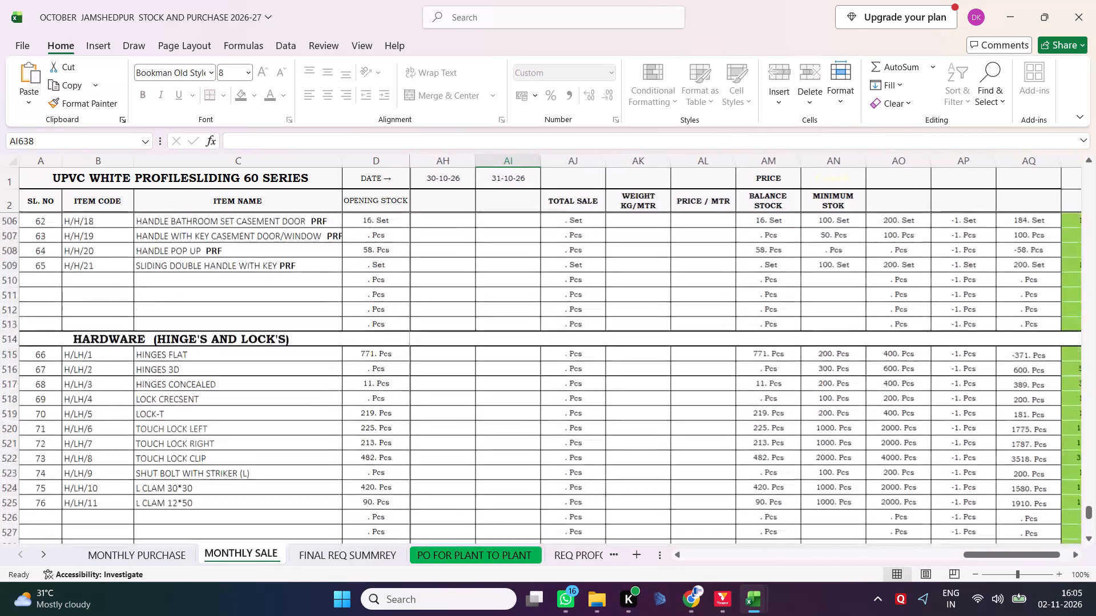
scroll(507, 354, up, 1)
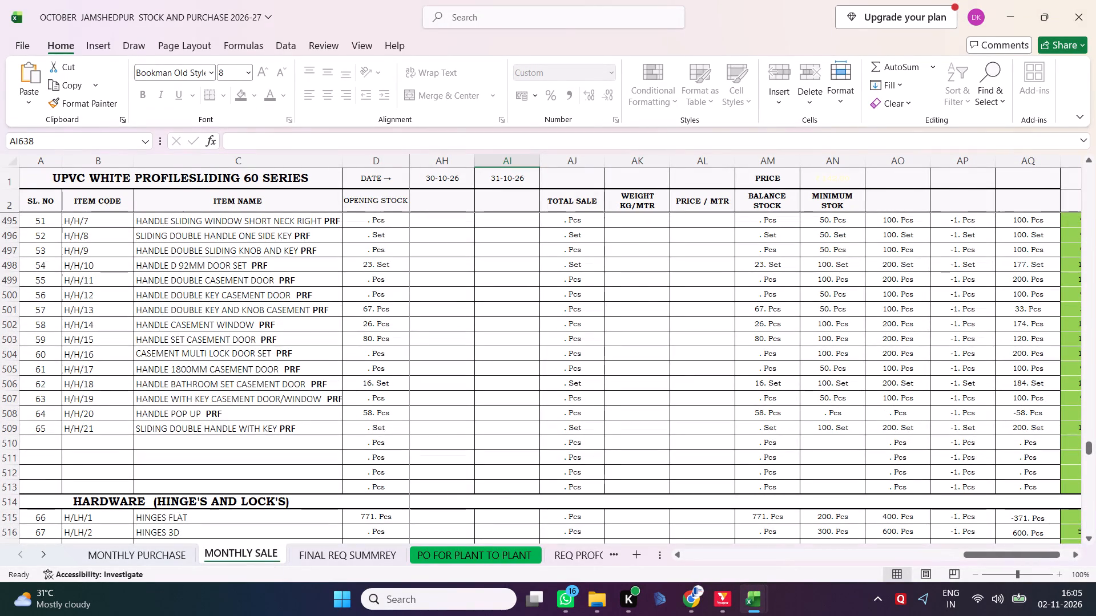
click(501, 383)
key(alt+Tab)
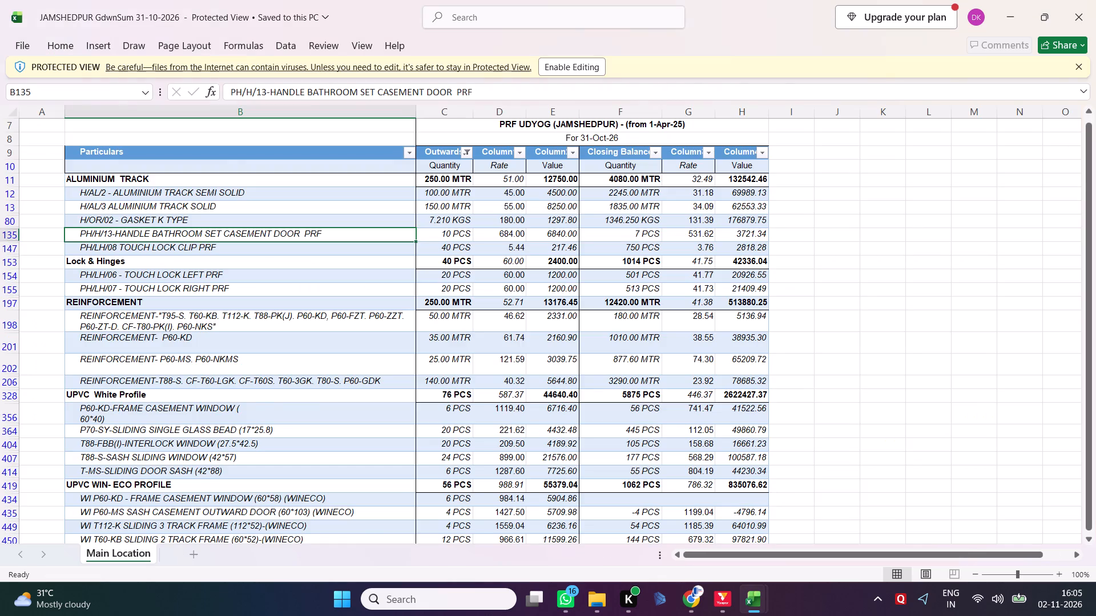
key(alt+Tab)
text(10)
key(Return)
Enter 40 as the 31-10-26 sale of PH/LH/08 TOUCH LOCK CLIP PRF.
key(alt+Tab)
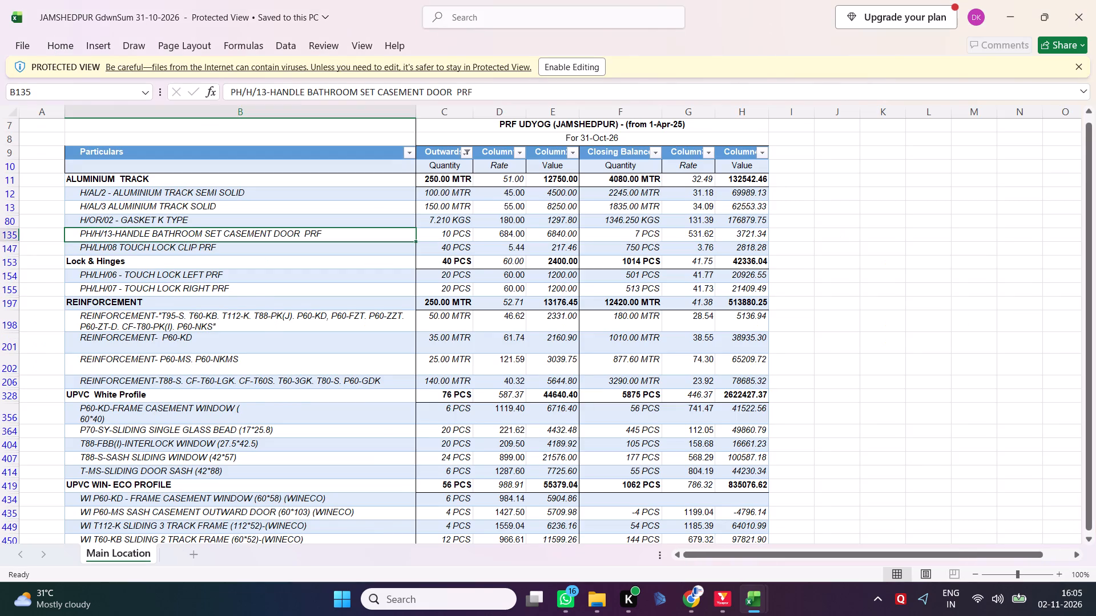
key(Down)
key(alt+Tab)
scroll(501, 383, up, 8)
scroll(501, 383, down, 1)
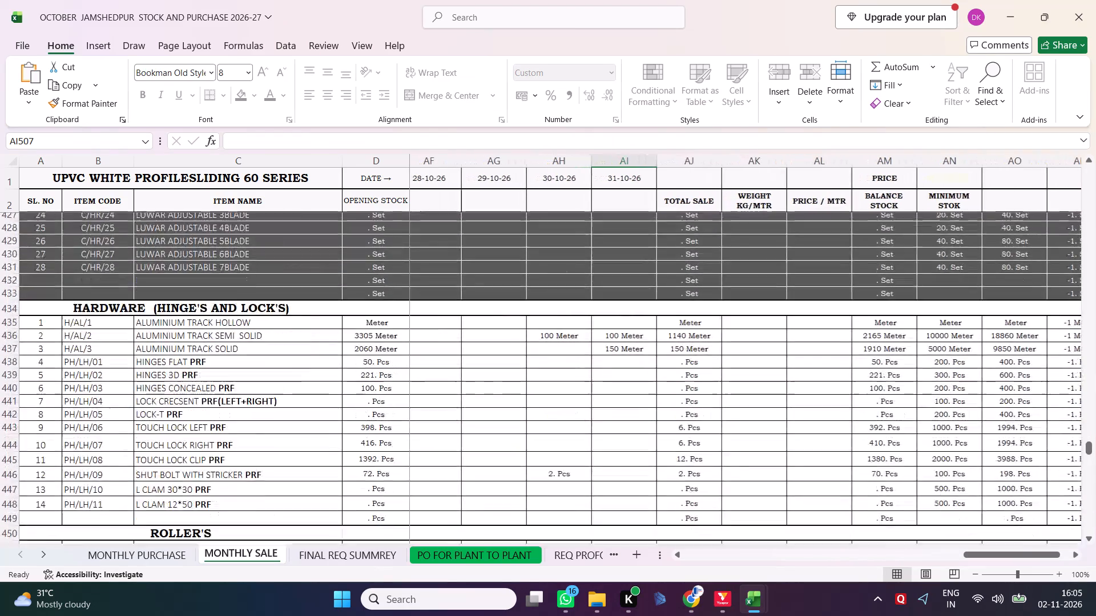
scroll(501, 383, down, 2)
click(648, 268)
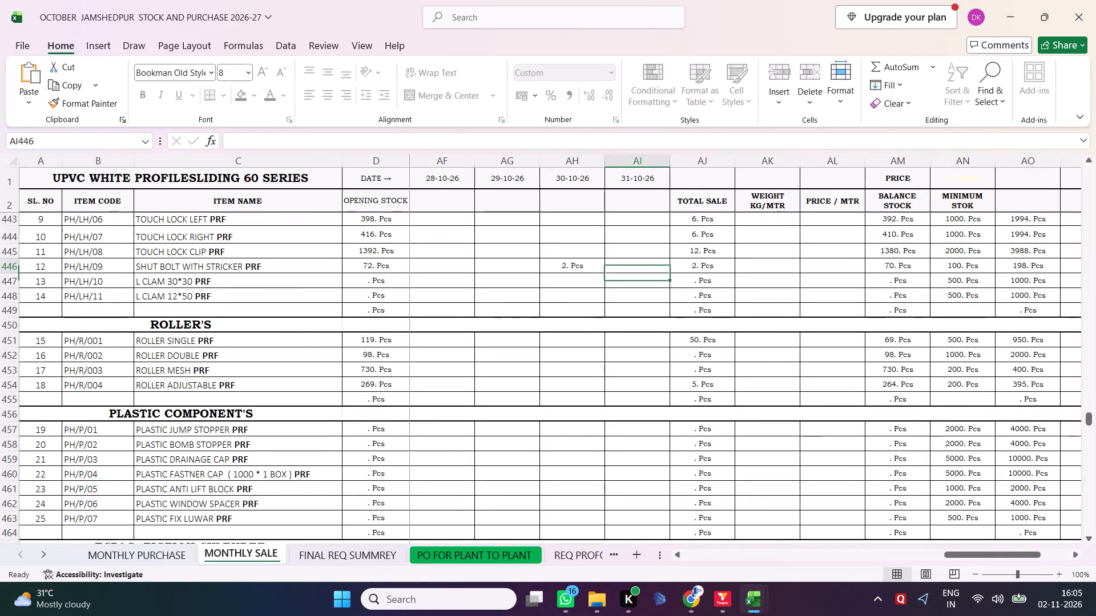
key(Up)
key(alt+Tab)
key(alt+Tab)
text(40)
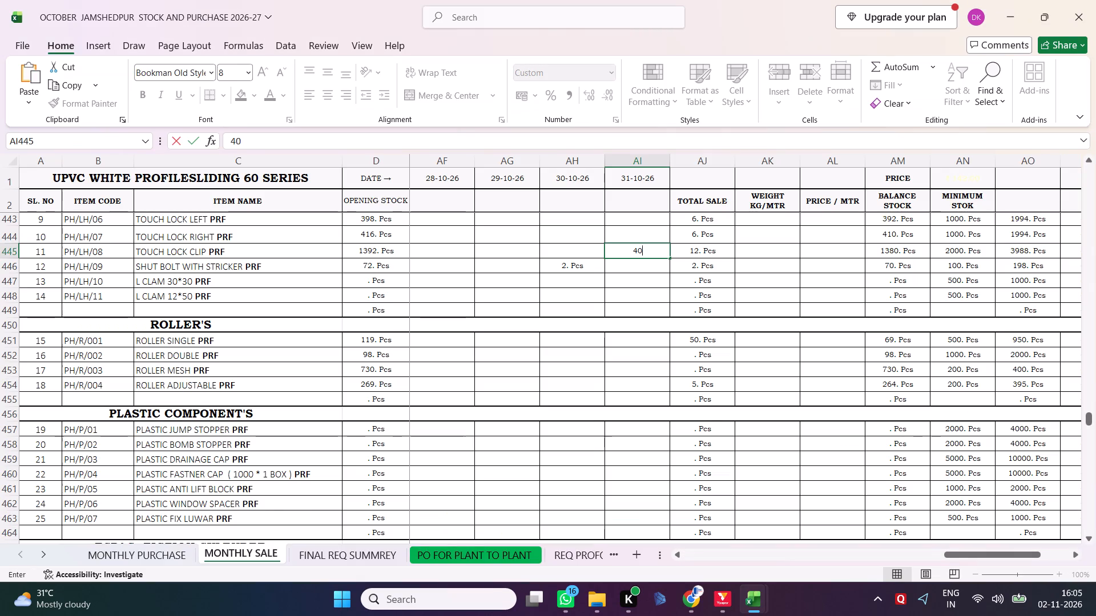
key(Return)
Enter 20 each as the 31-10-26 sale of TOUCH LOCK LEFT PRF and TOUCH LOCK RIGHT PRF.
key(alt+Tab)
key(Down)
key(Down)
key(alt+Tab)
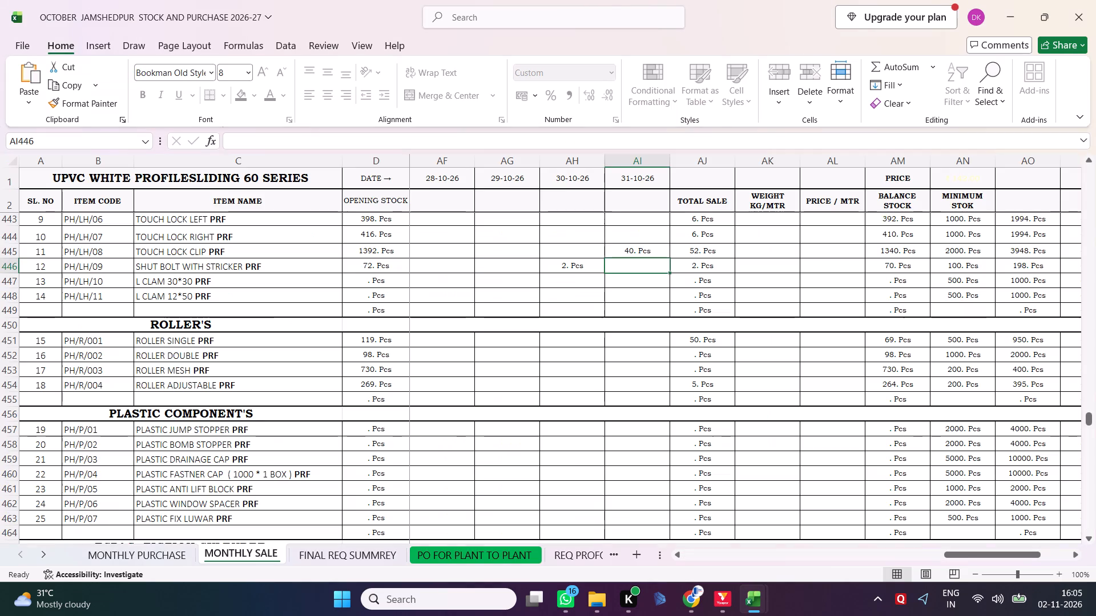
key(Up)
key(Up)
key(Up)
key(Up)
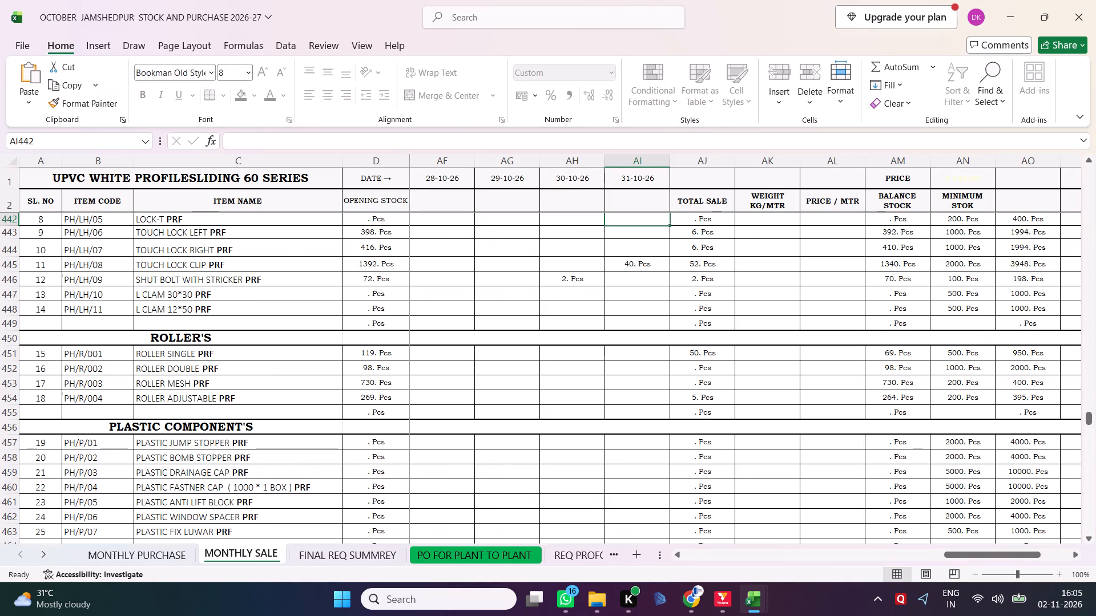
key(Down)
key(alt+Tab)
key(alt+Tab)
text(20)
key(Return)
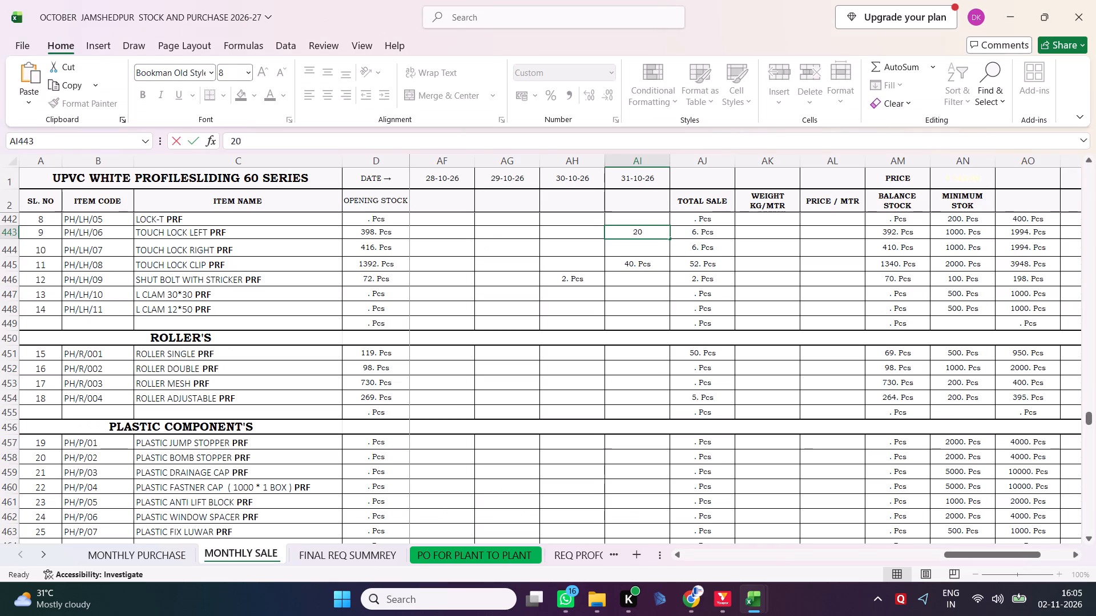
text(20)
key(Return)
Enter 50 as the 31-10-26 sale of the R T95-S reinforcement.
key(alt+Tab)
key(Down)
key(Down)
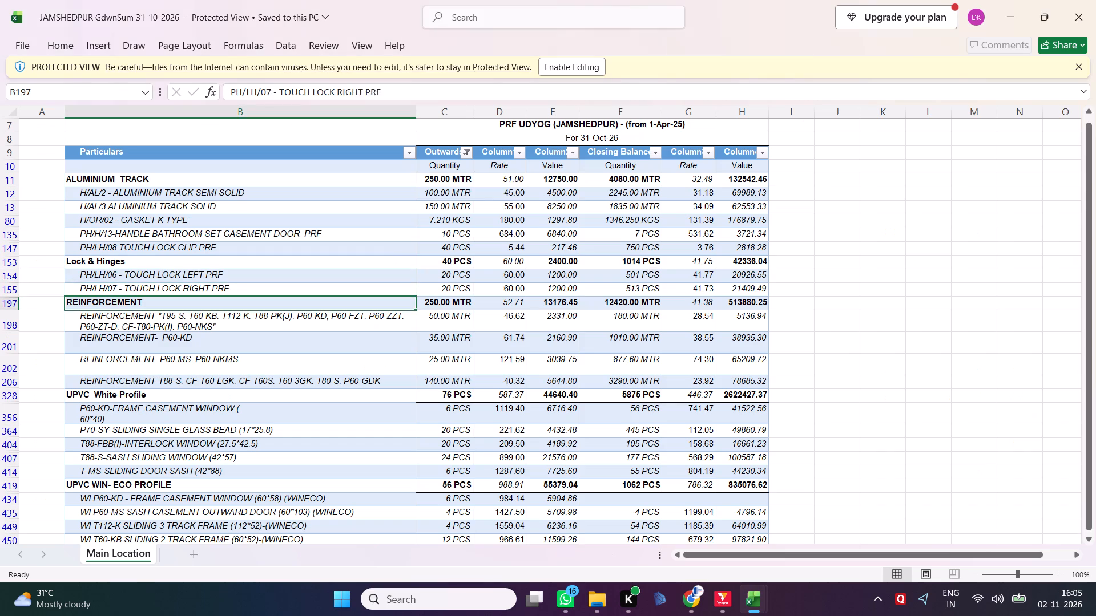
key(Down)
key(alt+Tab)
scroll(648, 268, up, 7)
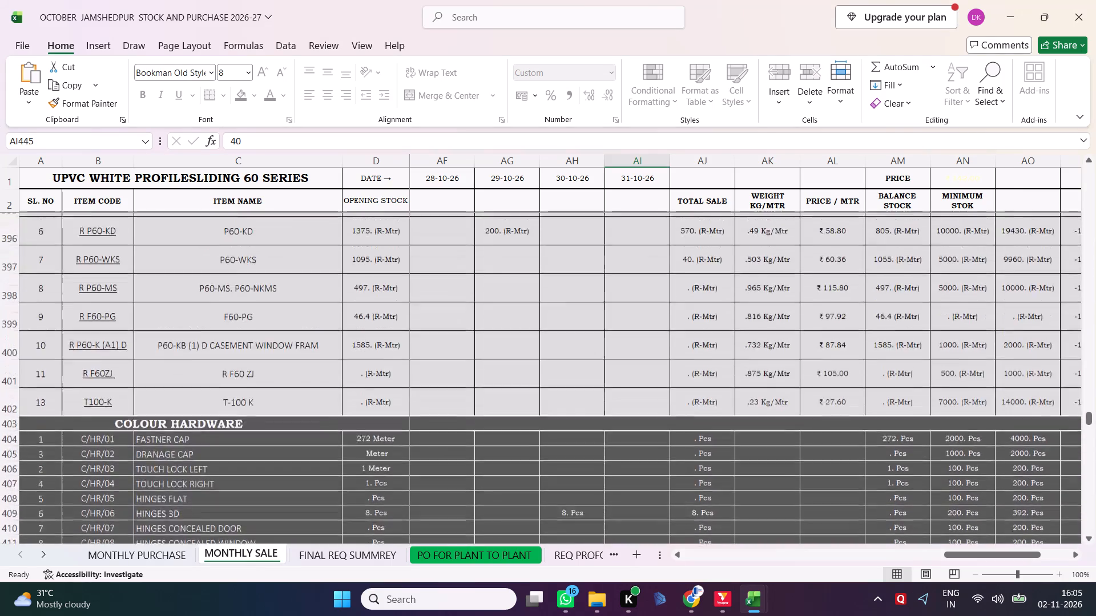
scroll(648, 268, up, 1)
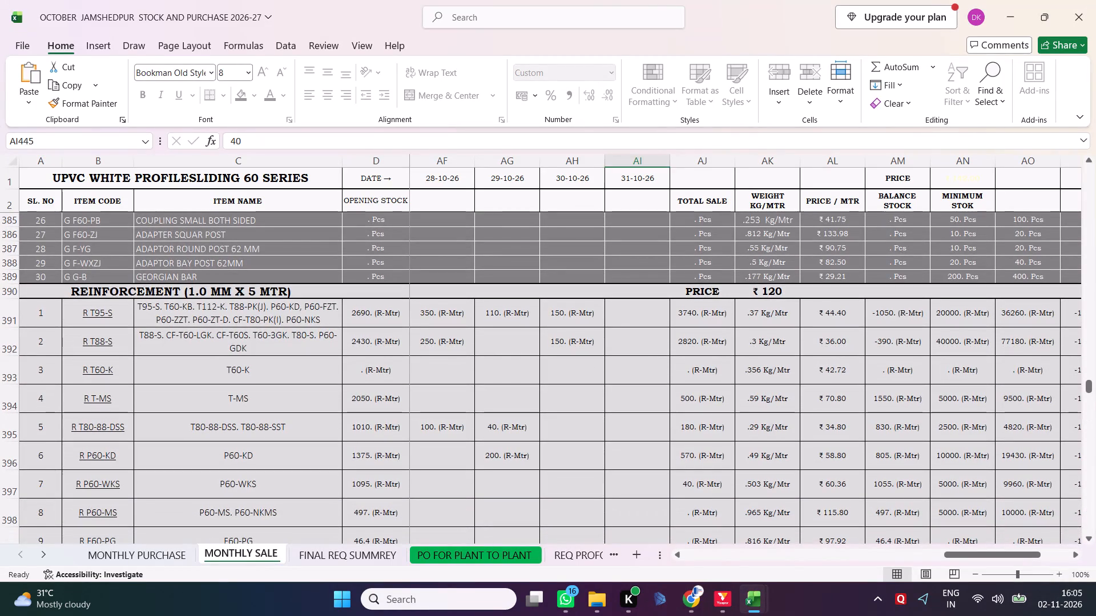
click(614, 325)
key(alt+Tab)
key(alt+Tab)
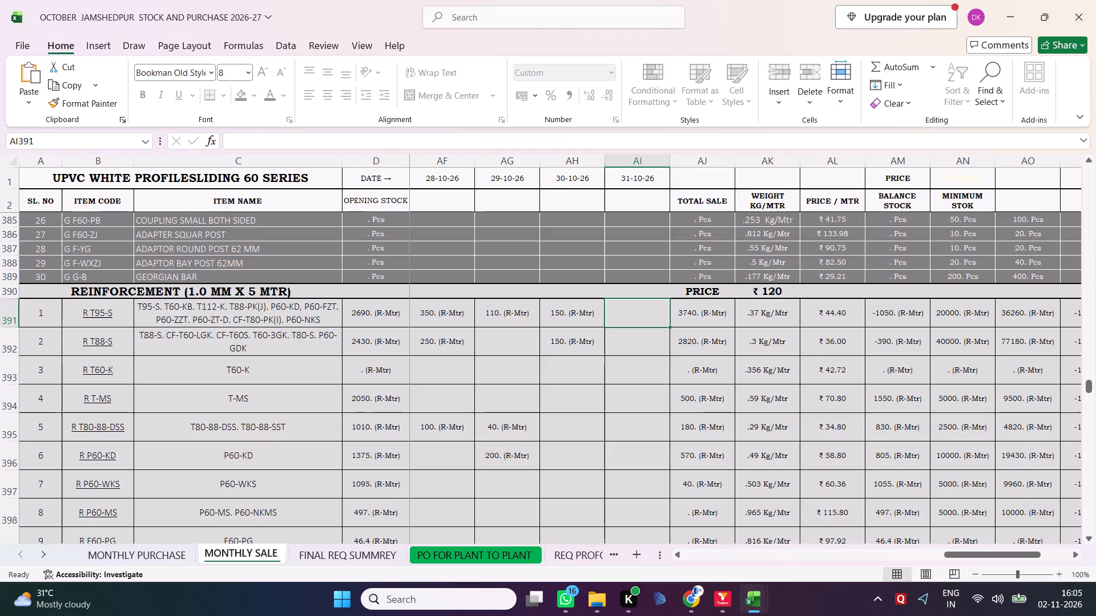
key(alt+Tab)
key(alt+Tab)
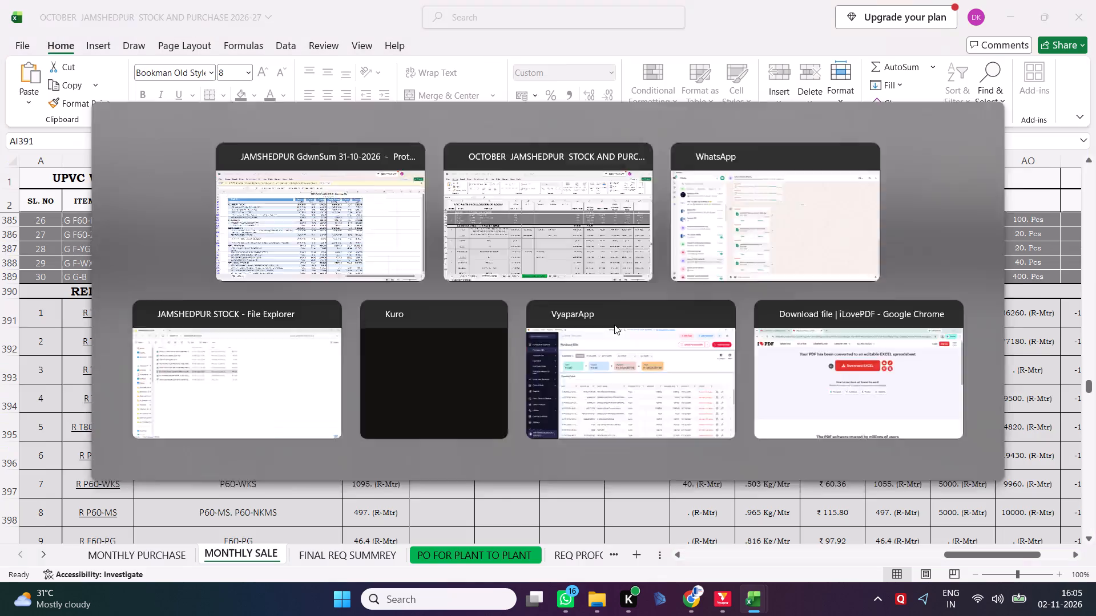
text(50)
key(Return)
Enter 35 as the 31-10-26 sale of the R P60-KD reinforcement.
key(alt+Tab)
key(Down)
key(alt+Tab)
key(Down)
key(Down)
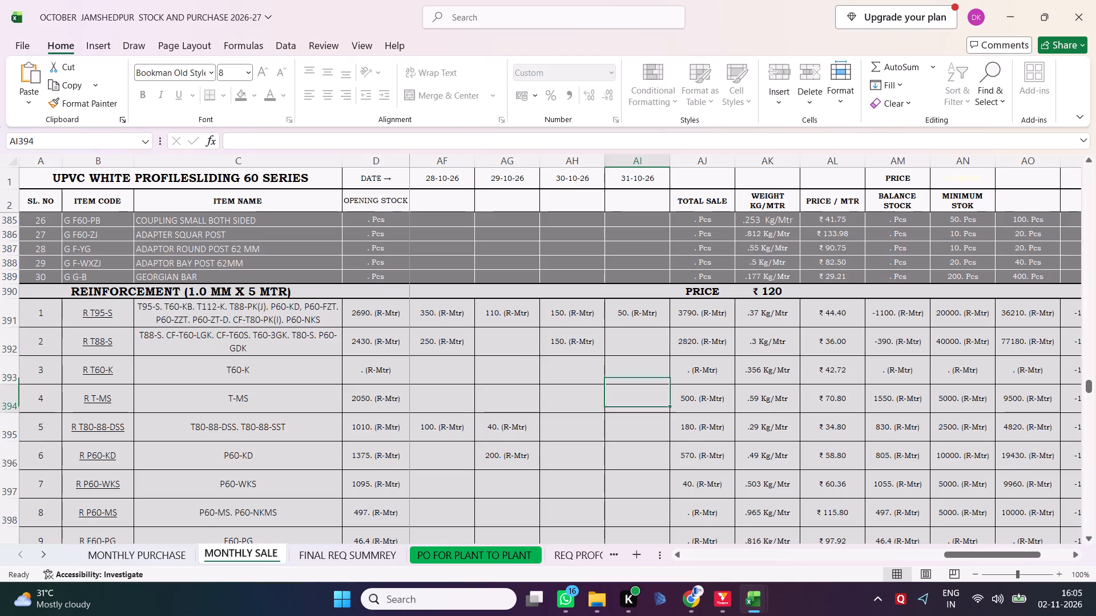
key(Down)
key(Down)
key(alt+Tab)
key(alt+Tab)
text(35)
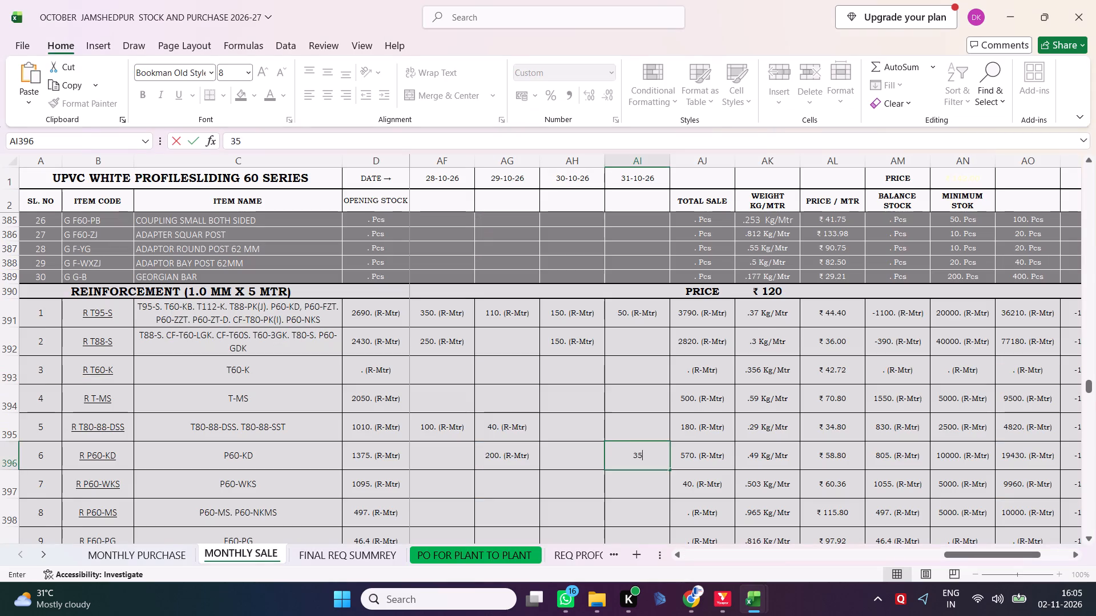
key(Return)
Enter 25 as the 31-10-26 sale of the R P60-MS reinforcement.
key(alt+Tab)
key(Down)
key(alt+Tab)
key(Up)
key(Up)
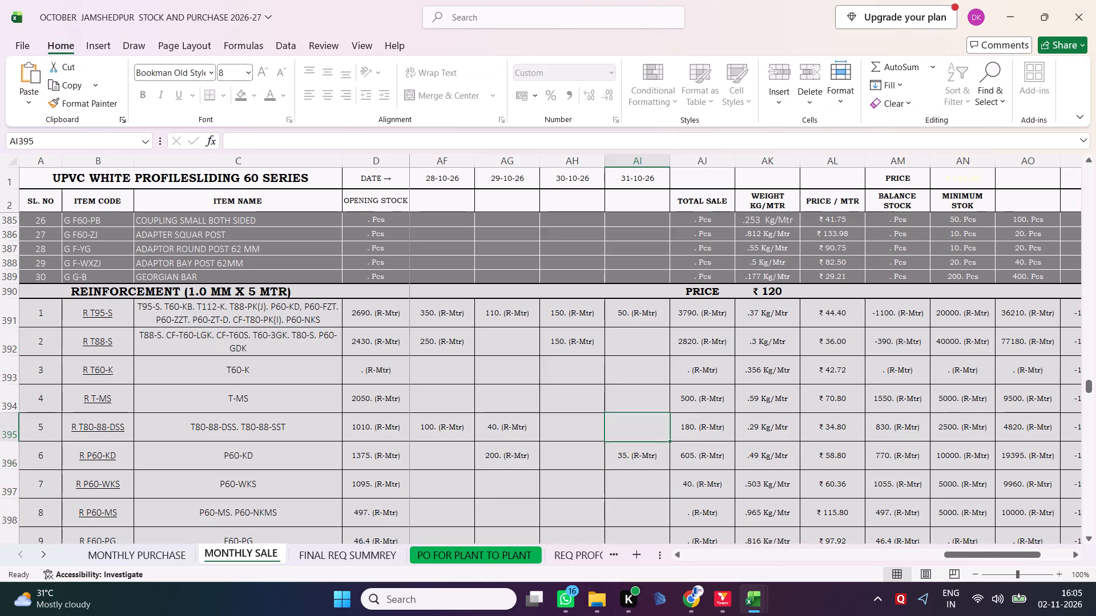
key(Down)
key(Down)
key(Down)
key(alt+Tab)
key(alt+Tab)
text(25)
key(Return)
Enter 140 as the 31-10-26 sale of the R T88-S reinforcement.
key(alt+Tab)
key(Down)
key(alt+Tab)
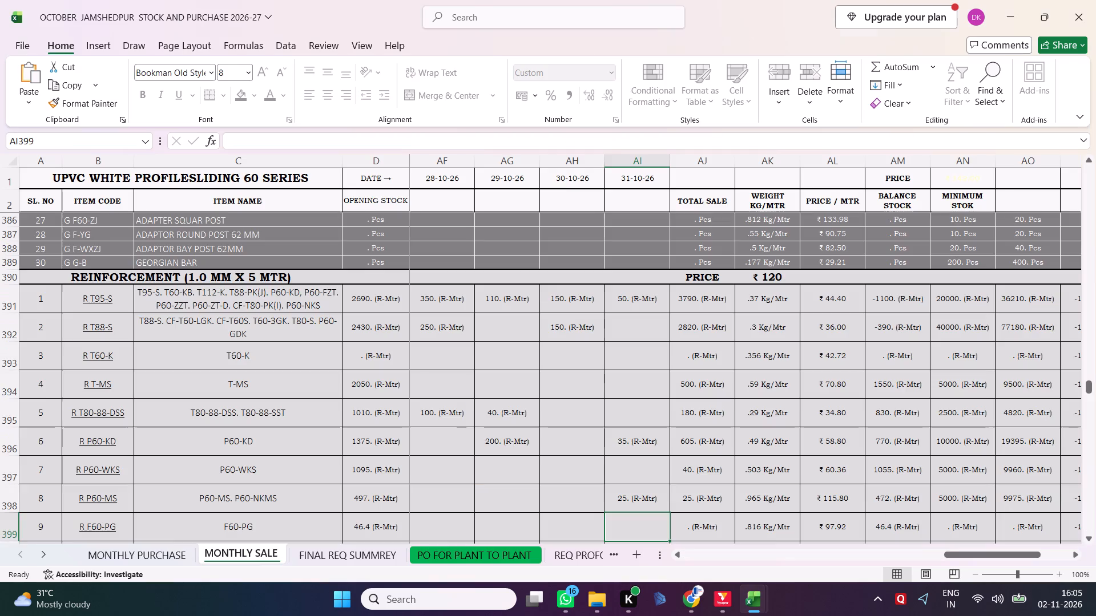
key(Up)
key(Up)
key(Up)
key(Up)
key(Up)
key(Up)
key(Up)
key(alt+Tab)
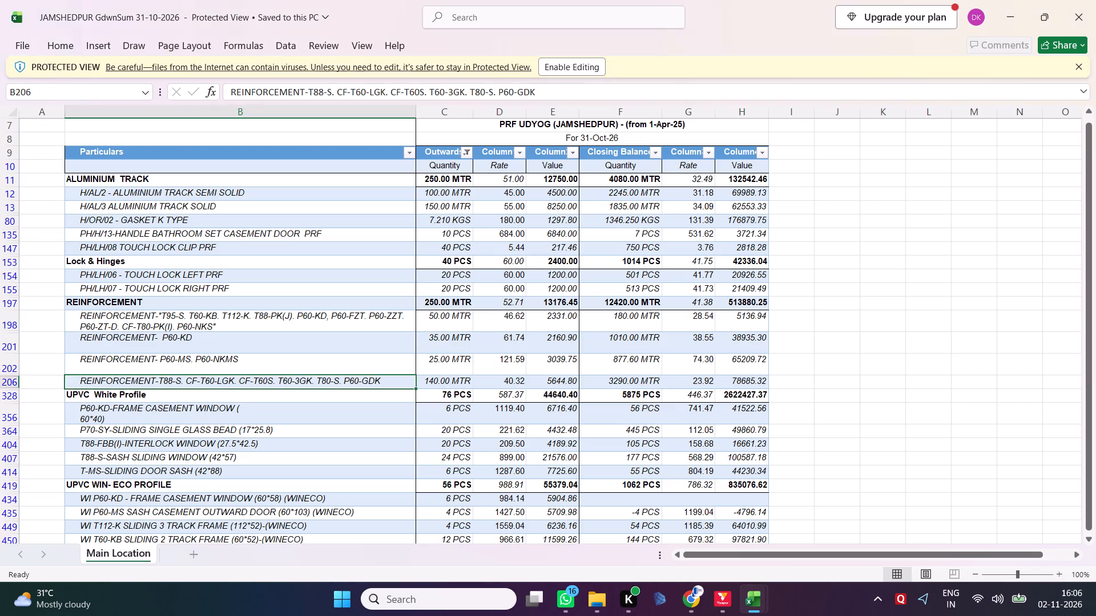
key(alt+Tab)
text(140)
key(Return)
Enter 6 as the 31-10-26 sale of the white P60-KD frame casement window profile.
key(alt+Tab)
scroll(614, 325, down, 1)
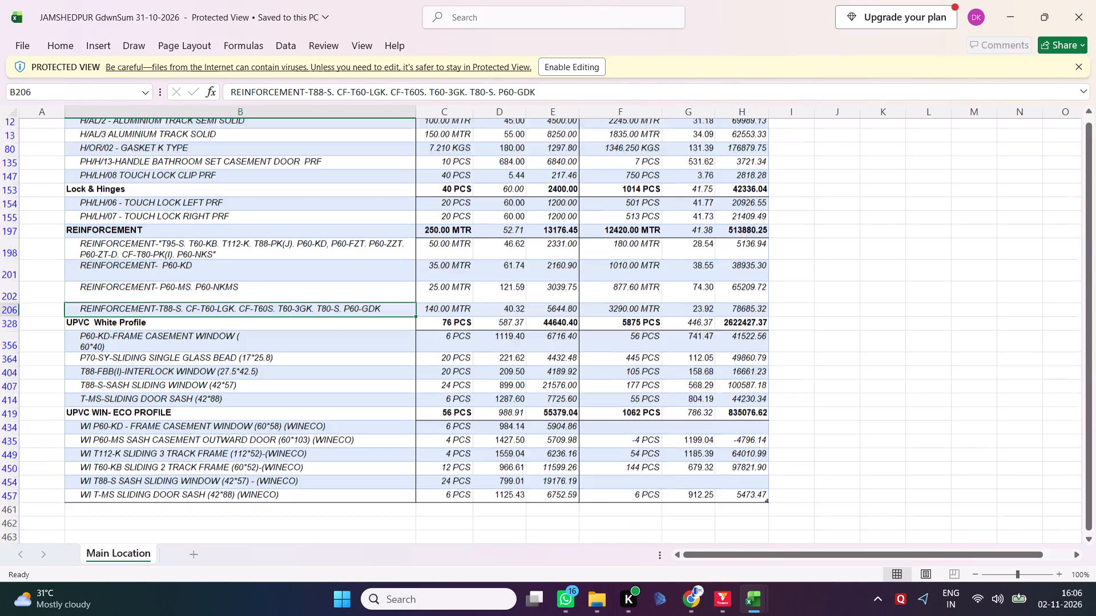
scroll(614, 325, down, 1)
key(Down)
key(Down)
key(alt+Tab)
scroll(614, 325, up, 1)
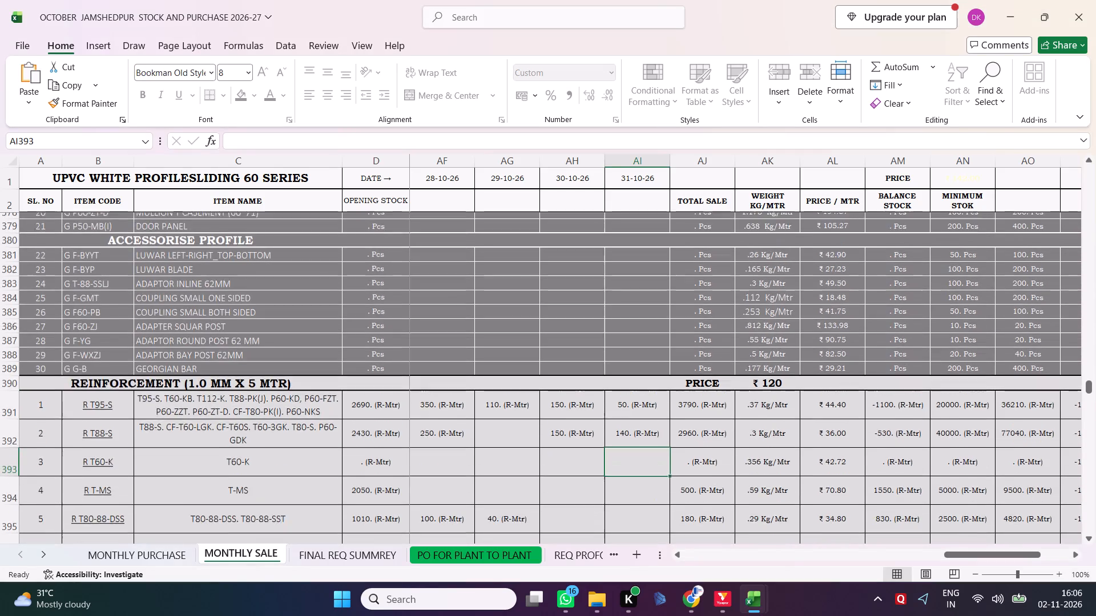
scroll(614, 325, up, 1)
key(alt+Tab)
key(alt+Tab)
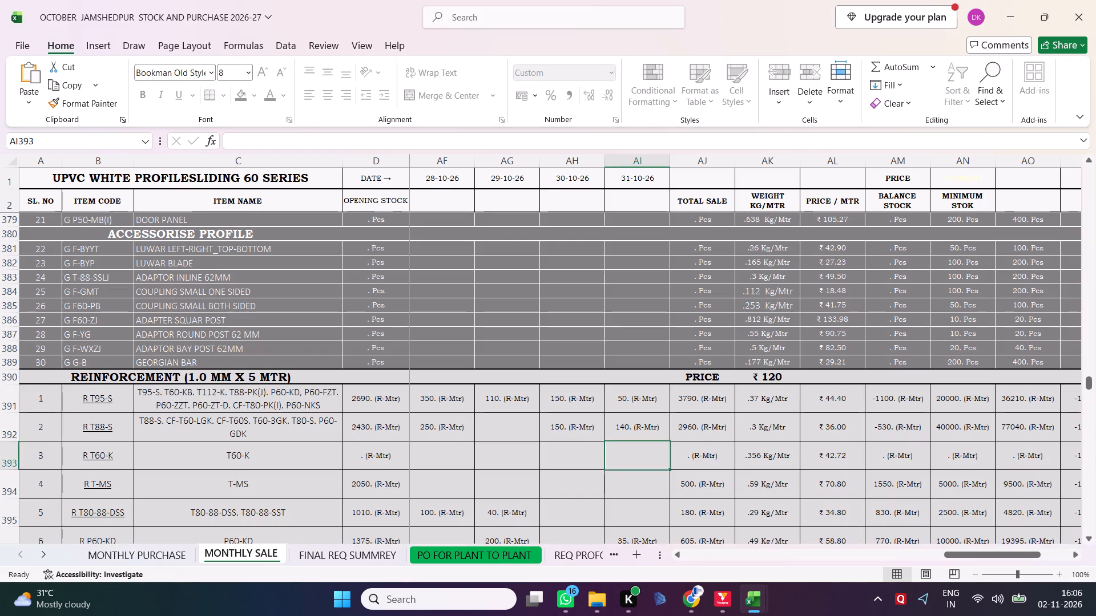
scroll(614, 325, up, 19)
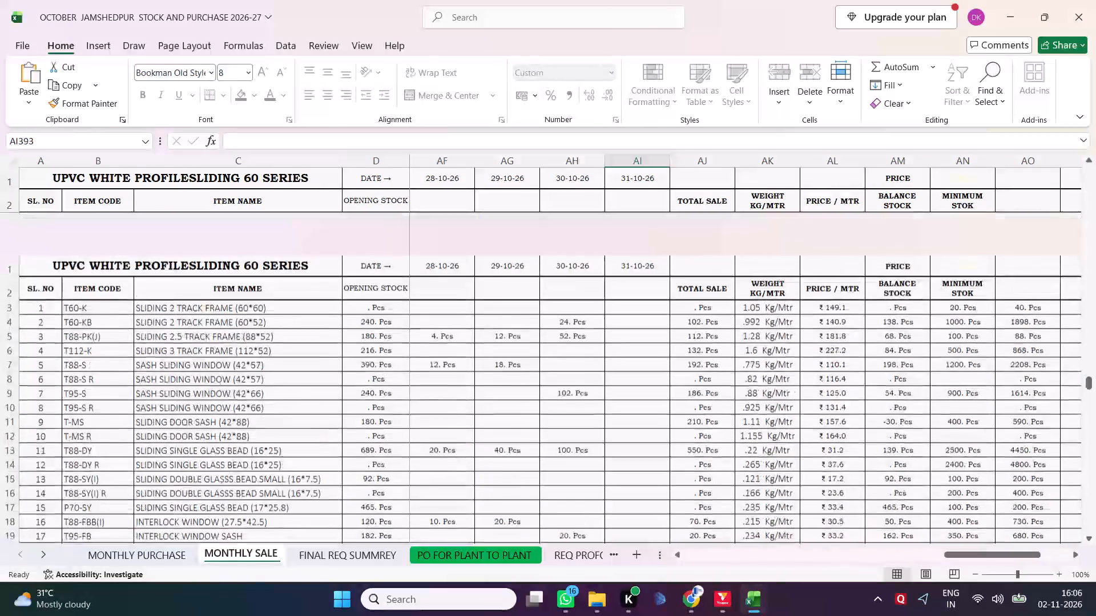
scroll(614, 325, down, 5)
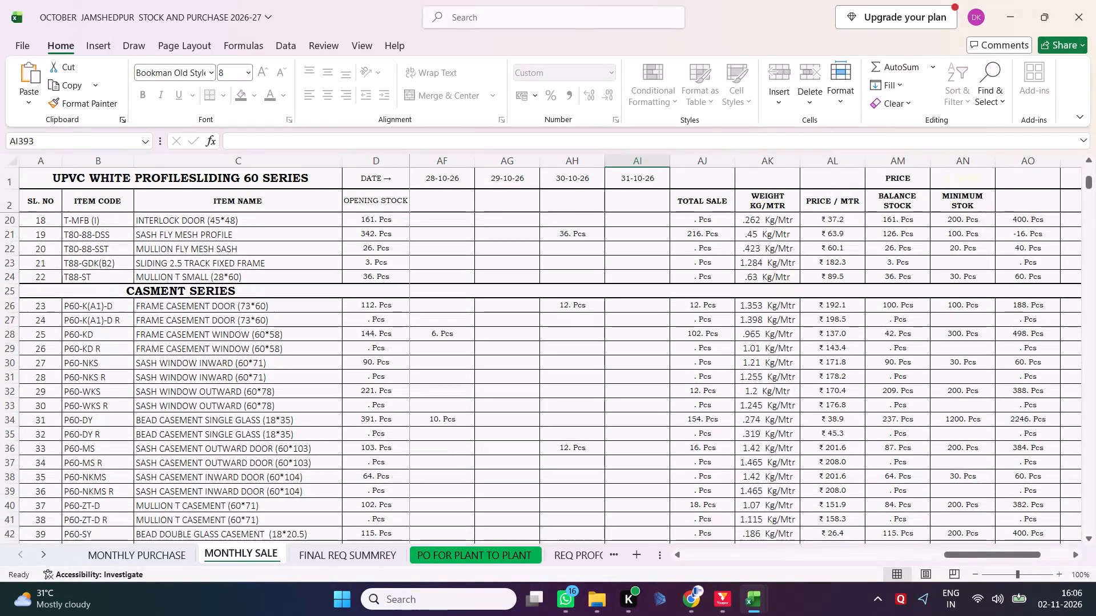
click(631, 319)
key(Down)
key(alt+Tab)
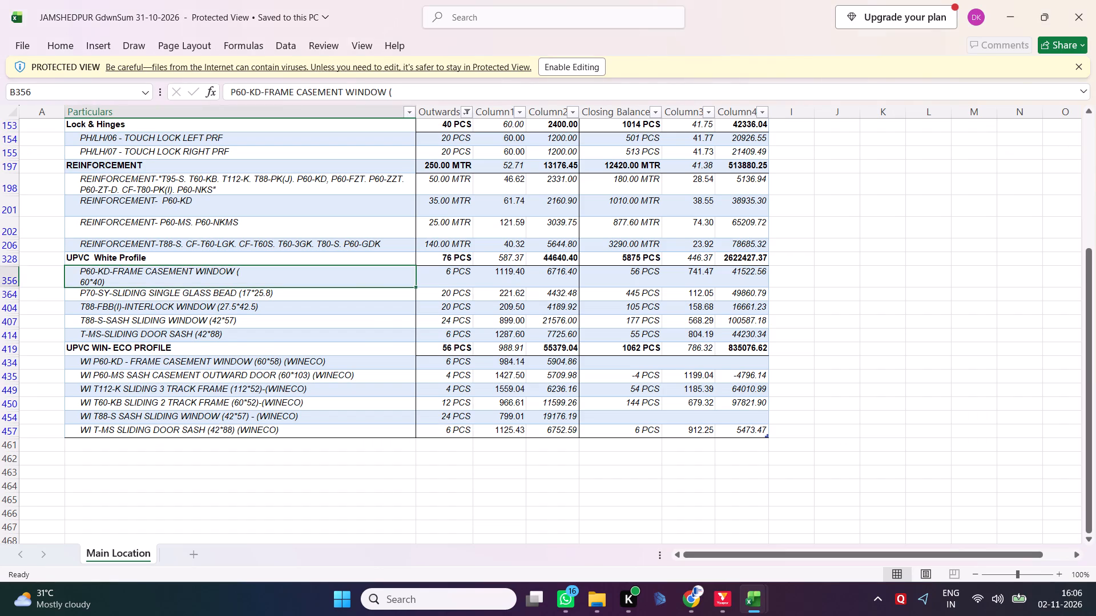
key(alt+Tab)
key(6)
key(Return)
Enter 20 as the 31-10-26 sale of the white P70-SY sliding single glass bead.
key(alt+Tab)
key(Down)
key(alt+Tab)
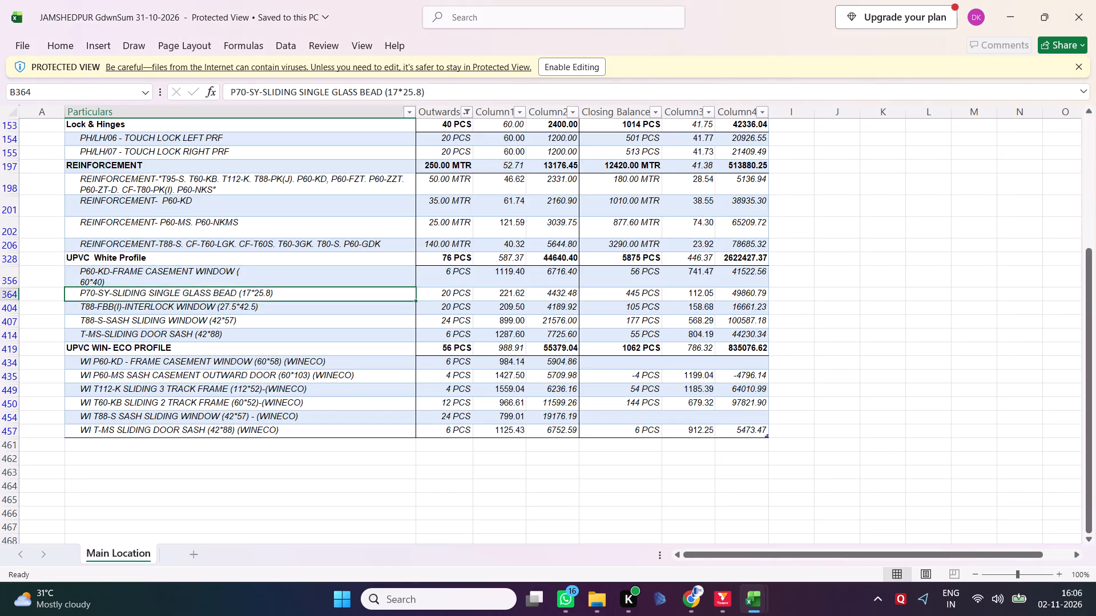
key(Up)
key(Up)
key(Up)
key(Up)
key(Up)
key(Up)
key(Up)
key(Up)
key(Up)
key(Up)
key(Up)
key(Up)
key(Up)
key(Up)
key(Up)
key(Up)
key(Up)
key(Up)
key(Up)
key(Up)
key(Down)
key(Down)
key(Down)
key(Down)
key(Down)
key(Down)
key(Down)
key(Down)
key(Down)
key(Down)
key(Down)
key(Down)
key(Down)
key(Down)
key(Down)
key(Down)
key(Down)
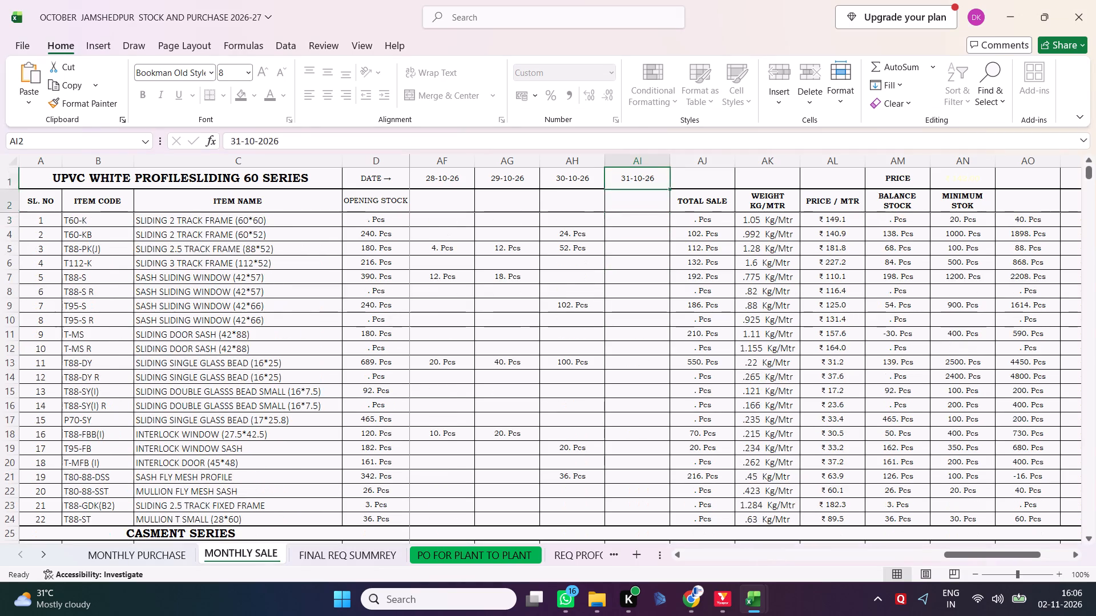
key(Up)
key(alt+Tab)
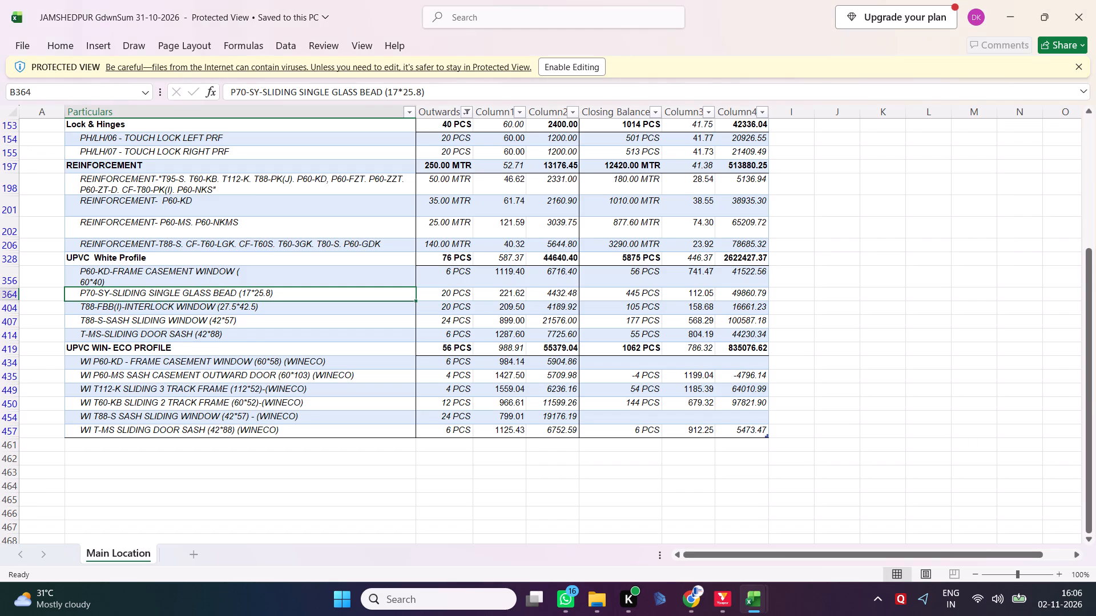
key(alt+Tab)
text(20)
key(Return)
Enter 20 as the 31-10-26 sale of the white T88-FBB(I) interlock window profile.
key(alt+Tab)
key(Down)
key(alt+Tab)
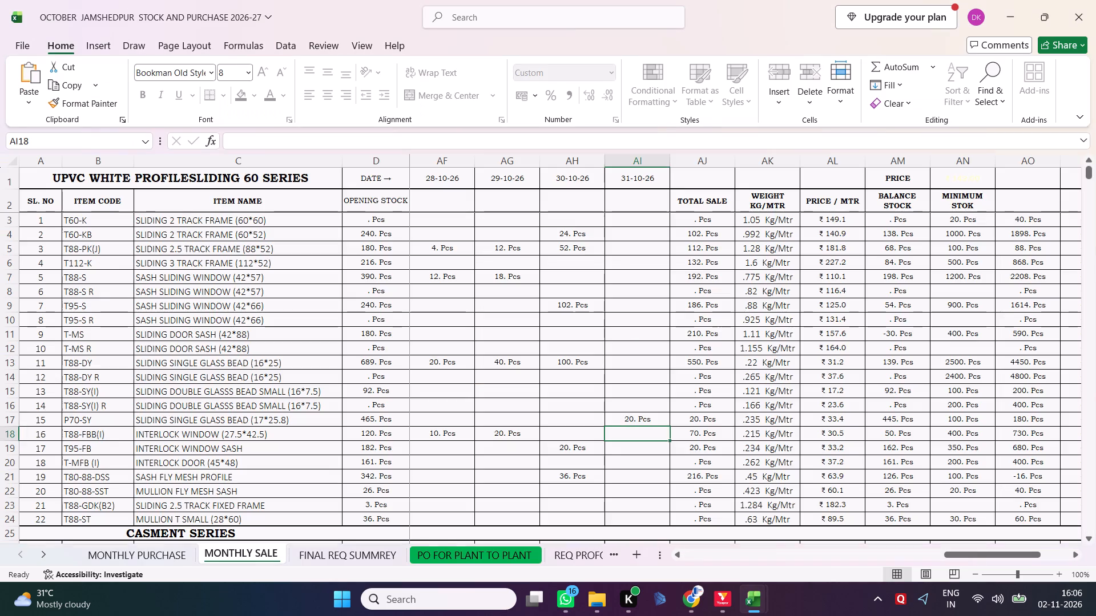
key(alt+Tab)
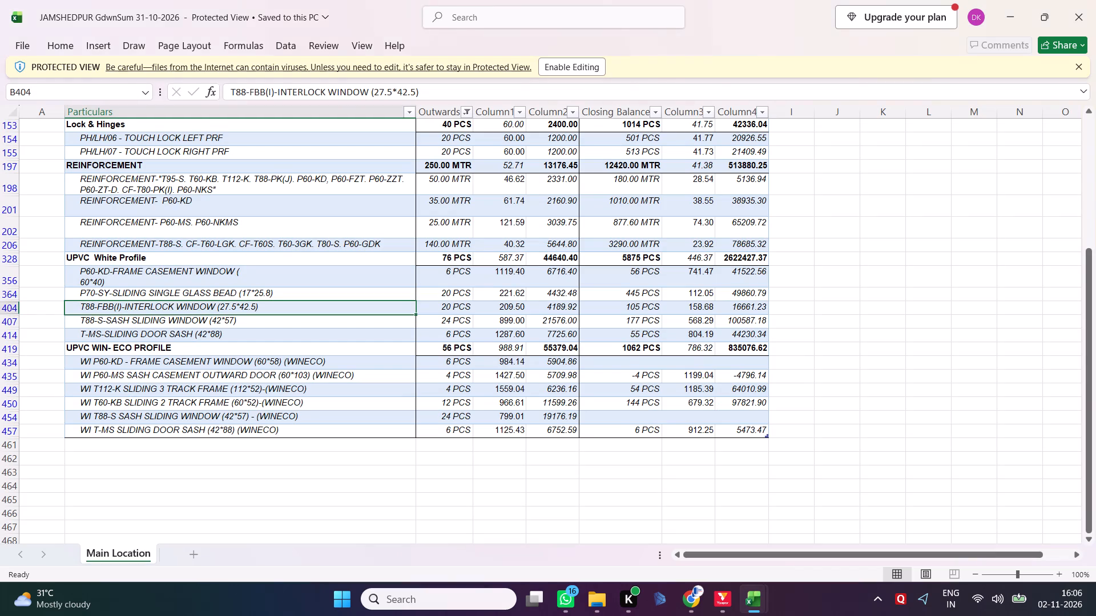
key(alt+Tab)
text(20)
key(Return)
Enter 24 as the 31-10-26 sale of the white T88-S sash sliding window profile.
key(alt+Tab)
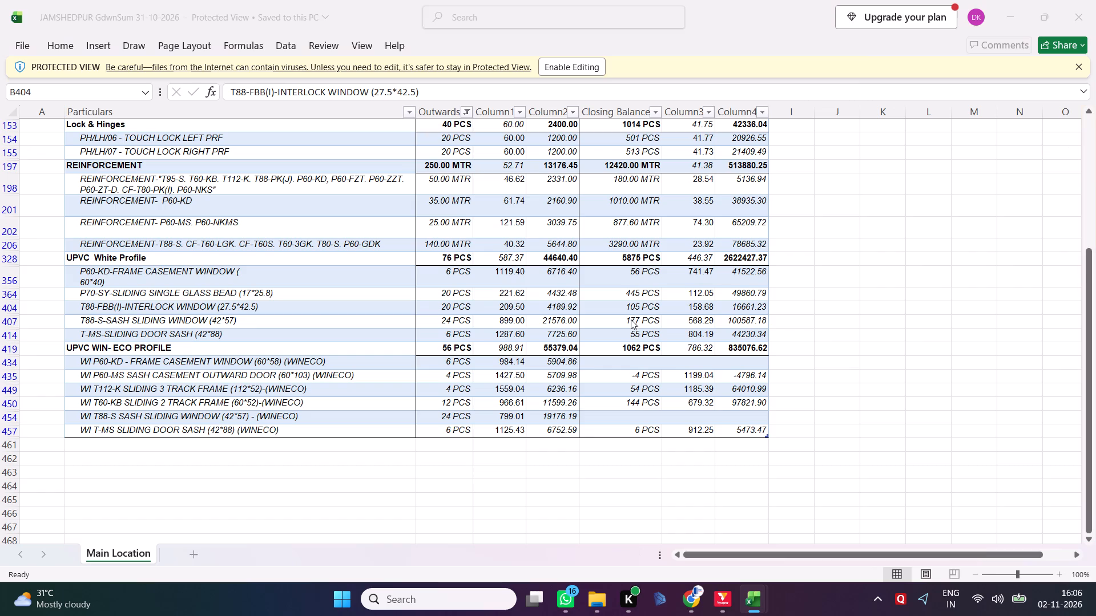
key(Down)
key(alt+Tab)
key(Up)
key(Up)
key(Up)
key(Up)
key(Up)
key(Up)
key(Up)
key(Up)
key(Up)
key(Up)
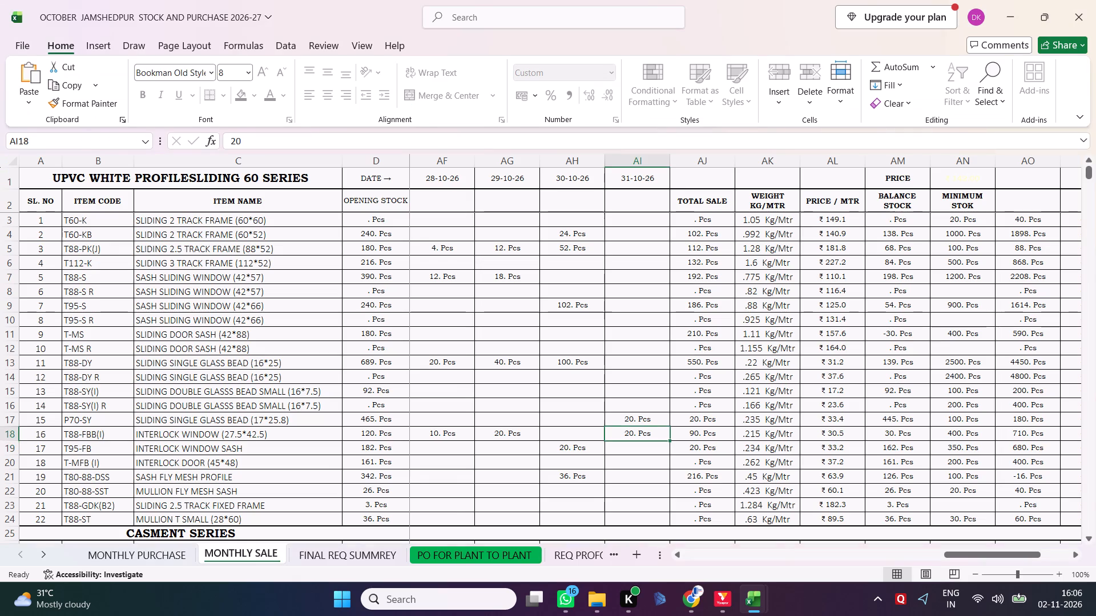
key(Up)
key(Up)
key(alt+Tab)
key(alt+Tab)
text(24)
key(Return)
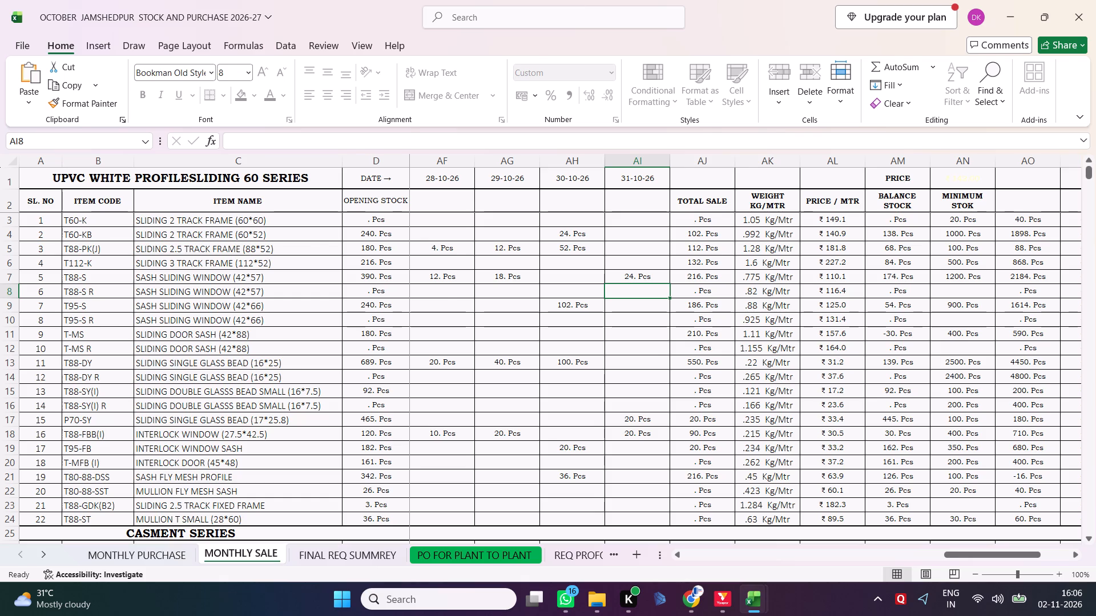
Enter 6 as the 31-10-26 sale of the white T-MS sliding door sash.
key(alt+Tab)
key(alt+Tab)
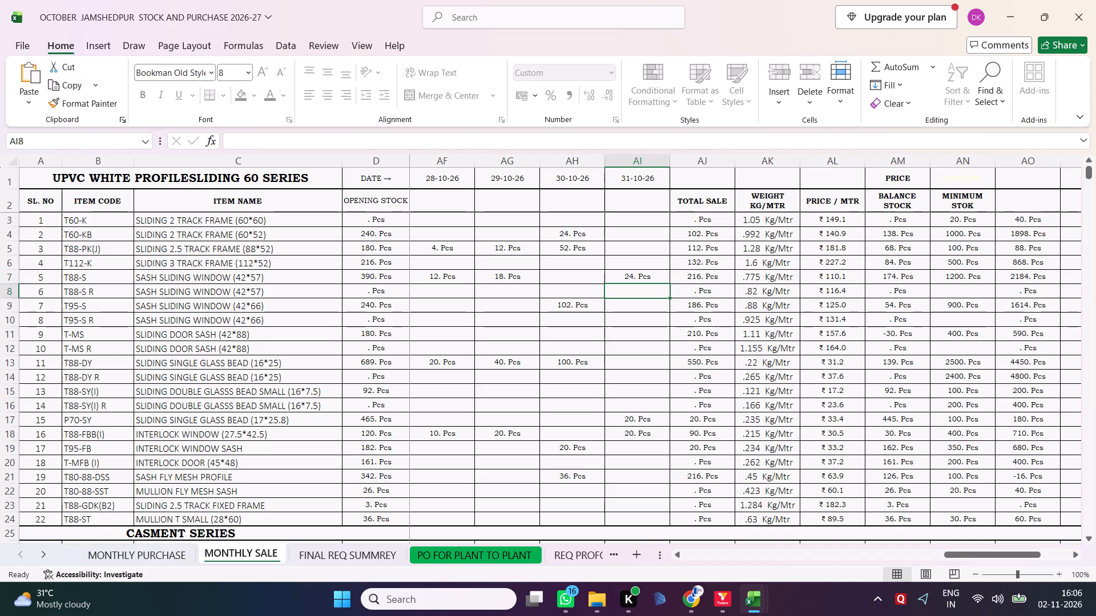
key(Down)
key(Up)
key(alt+Tab)
key(alt+Tab)
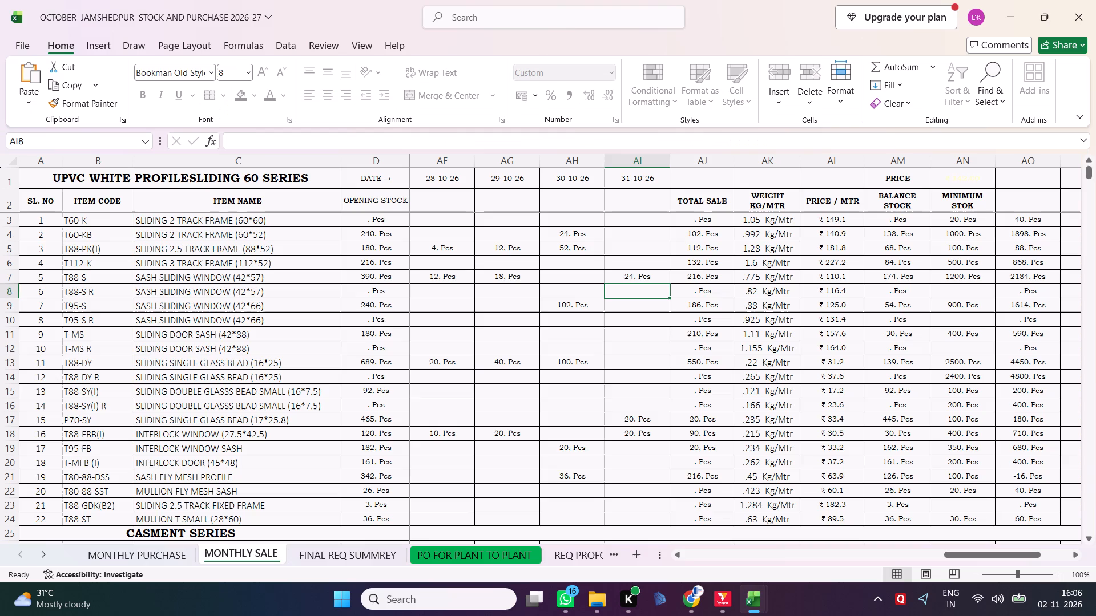
key(Up)
key(alt+Tab)
key(alt+Tab)
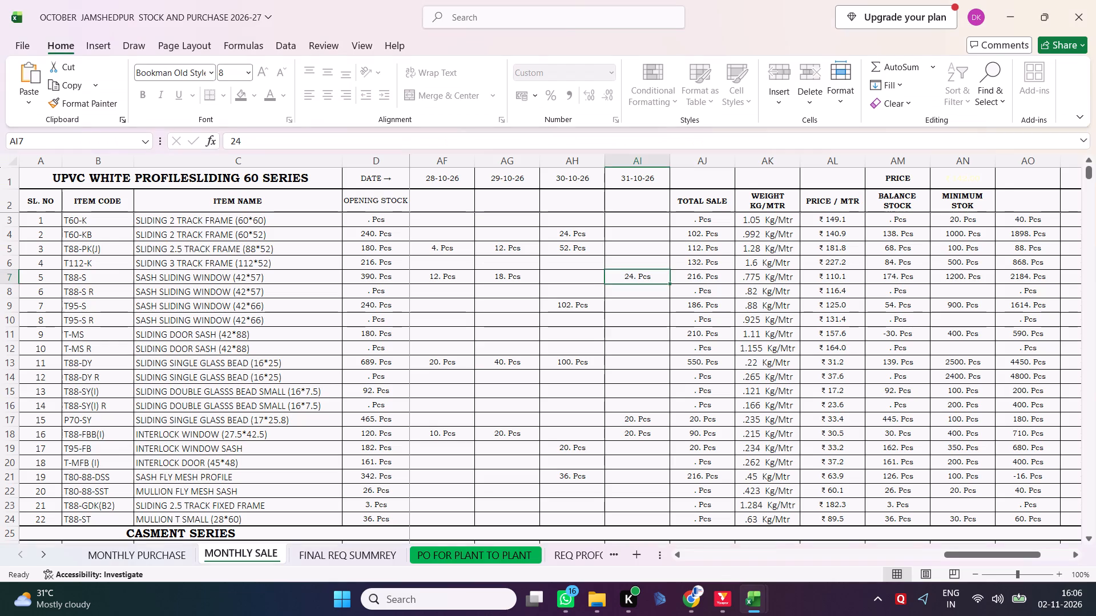
key(alt+Tab)
key(Down)
key(alt+Tab)
key(Down)
key(Down)
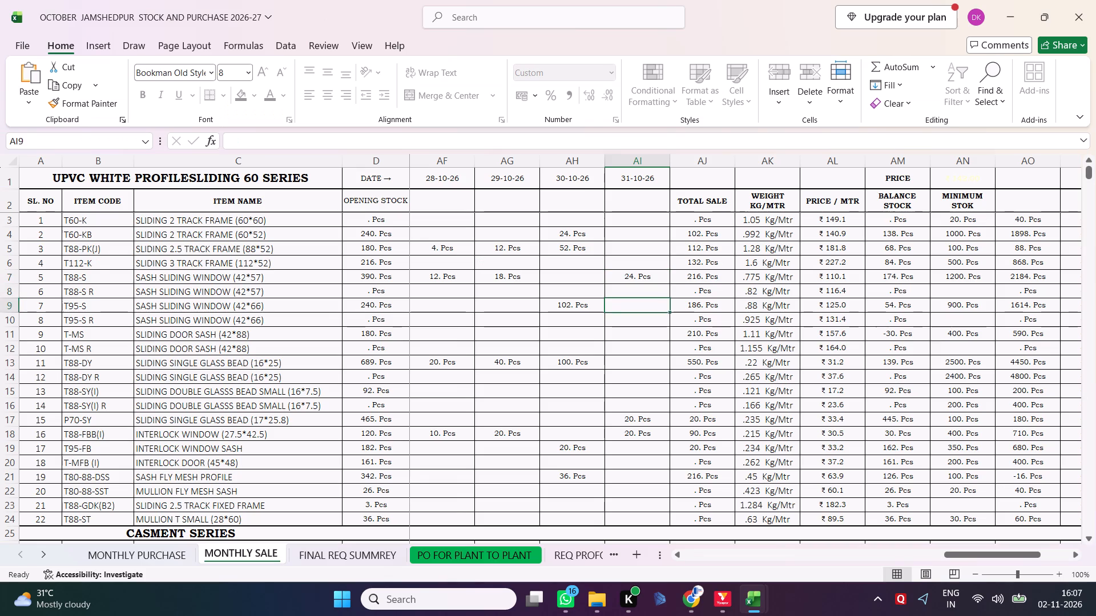
key(Down)
key(Down)
key(alt+Tab)
key(alt+Tab)
key(6)
key(Return)
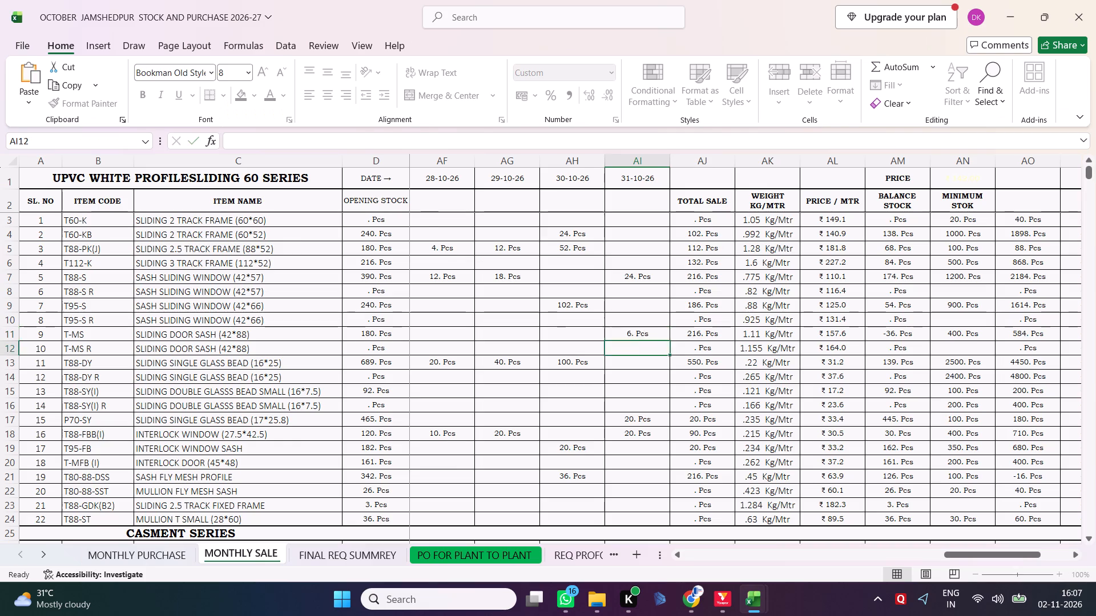
Enter 6 as the 31-10-26 sale of the WI P60-KD R frame casement window in the Wineco casement series.
key(alt+Tab)
key(Down)
key(Down)
key(alt+Tab)
scroll(631, 319, down, 2)
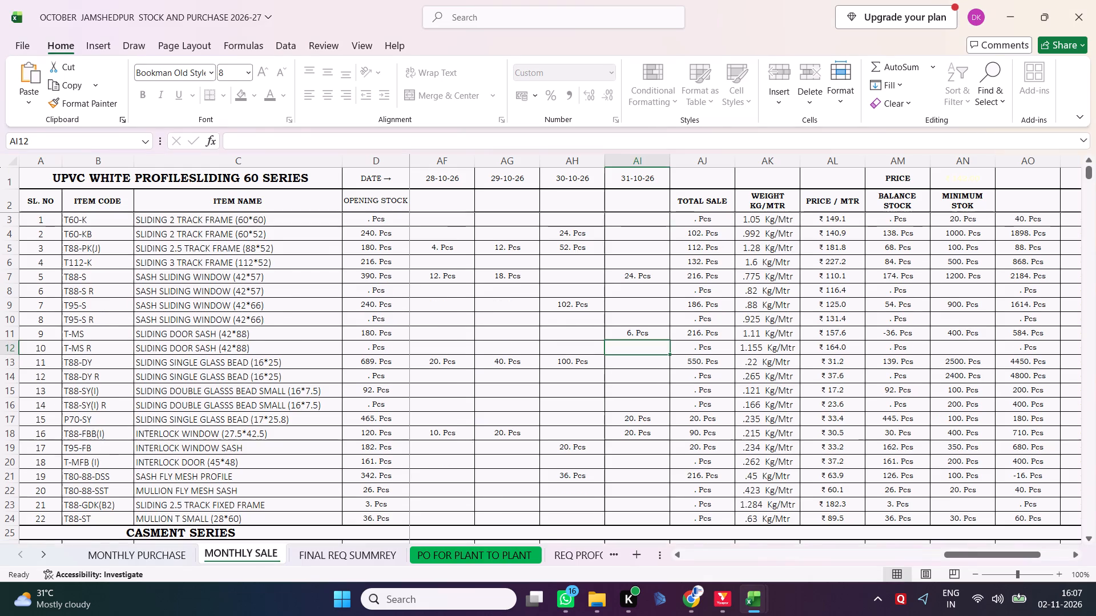
scroll(631, 319, down, 9)
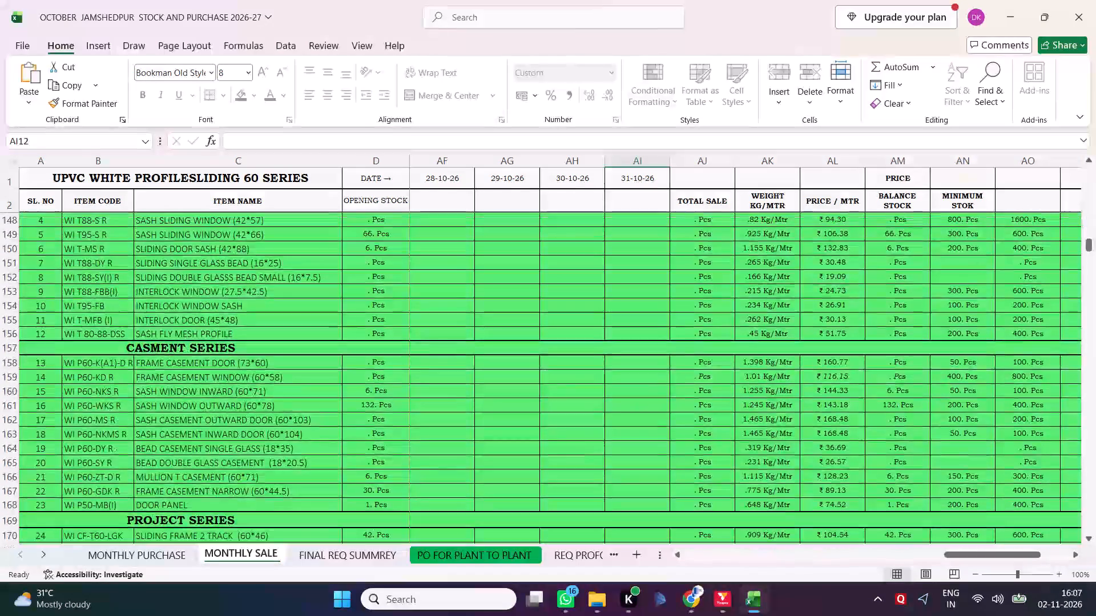
click(631, 319)
key(alt+Tab)
key(alt+Tab)
key(Down)
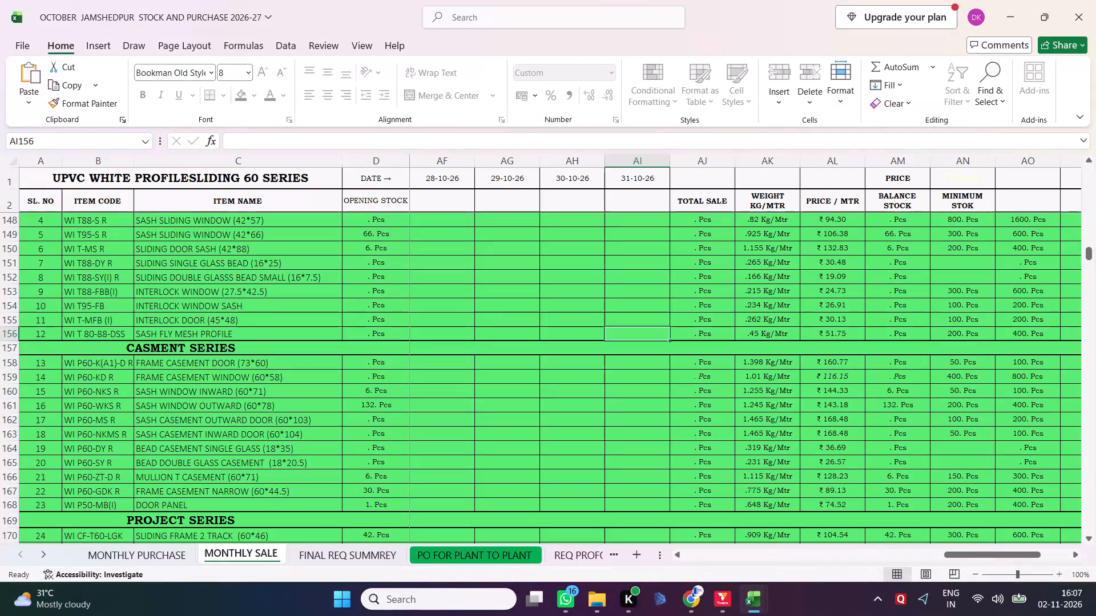
key(Down)
key(Down)
key(Down)
key(alt+Tab)
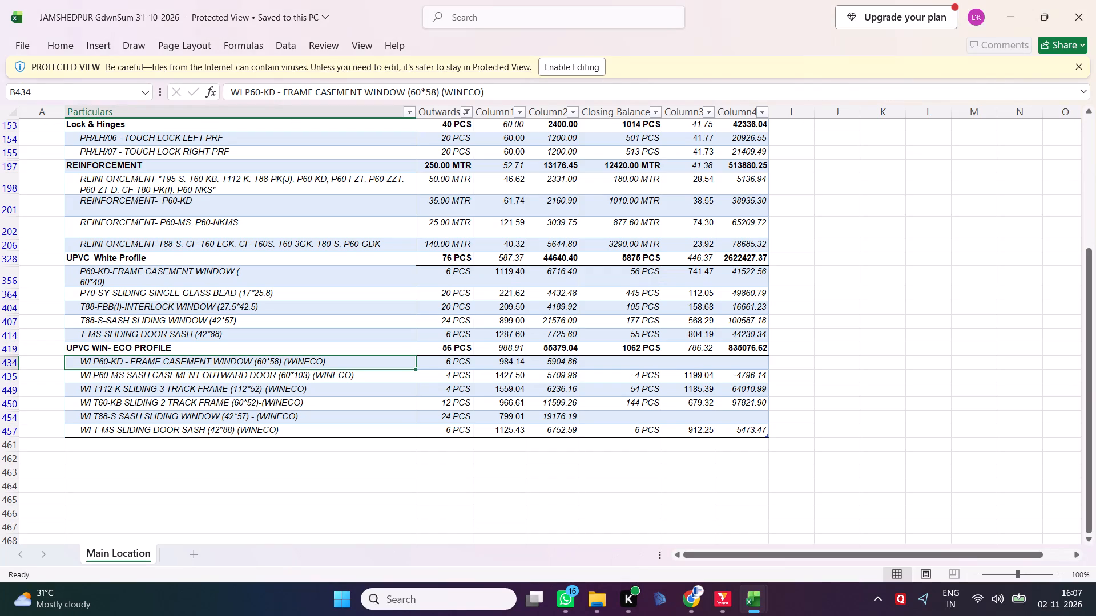
key(alt+Tab)
key(6)
key(Return)
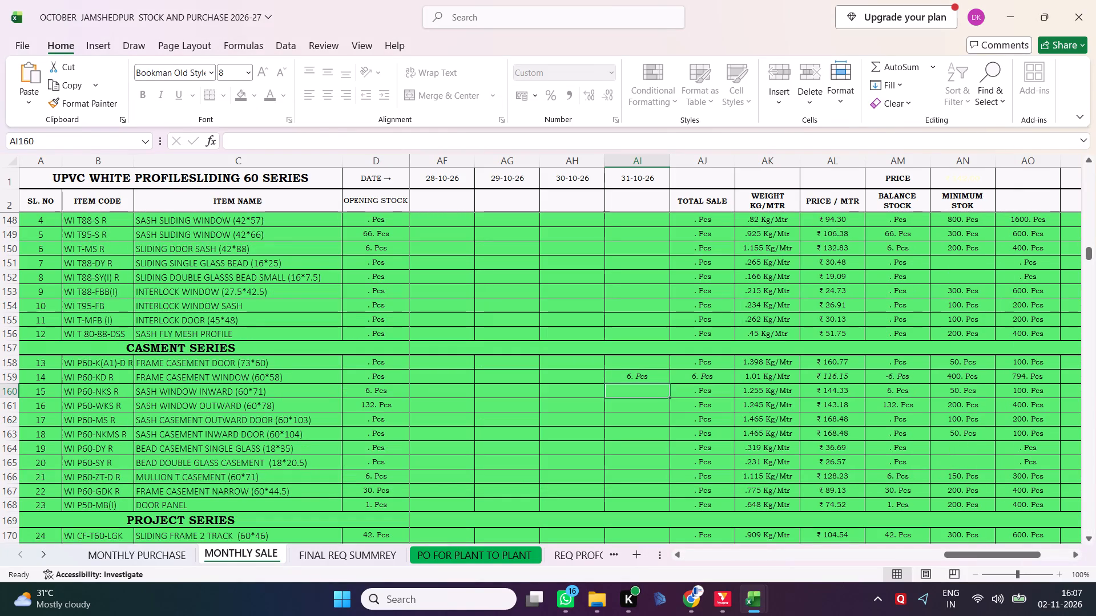
Enter 4 as the 31-10-26 sale of the WI P60-MS R sash casement outward door in the Wineco casement series.
key(alt+Tab)
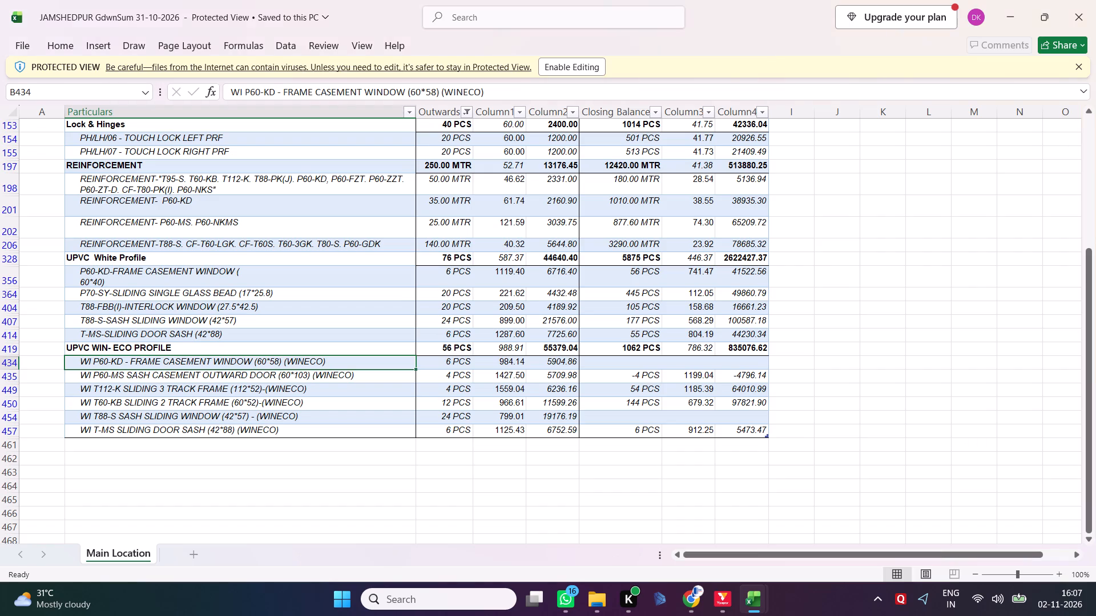
key(Down)
key(alt+Tab)
key(Down)
key(Down)
key(alt+Tab)
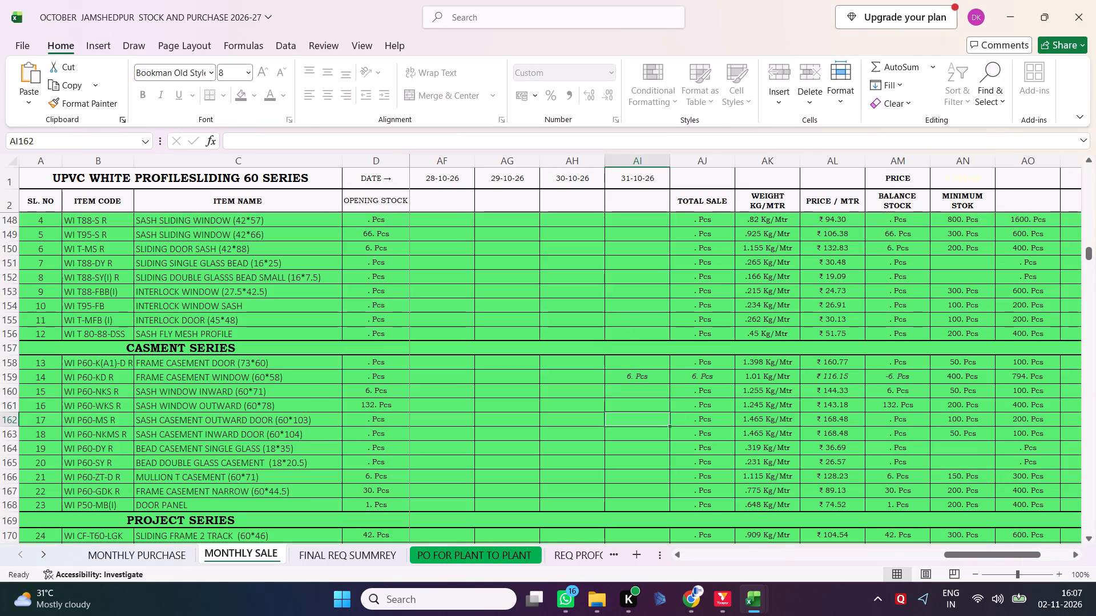
key(alt+Tab)
key(4)
key(Return)
Enter 4 as the 31-10-26 sale of the WI T112-K sliding 3 track frame in the Win-Eco profile section.
key(alt+Tab)
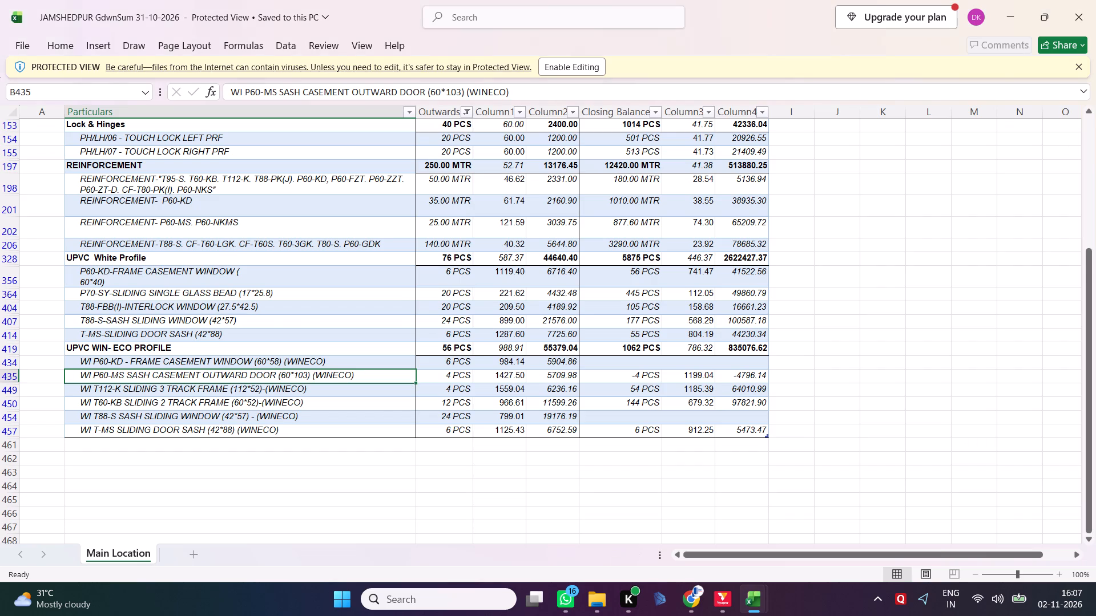
key(Down)
key(alt+Tab)
key(Up)
key(Up)
key(Up)
key(Up)
key(Up)
key(Up)
key(Up)
key(Up)
key(Up)
key(Up)
key(Up)
key(Up)
key(Up)
key(Up)
key(Up)
key(Up)
key(Up)
key(Up)
key(Up)
key(Up)
key(Down)
key(Down)
key(Down)
key(Down)
key(Down)
key(Down)
key(Down)
key(Down)
key(Down)
key(Down)
key(Down)
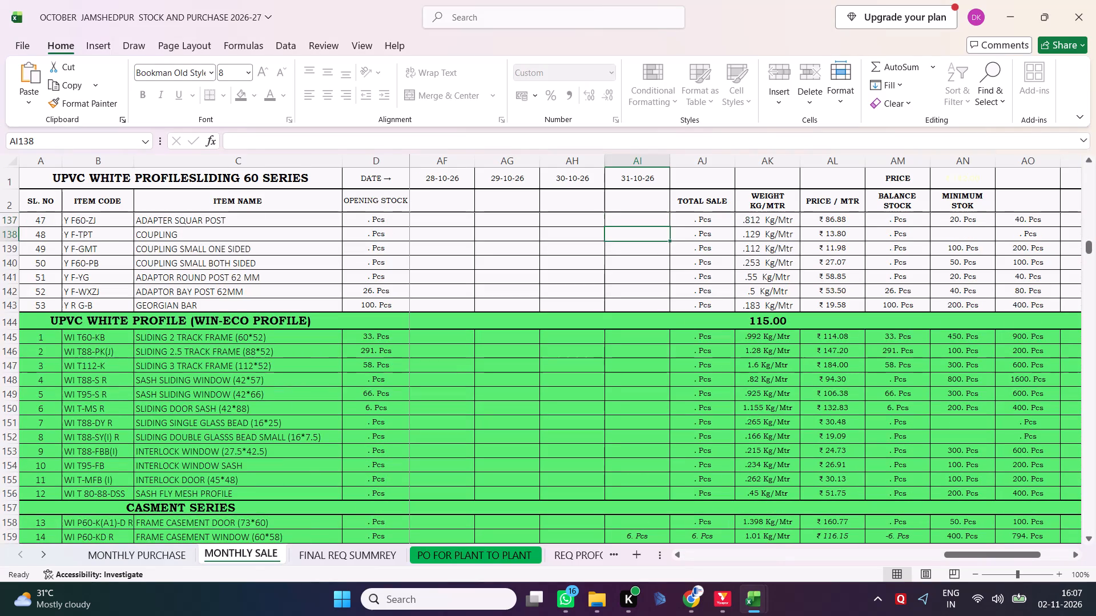
key(Up)
key(alt+Tab)
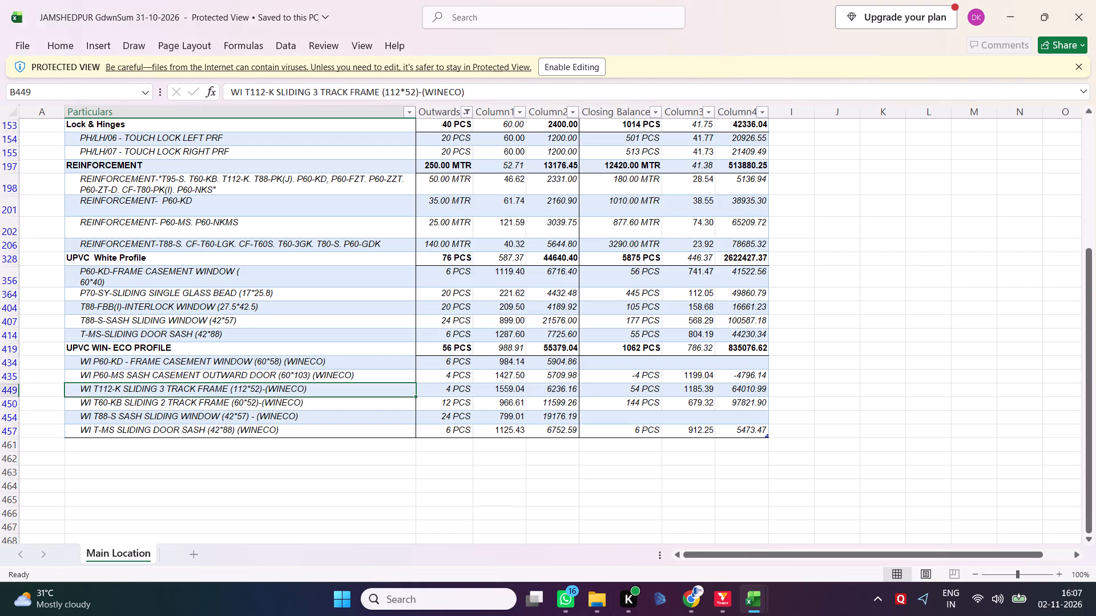
key(alt+Tab)
key(4)
key(Return)
Enter 12 as the 31-10-26 sale of the WI T60-KB sliding 2 track frame in the Win-Eco profile section.
key(alt+Tab)
key(Down)
key(alt+Tab)
key(Up)
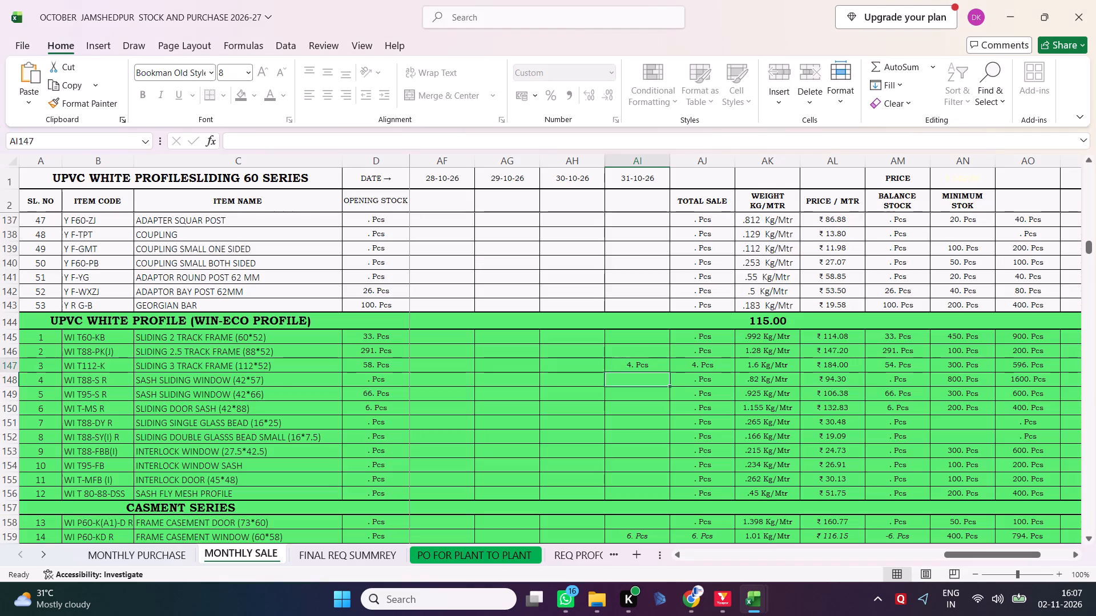
key(Up)
key(Up)
key(alt+Tab)
key(alt+Tab)
text(12)
key(Return)
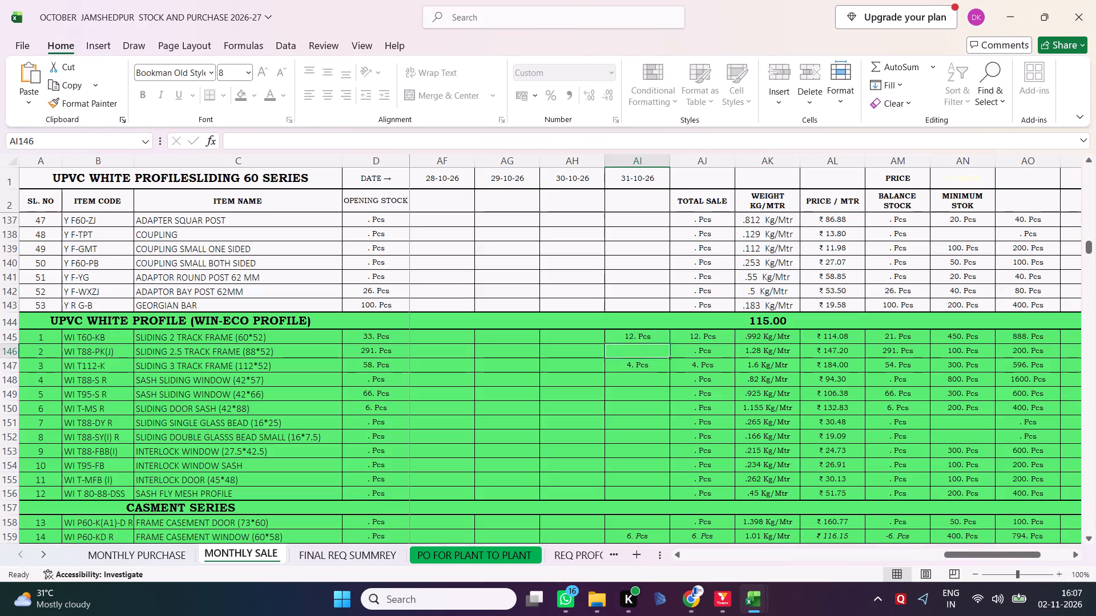
Enter 24 as the 31-10-26 sale of the WI T88-S R sash sliding window in the Win-Eco profile section.
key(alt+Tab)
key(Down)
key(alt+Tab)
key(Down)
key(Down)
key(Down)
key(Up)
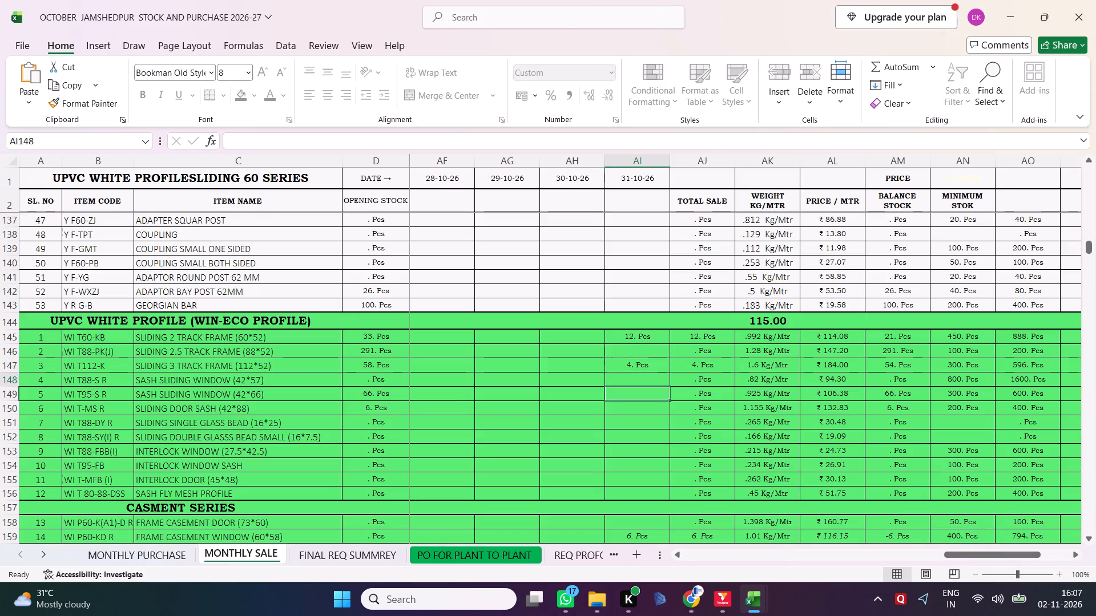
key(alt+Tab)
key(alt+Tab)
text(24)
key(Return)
Enter 6 as the 31-10-26 sale of the WI T-MS R sliding door sash in the Win-Eco profile section.
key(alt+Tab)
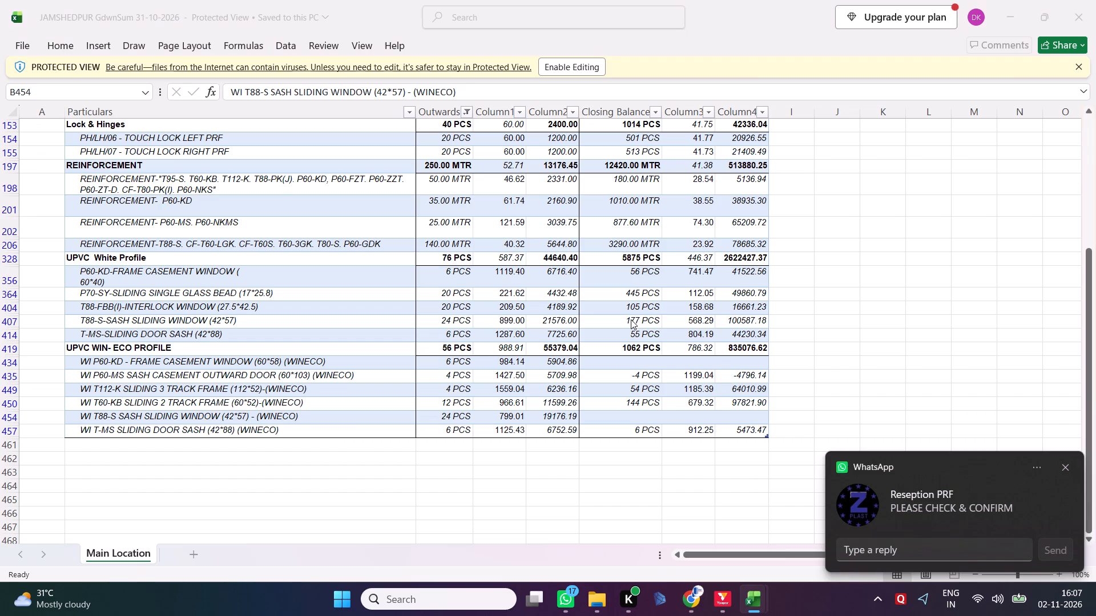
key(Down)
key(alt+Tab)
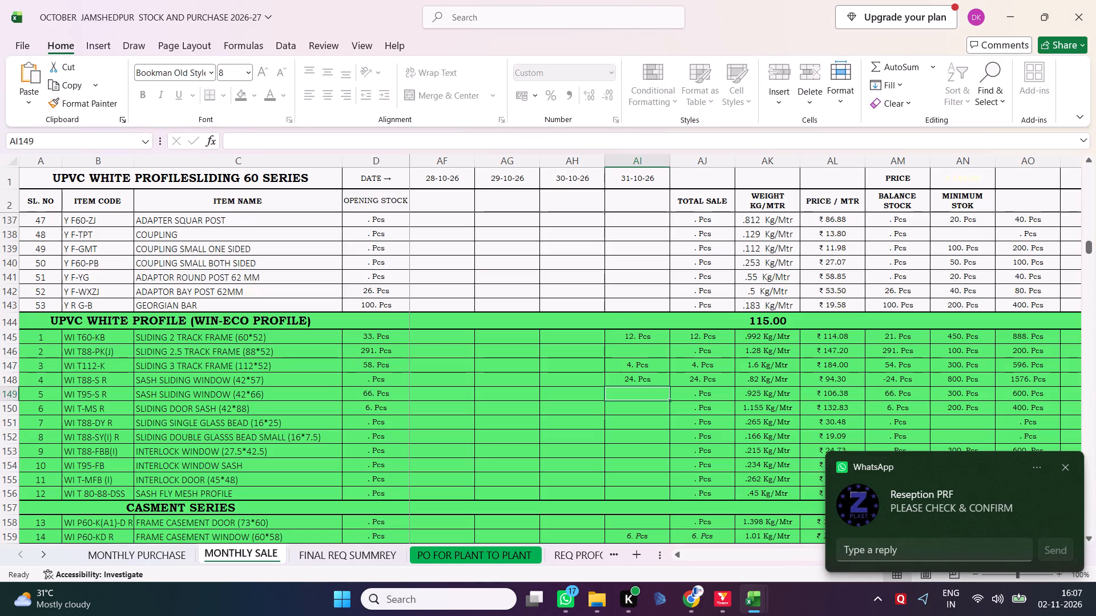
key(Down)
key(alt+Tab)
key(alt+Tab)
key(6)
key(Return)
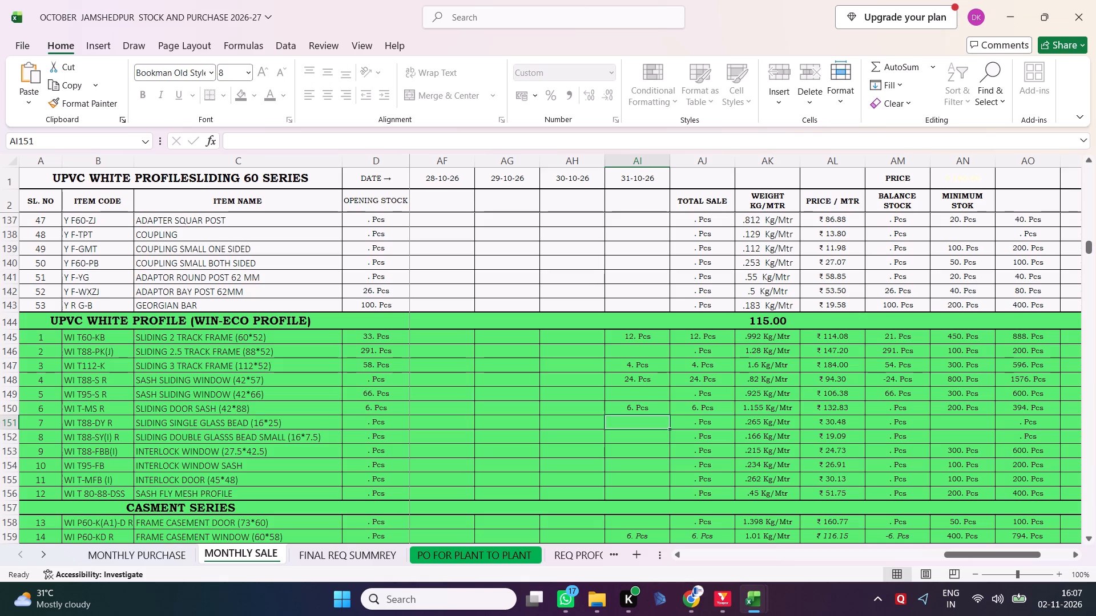
Examine the balance stock of the white sliding 60 series profiles, especially the T-MS and T-MS R sliding door sashes.
scroll(631, 319, left, 2)
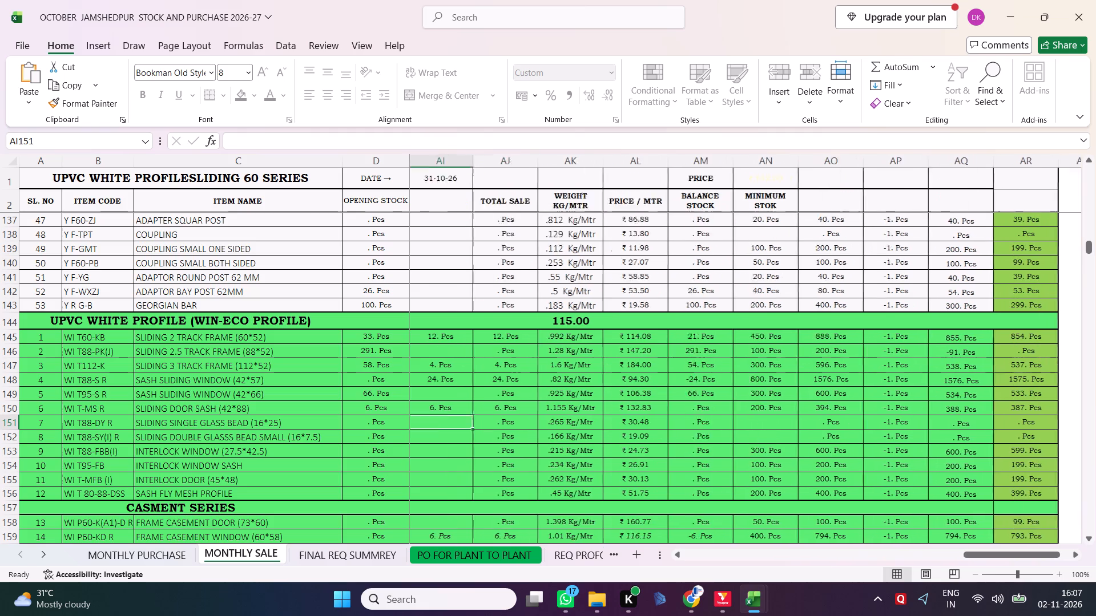
scroll(631, 319, left, 1)
scroll(631, 319, up, 15)
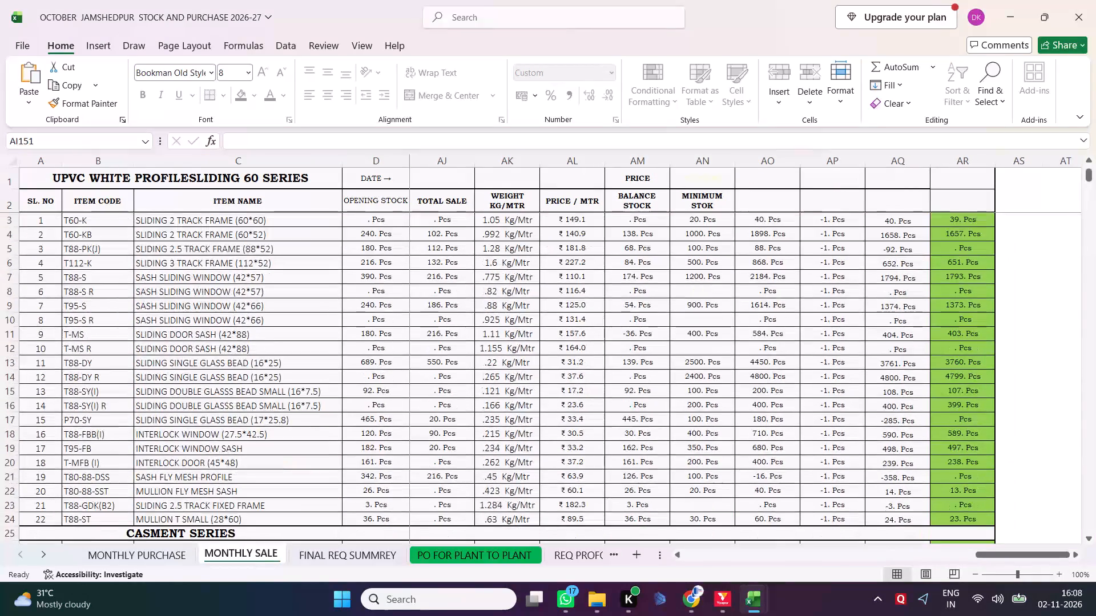
click(639, 343)
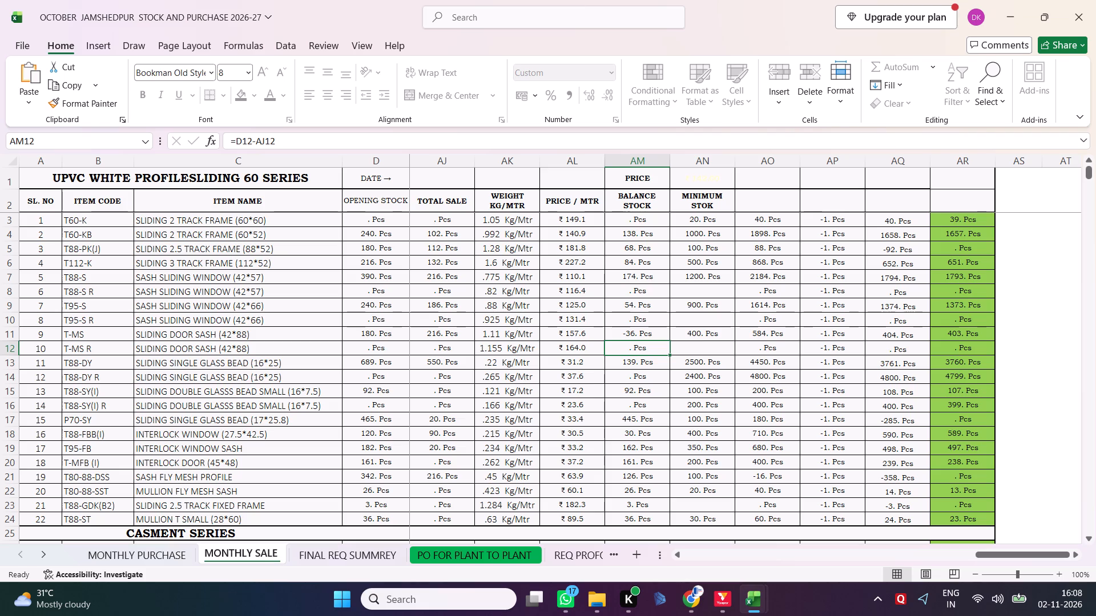
key(Up)
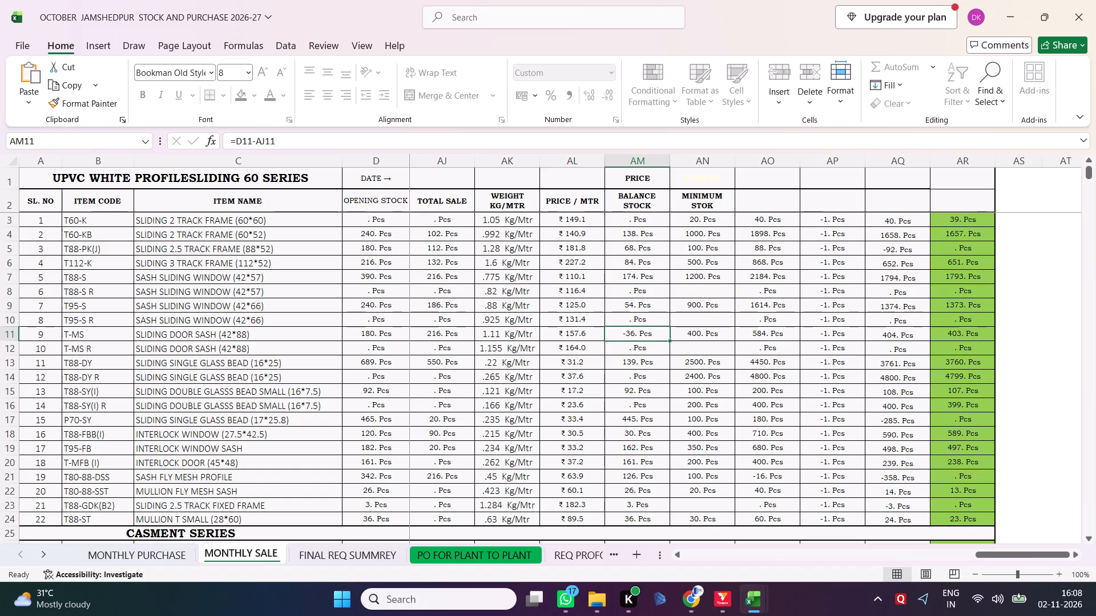
key(Down)
key(Up)
key(Down)
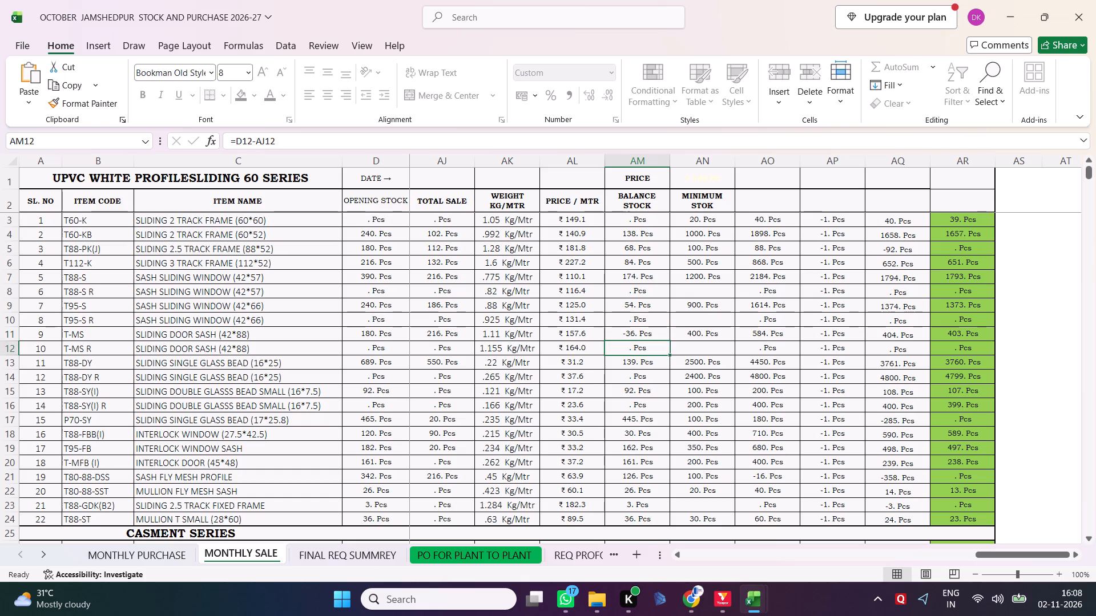
key(Up)
key(Down)
key(Up)
key(Down)
key(Up)
key(Down)
key(Up)
key(Down)
key(Up)
key(Down)
key(Up)
key(Up)
key(Down)
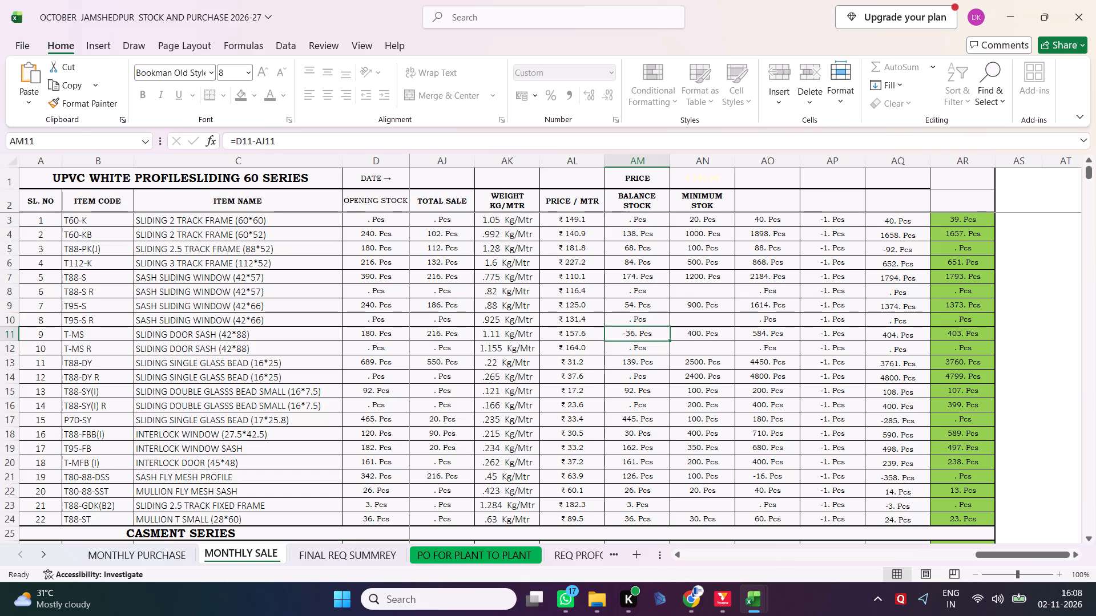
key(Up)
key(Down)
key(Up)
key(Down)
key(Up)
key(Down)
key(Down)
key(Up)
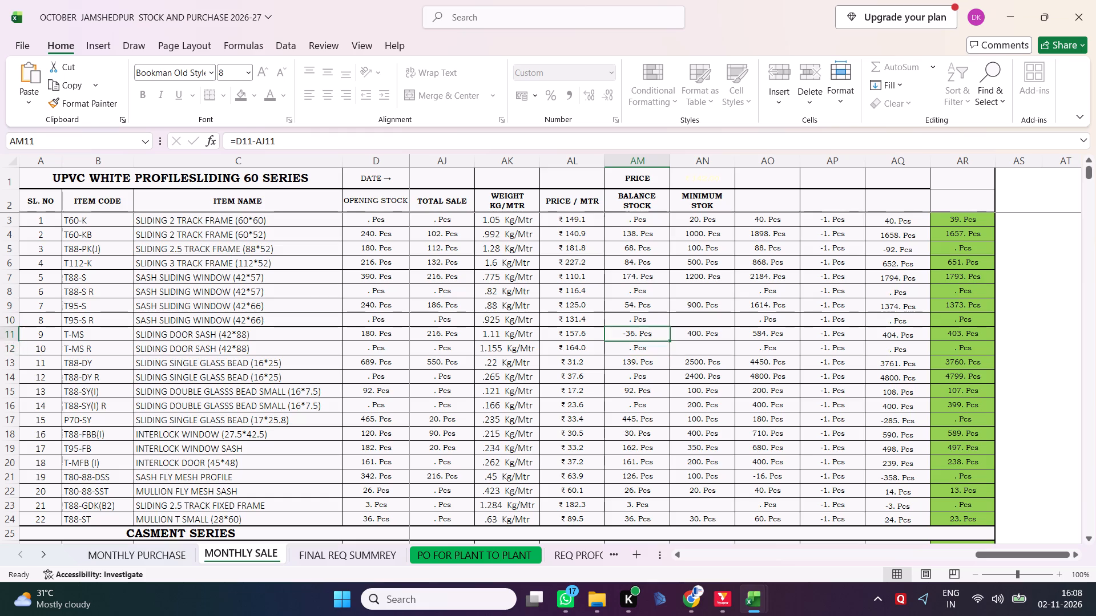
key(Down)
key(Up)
Switch to the JAMSHEDPUR GdwnSum 31-10-2026 workbook.
key(alt+Tab)
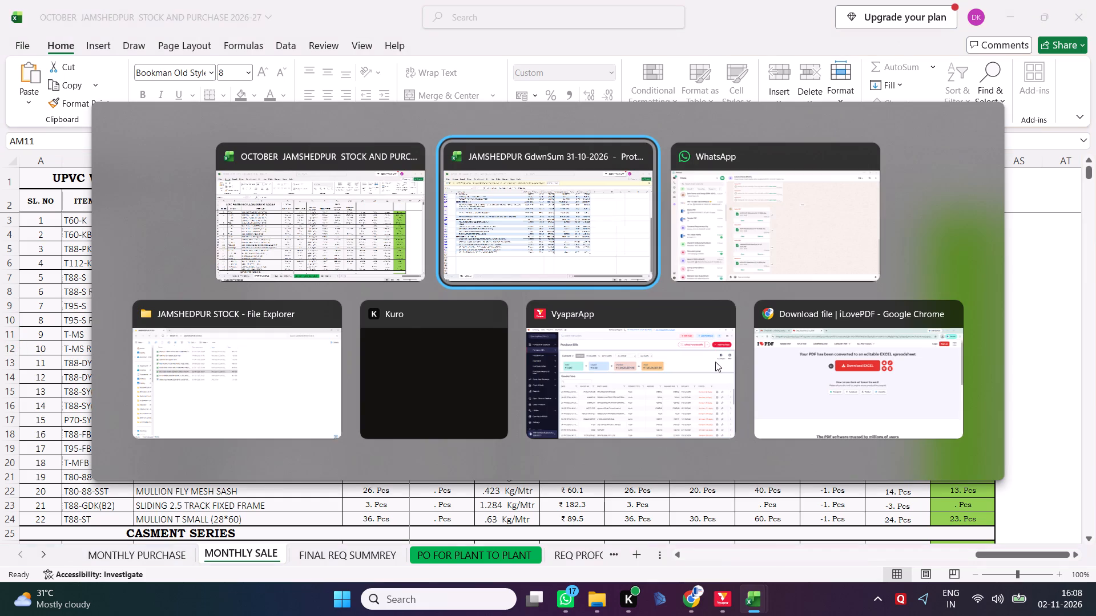
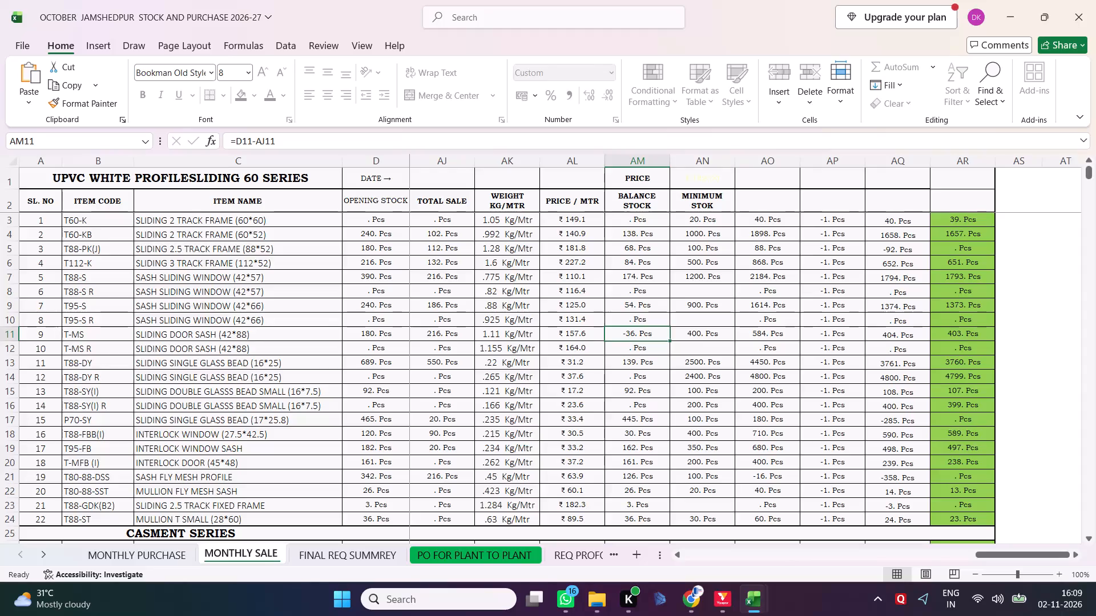
Examine the total sale and balance stock of the profile series down the monthly sale sheet, from white sliding 60 through Win-Eco.
scroll(687, 378, right, 4)
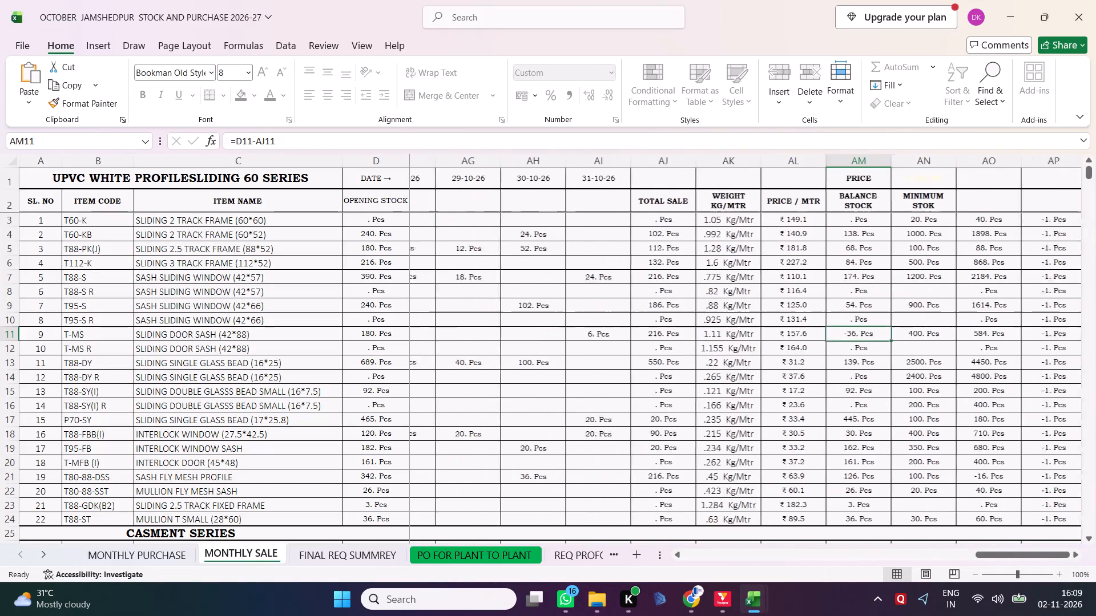
scroll(687, 378, left, 4)
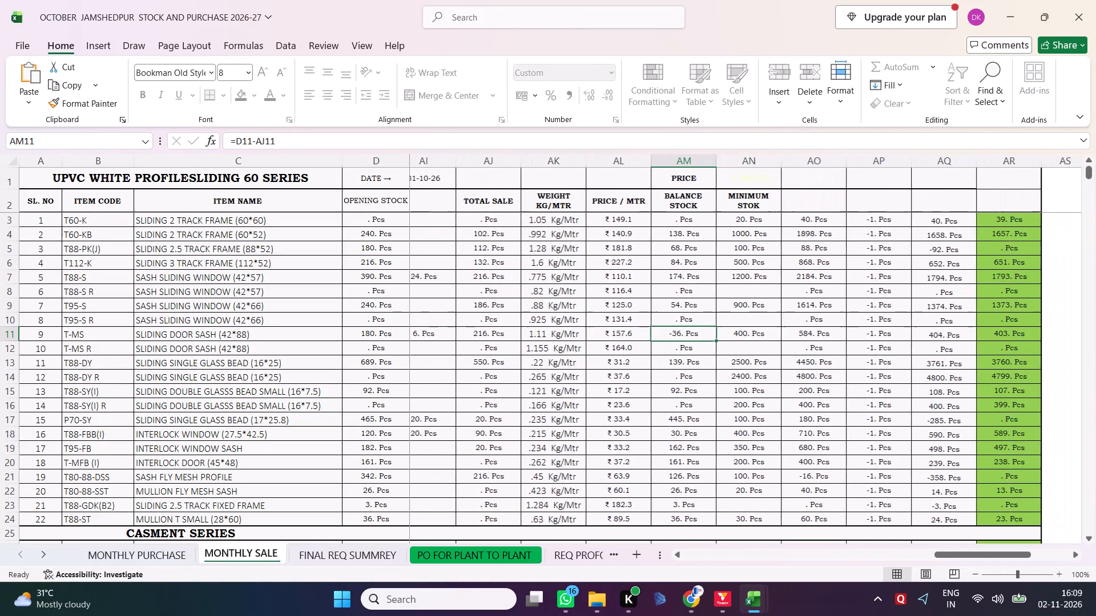
scroll(687, 378, down, 8)
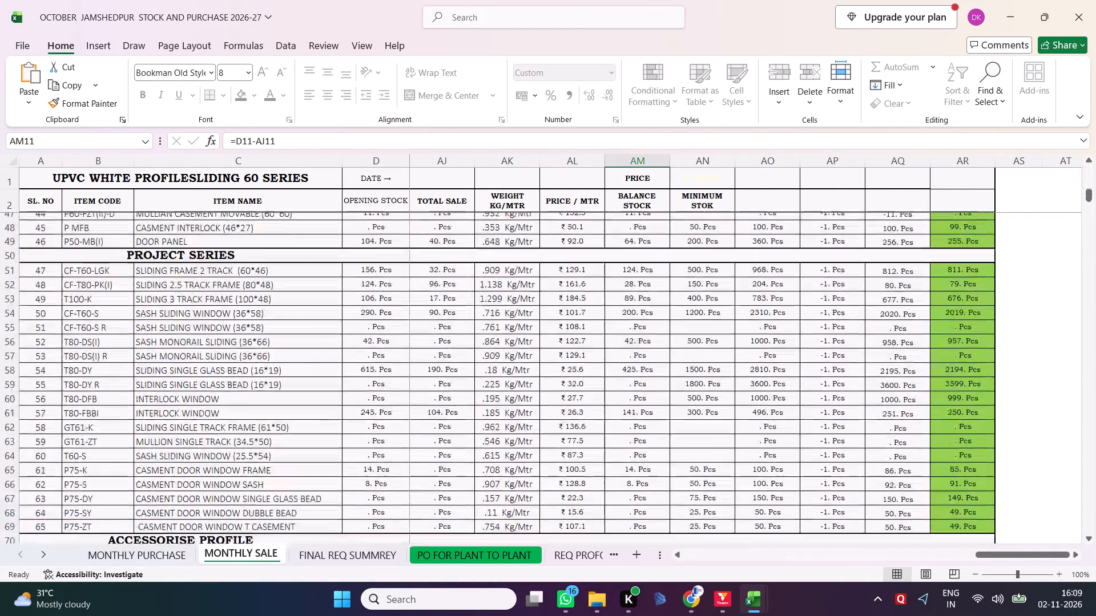
scroll(687, 378, down, 9)
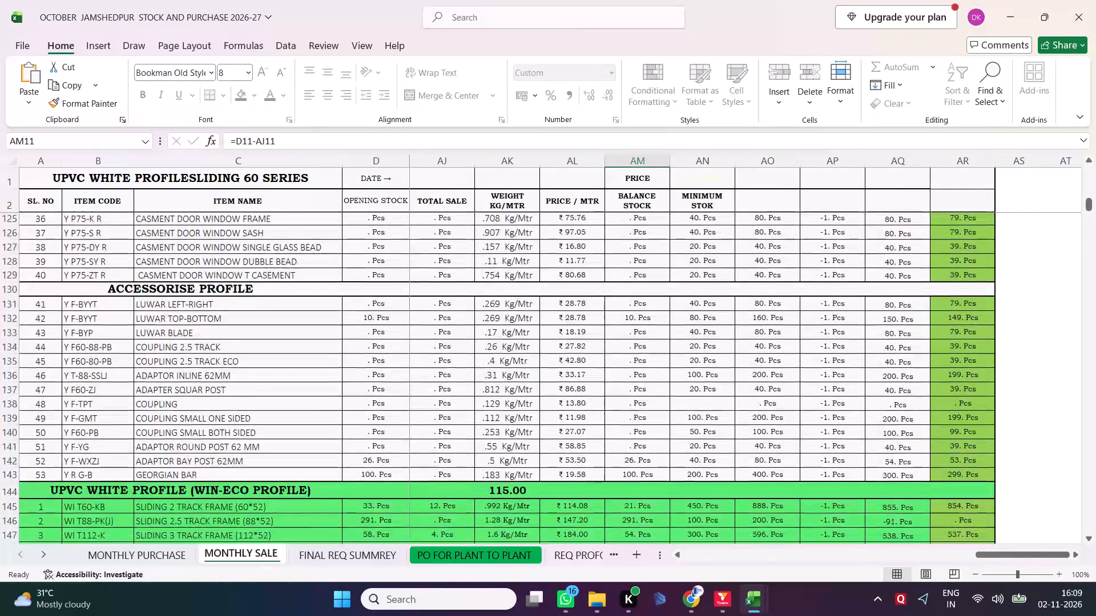
scroll(687, 378, down, 4)
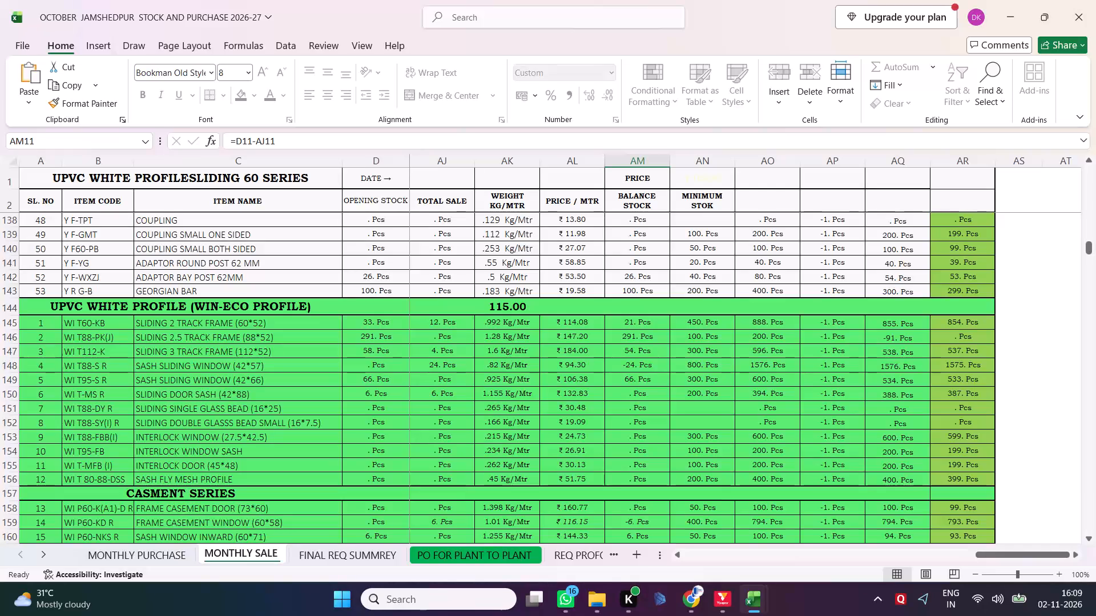
scroll(687, 378, down, 5)
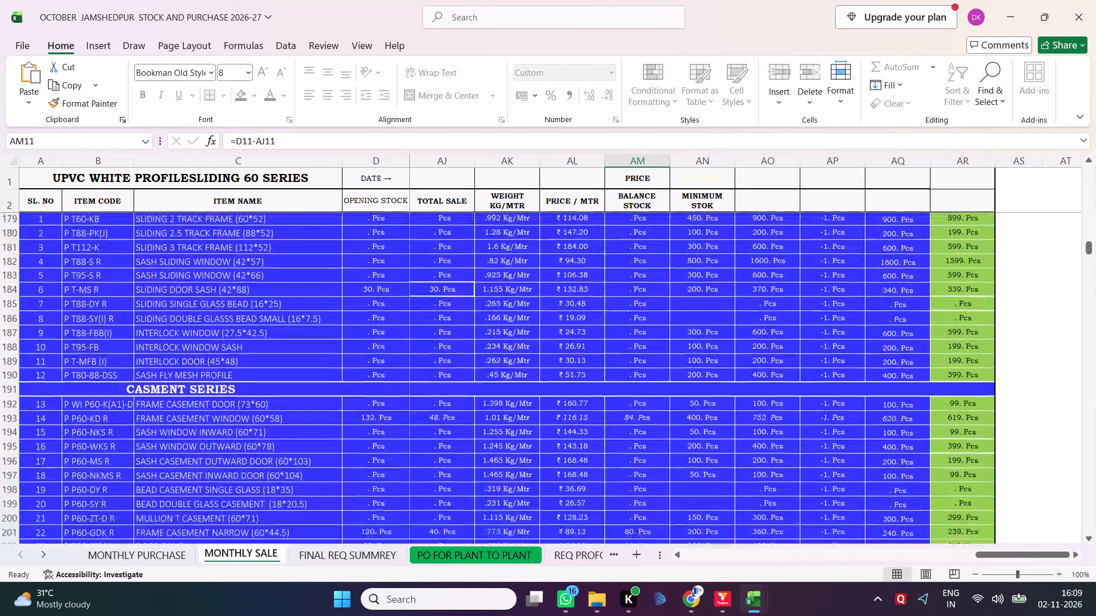
scroll(687, 378, up, 5)
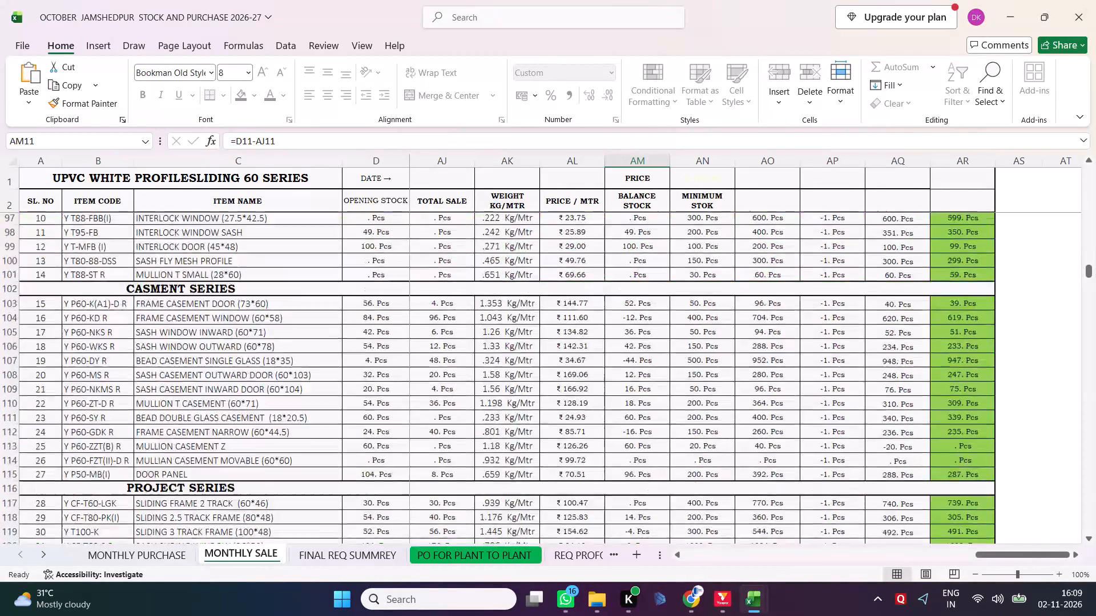
scroll(687, 378, up, 4)
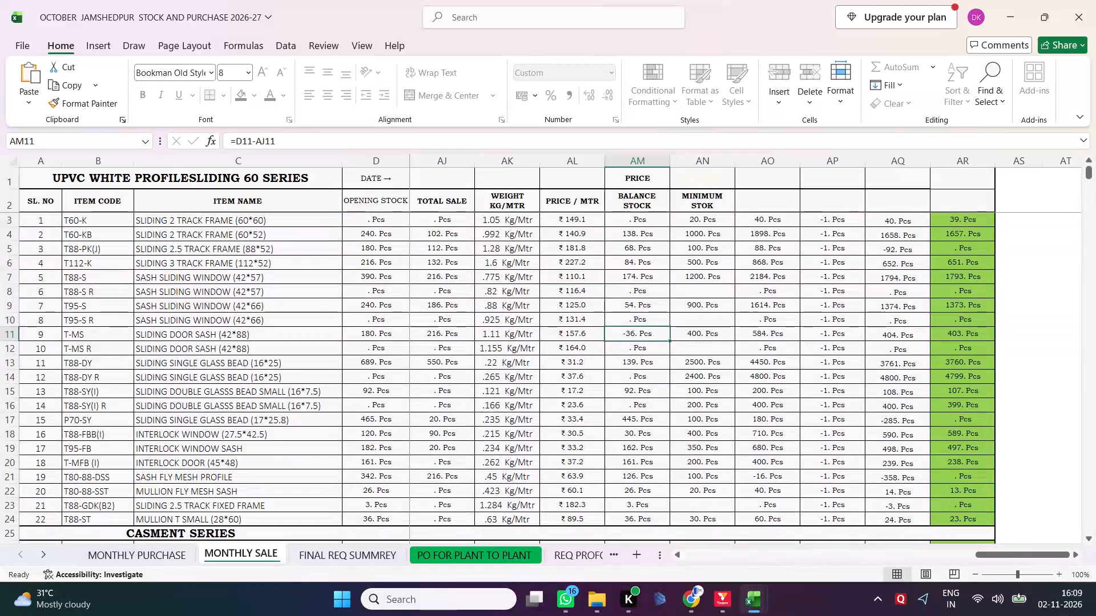
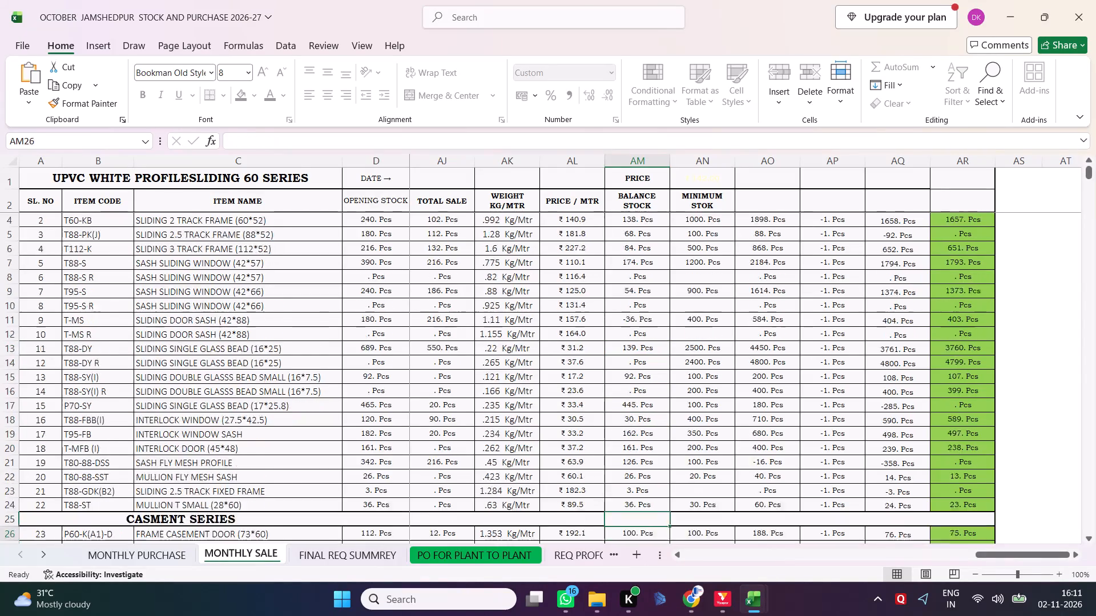
Examine the balance stock of the white casement series profiles, from the P60 door frame through the door panel.
key(Down)
key(Down)
key(Down)
key(Down)
key(Down)
key(Down)
key(Down)
key(Down)
key(Down)
key(Down)
key(Down)
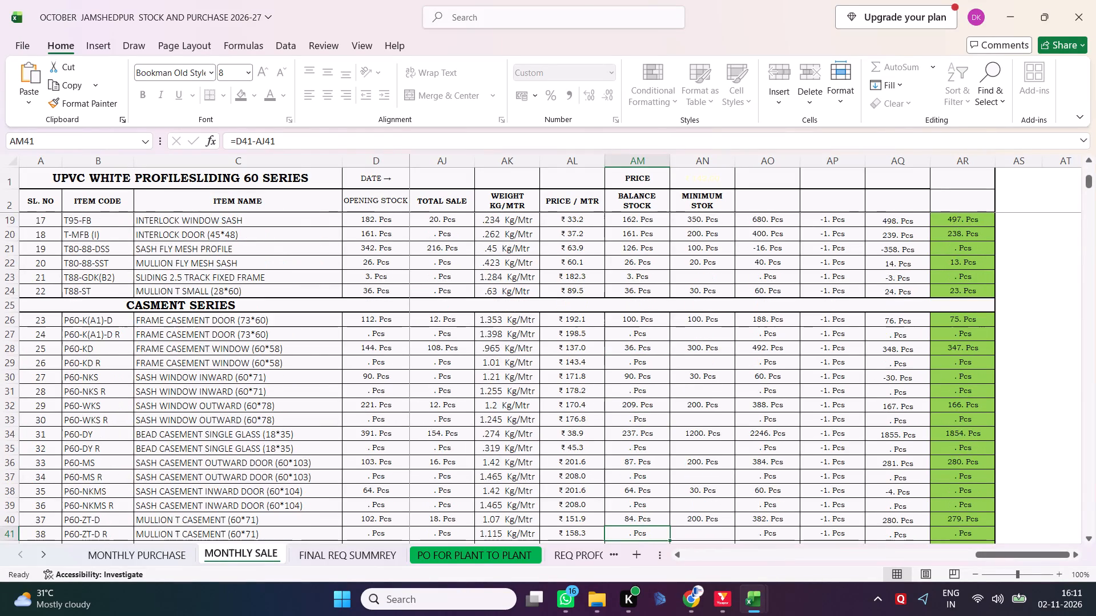
key(Down)
key(Down)
key(Down)
key(Down)
key(Down)
key(Down)
key(Down)
key(Down)
Examine the balance stock of the project series profiles, from the CF-T60-LGK frame through the P75-ZT casement.
key(Down)
key(Down)
key(Down)
key(Down)
key(Down)
key(Down)
key(Down)
key(Down)
key(Down)
key(Down)
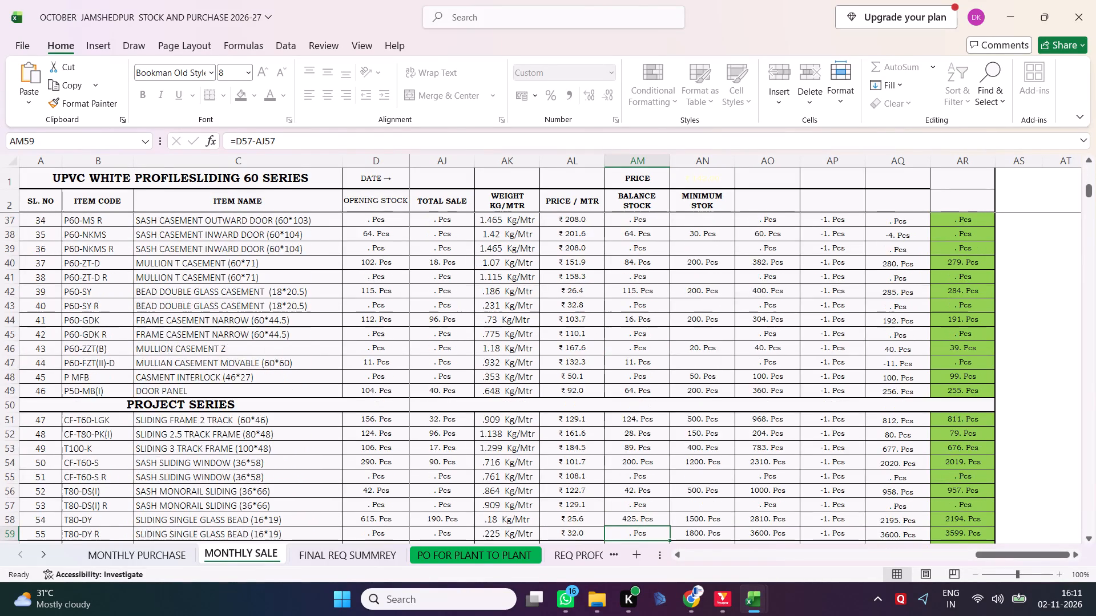
key(Down)
key(Down)
key(Down)
key(Down)
key(Down)
key(Down)
key(Down)
key(Down)
key(Down)
key(Down)
Examine the balance stock of the accessorise profiles, from the louvre pieces and couplings through the Georgian bar.
key(Down)
key(Down)
key(Down)
key(Down)
key(Down)
key(Down)
key(Down)
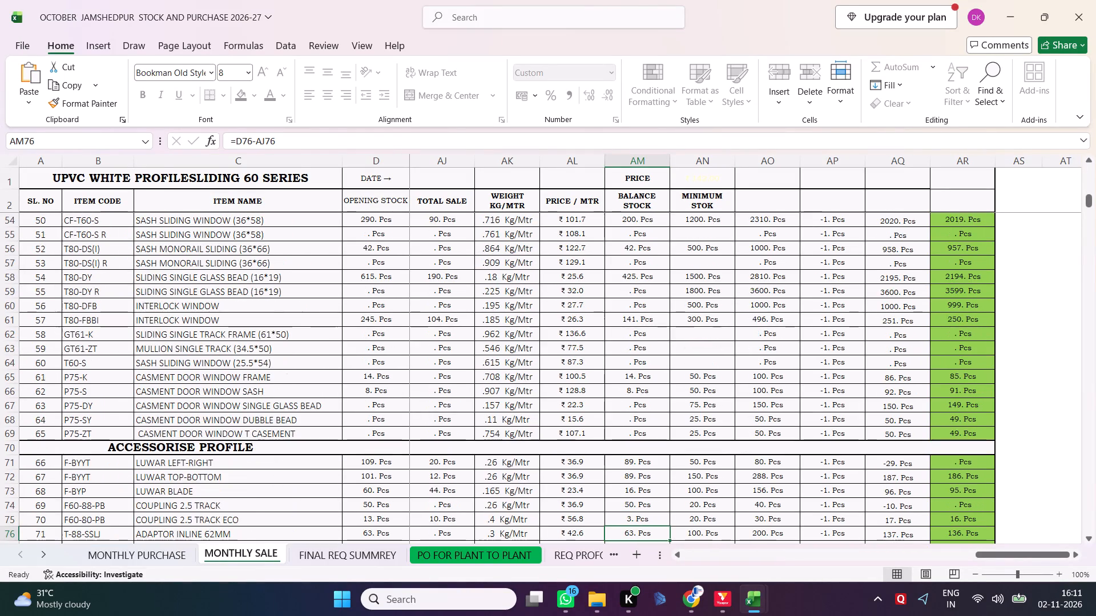
key(Down)
key(Down)
key(Down)
key(Down)
key(Down)
key(Down)
key(Down)
key(Down)
key(Down)
key(Down)
key(Down)
Examine the balance stock of the Y series sliding and casement profiles, going back over the casement items.
key(Down)
key(Down)
key(Down)
key(Down)
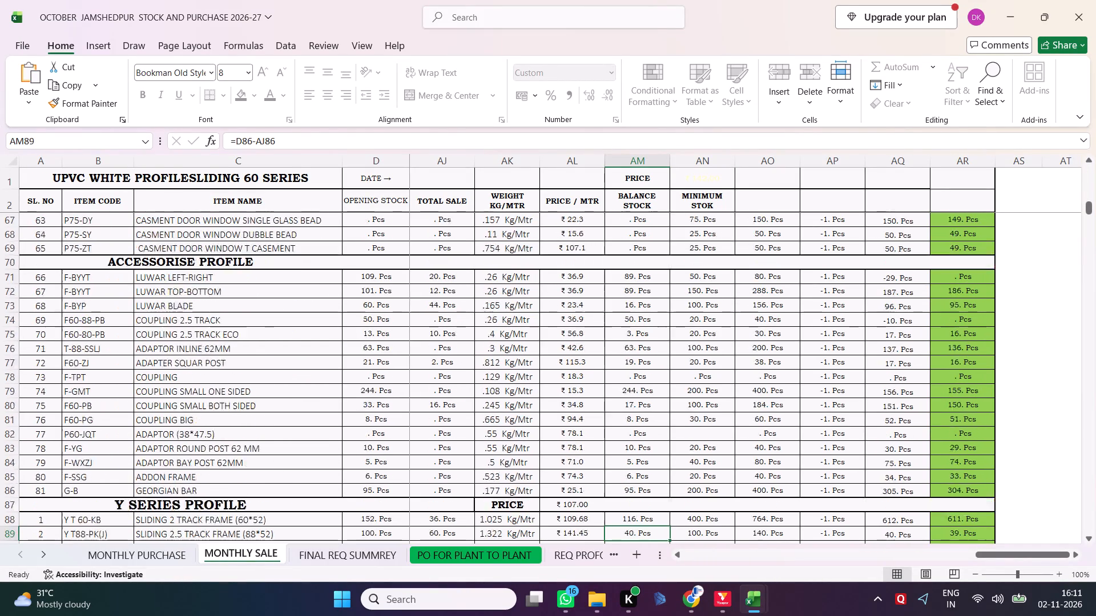
key(Down)
key(Down)
key(Down)
key(Down)
key(Down)
key(Down)
key(Down)
key(Down)
key(Down)
key(Down)
key(Down)
key(Down)
key(Down)
key(Down)
key(Down)
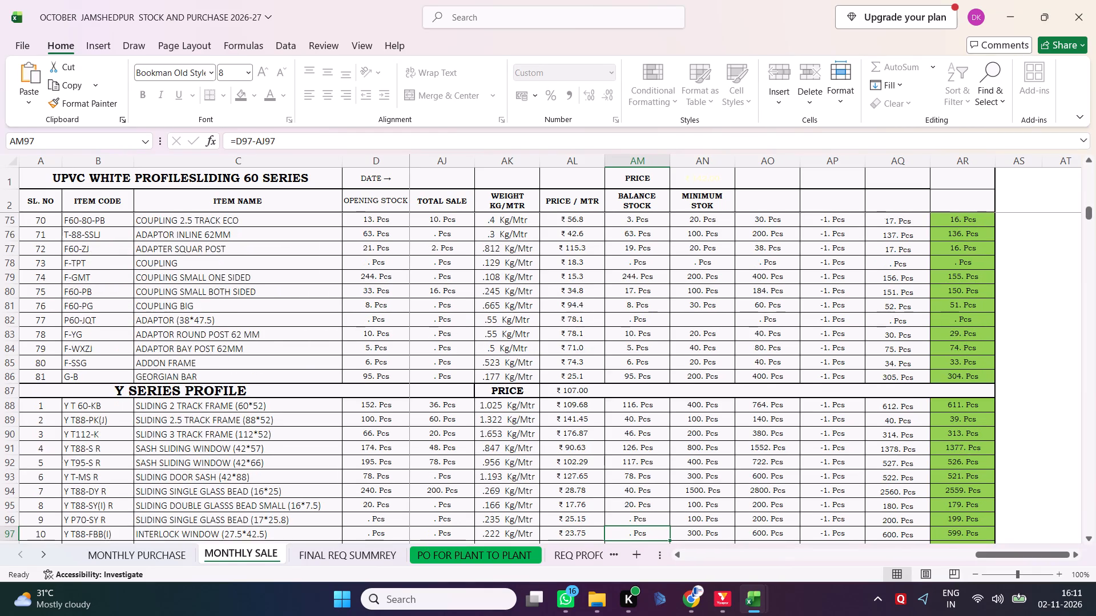
key(Down)
key(Down)
key(Down)
key(Down)
key(Down)
key(Up)
key(Up)
key(Up)
key(Up)
key(Up)
key(Up)
key(Up)
key(Up)
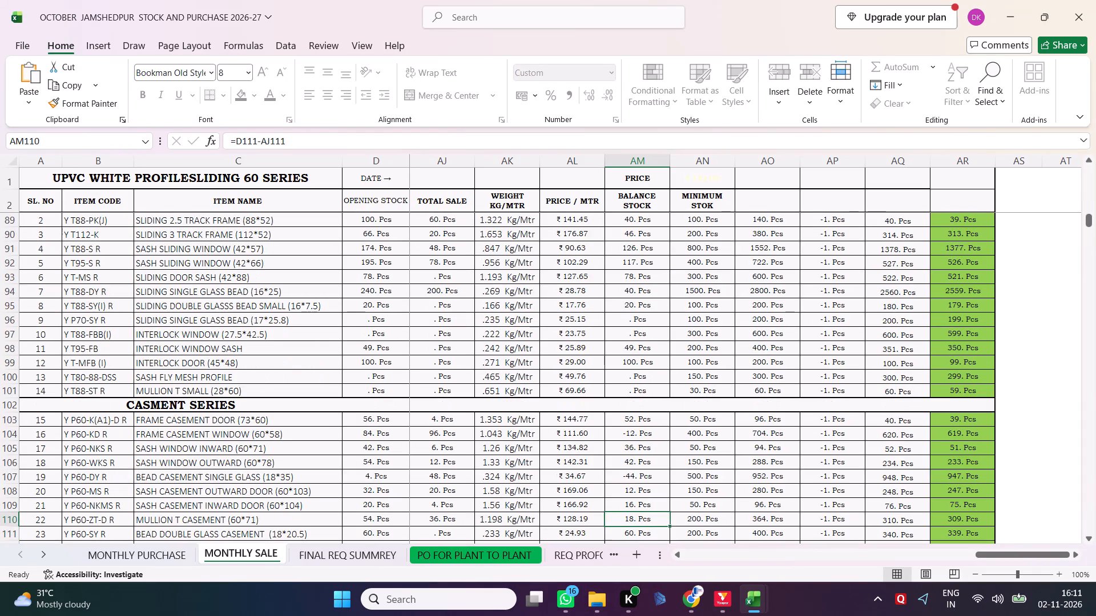
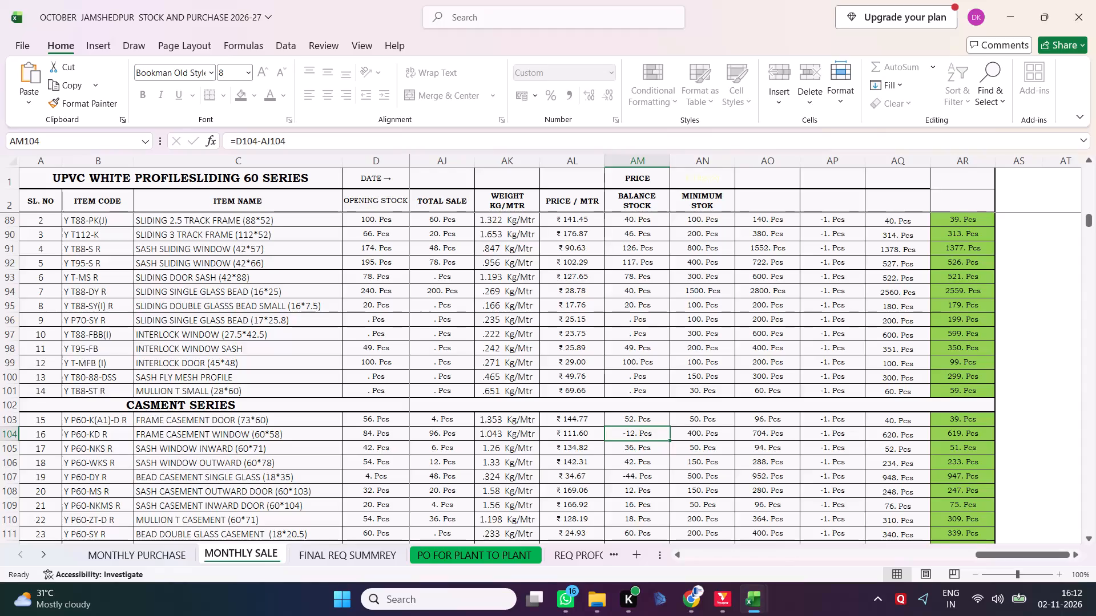
Examine the balance stock of the Y series casement profiles, from the window frame down to the single glass bead.
key(Down)
key(Down)
key(Down)
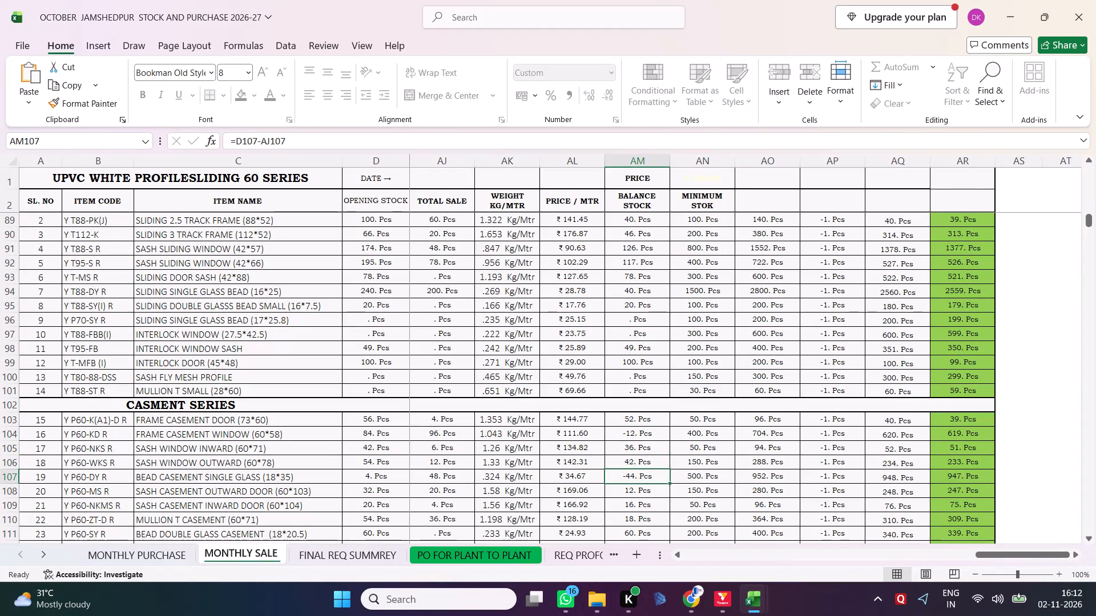
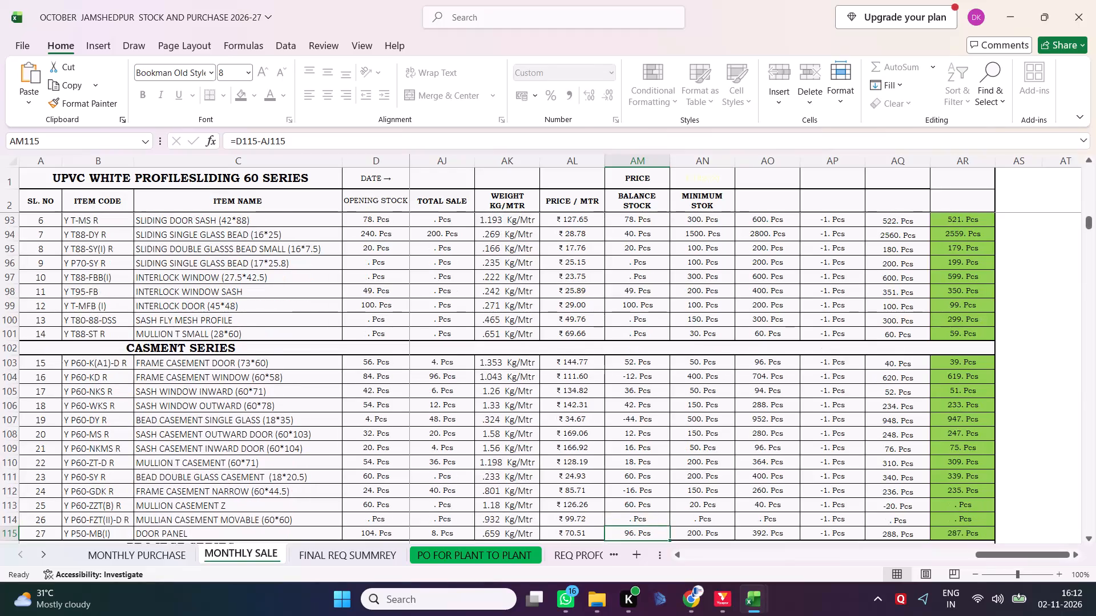
Check the balance stock of the Y series casement profiles from the door panel back up to FRAME CASEMENT NARROW (60*44.5).
key(Down)
key(Up)
key(Up)
key(Up)
key(Up)
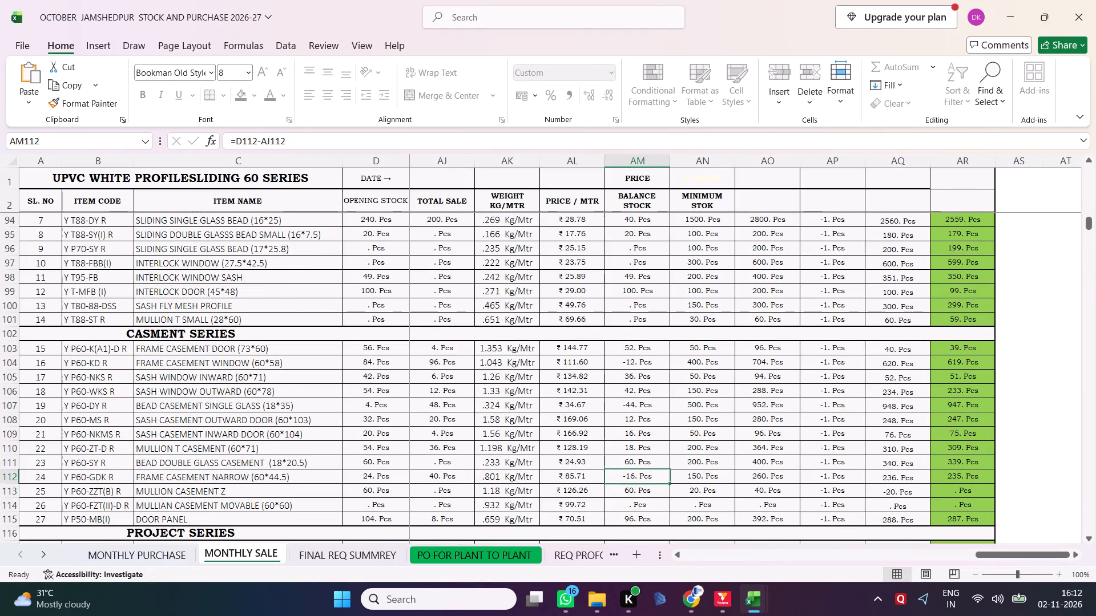
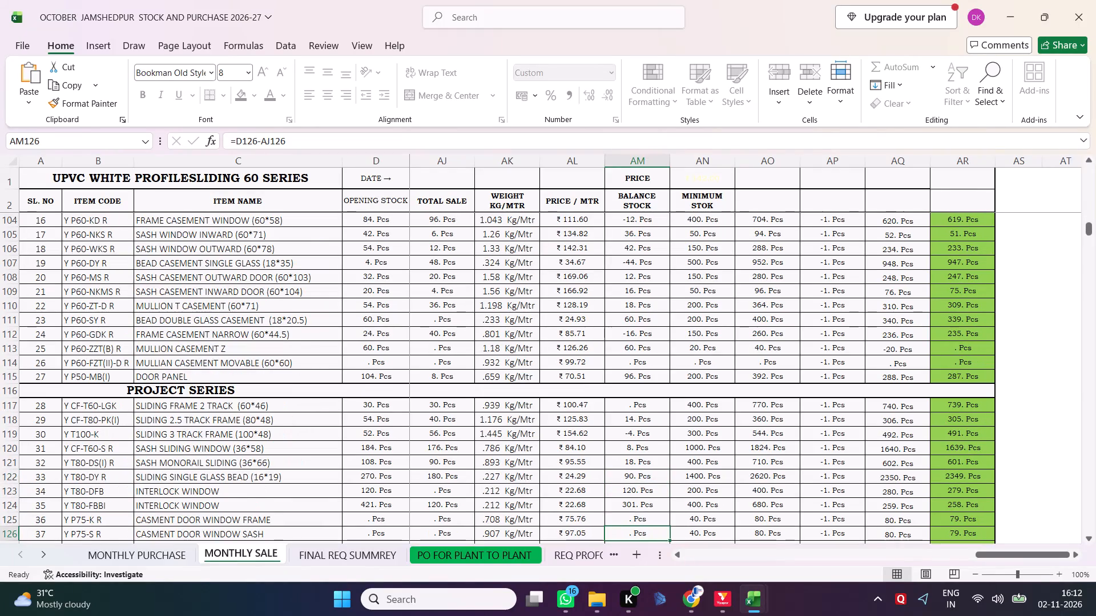
Check the balance stock of the Project Series profiles from CASMENT DOOR WINDOW SASH up to SLIDING 3 TRACK FRAME (100*48).
key(Up)
key(Up)
key(Up)
key(Up)
key(Up)
key(Up)
key(Up)
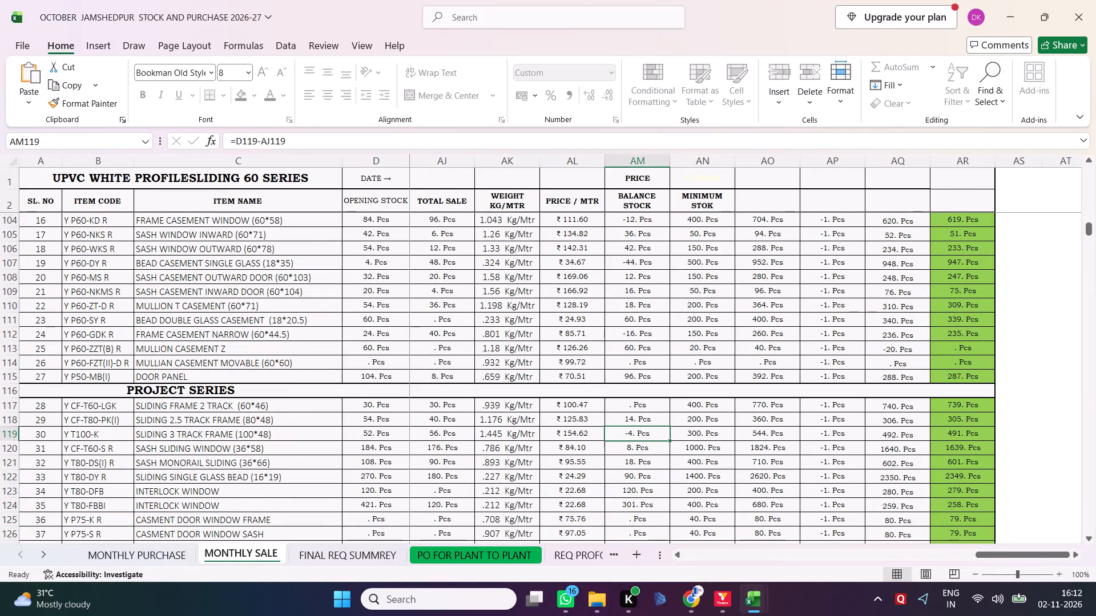
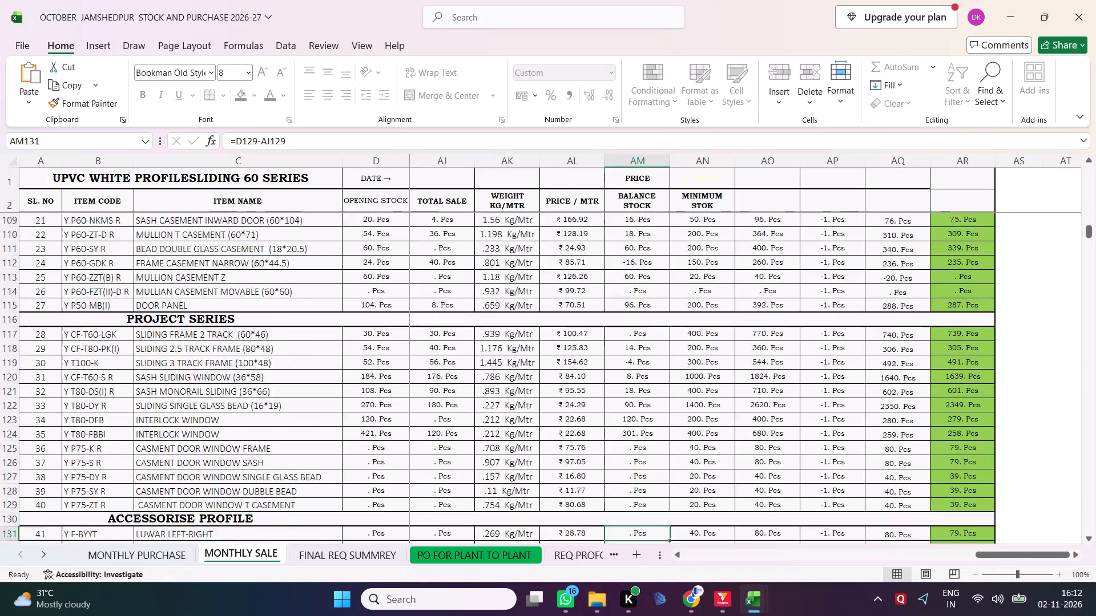
Check the balance stock from LUWAR LEFT-RIGHT through the Accessorise Profile items and into the Win-Eco profiles.
key(Down)
key(Down)
key(Down)
key(Down)
key(Down)
key(Down)
key(Down)
key(Down)
key(Down)
key(Down)
key(Down)
key(Down)
key(Down)
key(Down)
key(Down)
key(Down)
key(Down)
key(Down)
key(Down)
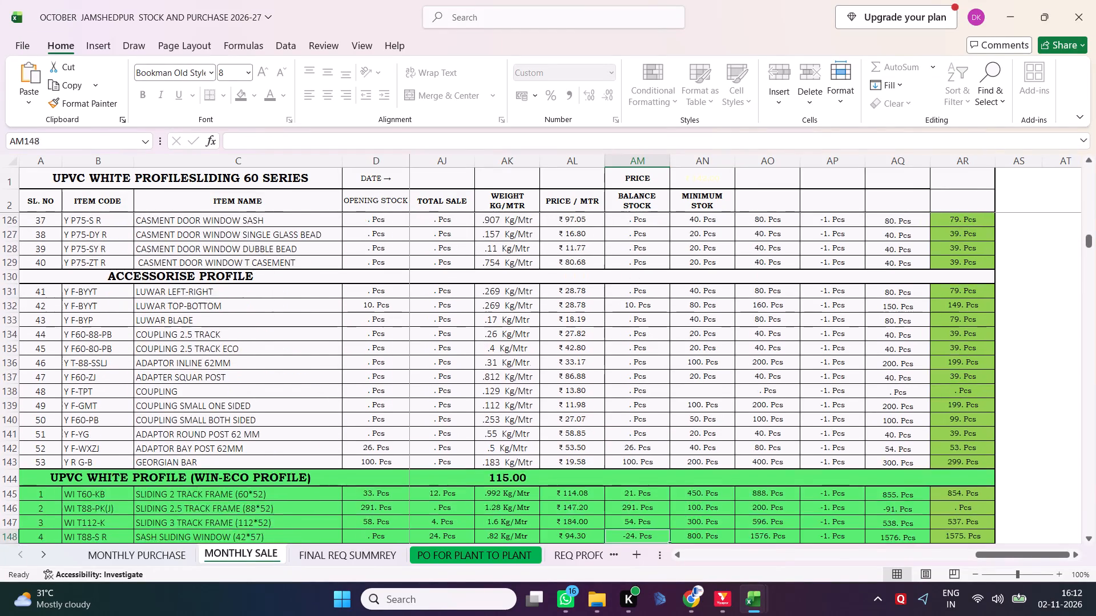
key(Down)
Recheck the balance stock of the Win-Eco profiles up to SLIDING 2.5 TRACK FRAME (88*52), finishing on SASH SLIDING WINDOW (42*57).
key(Up)
key(Up)
key(Up)
key(Up)
key(Up)
key(Up)
key(Up)
key(Up)
key(Up)
key(Up)
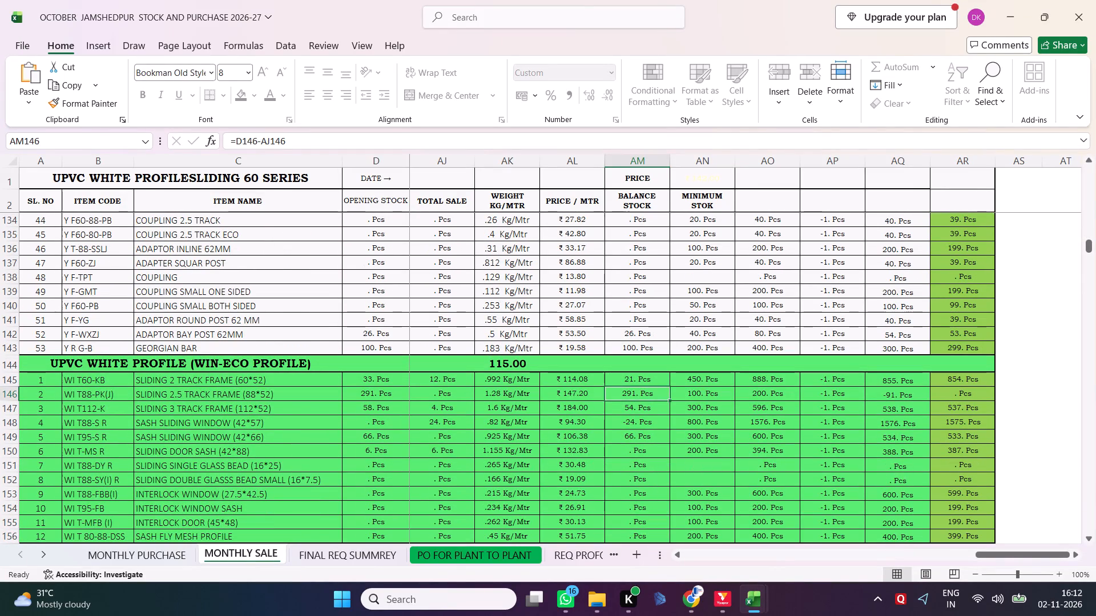
key(Down)
key(Down)
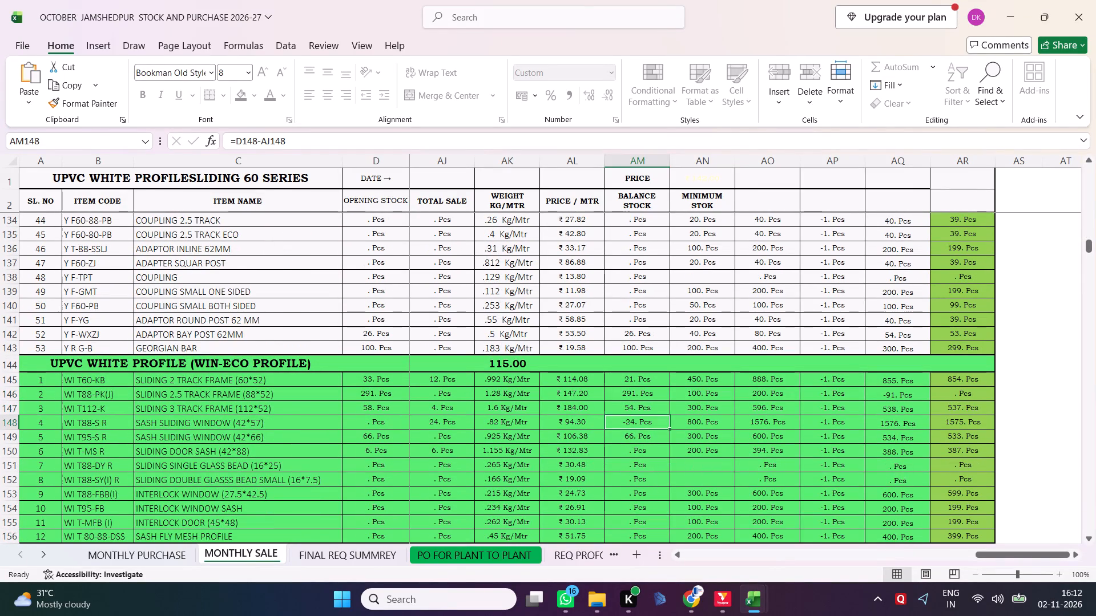
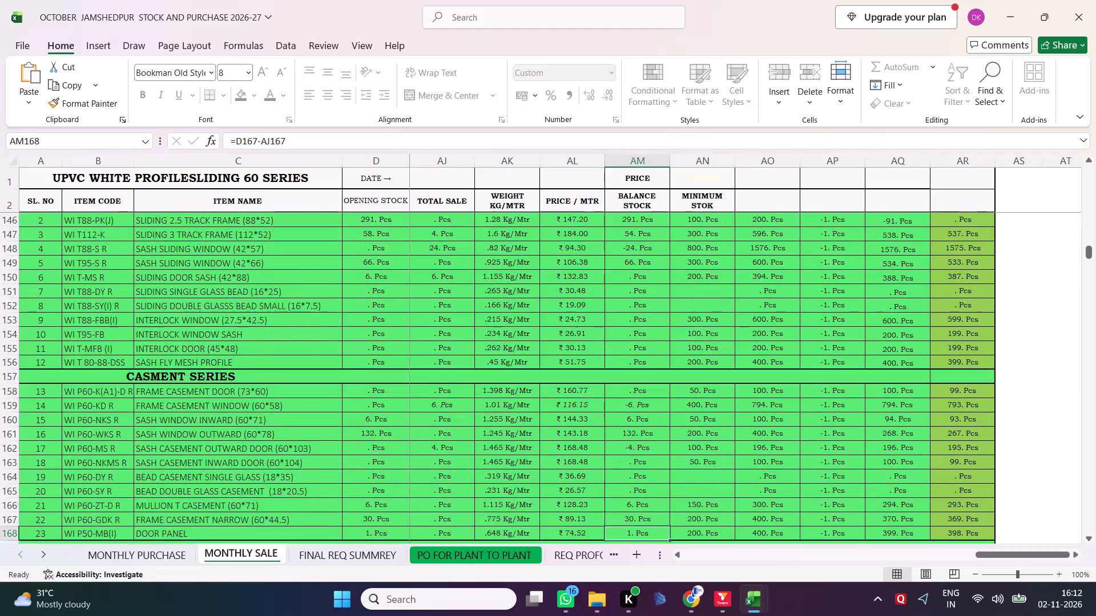
Check the balance stock of the Casement Series profiles from DOOR PANEL back up, finishing on FRAME CASEMENT WINDOW (60*58).
key(Up)
key(Up)
key(Up)
key(Up)
key(Up)
key(Up)
key(Up)
key(Up)
key(Up)
key(Up)
key(Up)
key(Down)
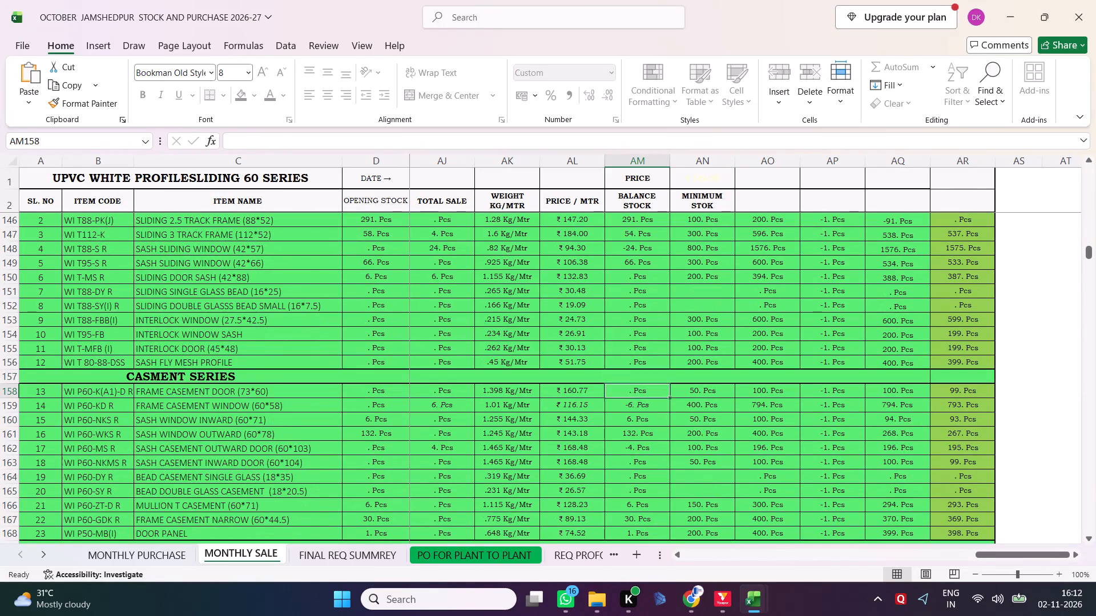
key(Down)
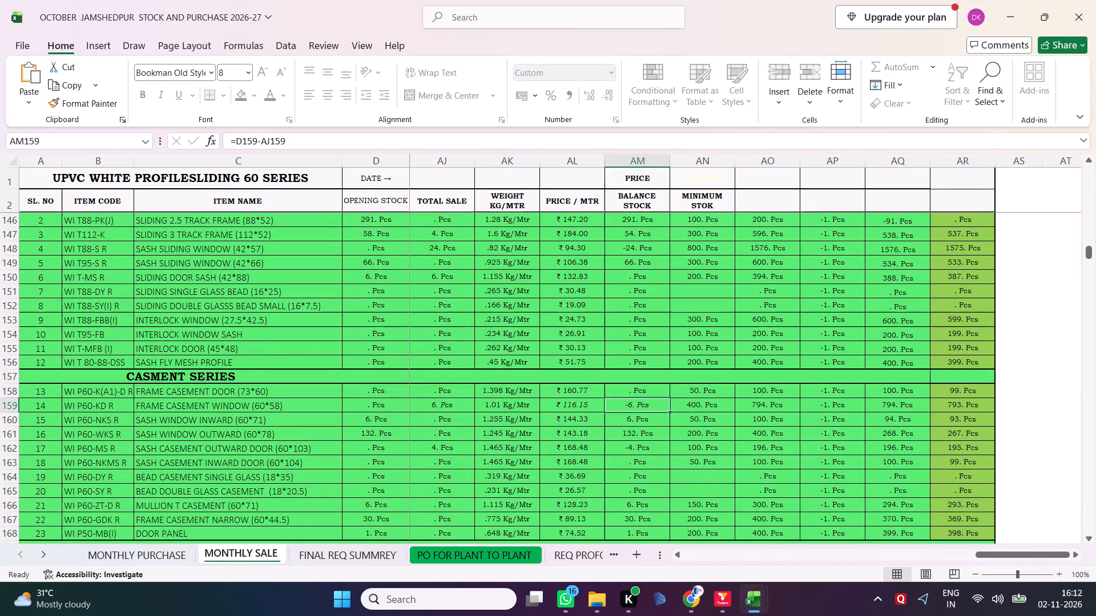
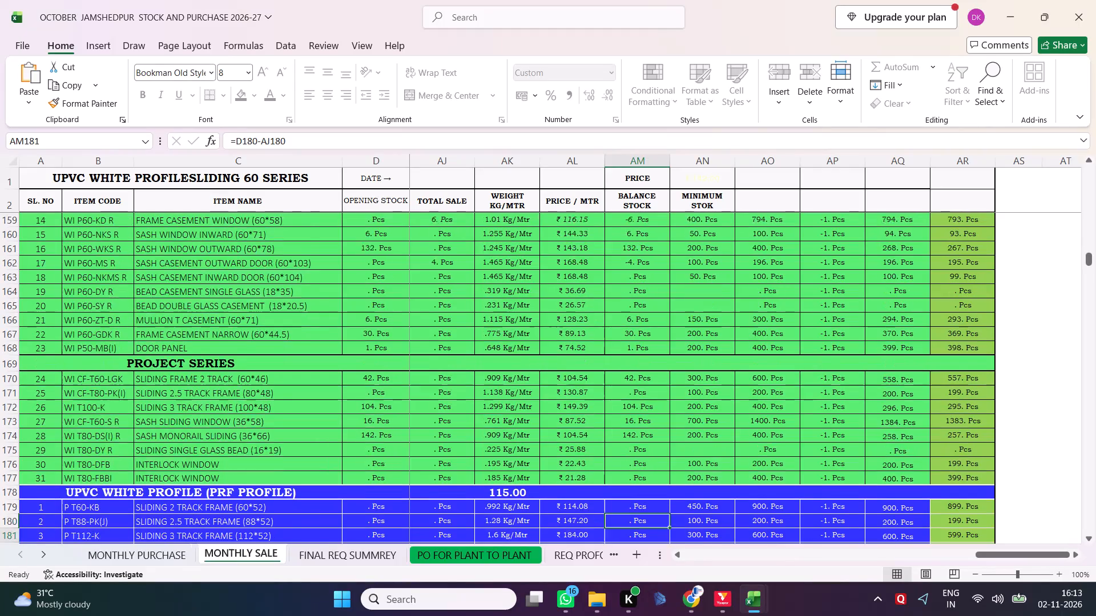
Check the balance stock of the UPVC White Profile (PRF Profile) items, from SLIDING 3 TRACK FRAME (112*52) through the Project Series.
key(Down)
key(Down)
key(Down)
key(Down)
key(Down)
key(Down)
key(Down)
key(Down)
key(Down)
key(Down)
key(Down)
key(Down)
key(Down)
key(Down)
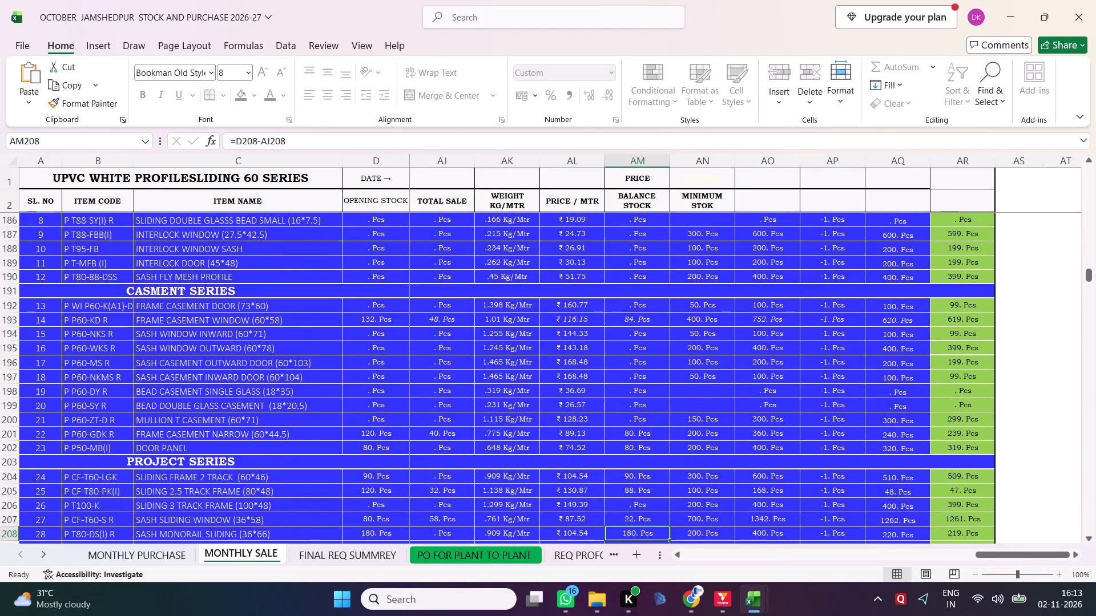
key(Down)
key(Down)
key(Down)
key(Down)
Check the balance stock of the UPVC Colour Profil Mahogani items, from SLIDING 2 TRACK FRAME (54*46) down to GEORGIAN BAR.
key(Down)
key(Down)
key(Down)
key(Down)
key(Down)
key(Down)
key(Down)
key(Down)
key(Down)
key(Down)
key(Down)
key(Down)
key(Down)
key(Down)
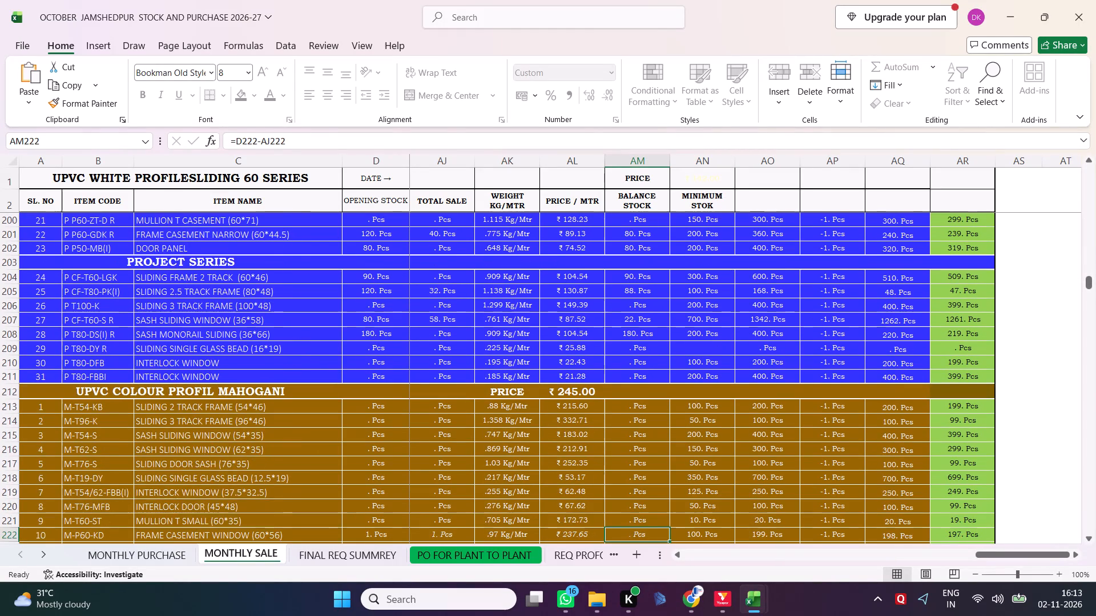
key(Down)
key(Down)
key(Down)
key(Down)
key(Down)
key(Down)
key(Down)
key(Down)
key(Down)
key(Down)
key(Down)
key(Down)
key(Down)
Check the balance stock of the UPVC Colour Profile Walnut items with WP codes, down to GEORGIAN BAR.
key(Down)
key(Down)
key(Down)
key(Down)
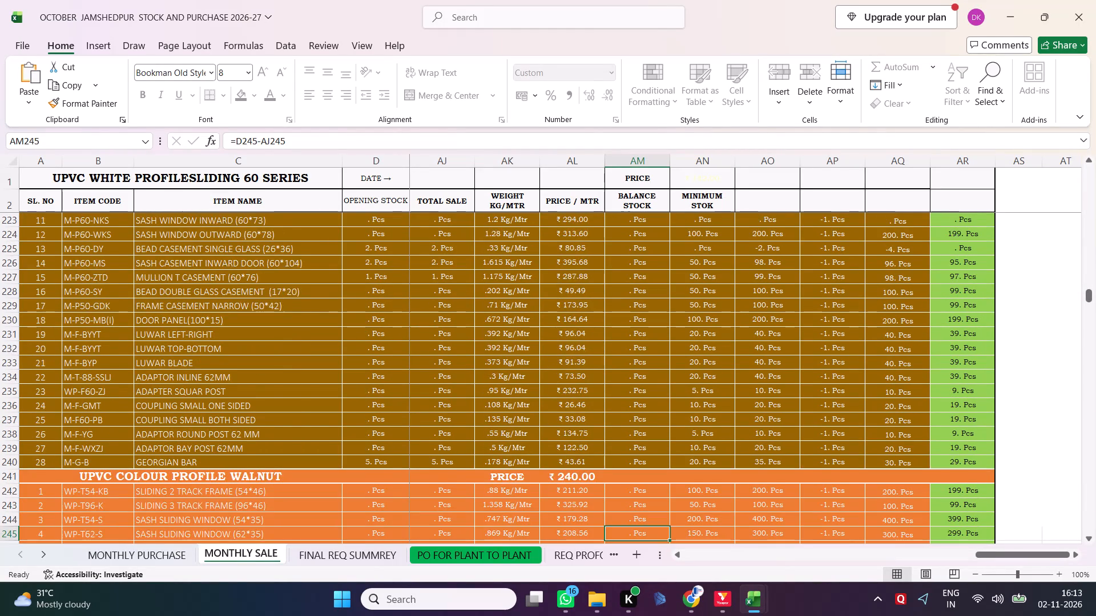
key(Down)
key(Down)
key(Down)
key(Down)
key(Down)
key(Down)
key(Down)
key(Down)
key(Down)
key(Down)
key(Down)
key(Down)
key(Down)
key(Down)
key(Down)
key(Down)
key(Down)
key(Down)
key(Down)
key(Down)
key(Down)
key(Down)
key(Down)
key(Down)
key(Down)
key(Down)
key(Down)
key(Down)
key(Down)
key(Down)
key(Down)
key(Down)
Check the balance stock of the UPVC Colour Profile (Black Color) items, from SLIDING 2 TRACK FRAME (62*52) to GEORGIAN BAR.
key(Down)
key(Down)
key(Down)
key(Down)
key(Down)
key(Down)
key(Down)
key(Down)
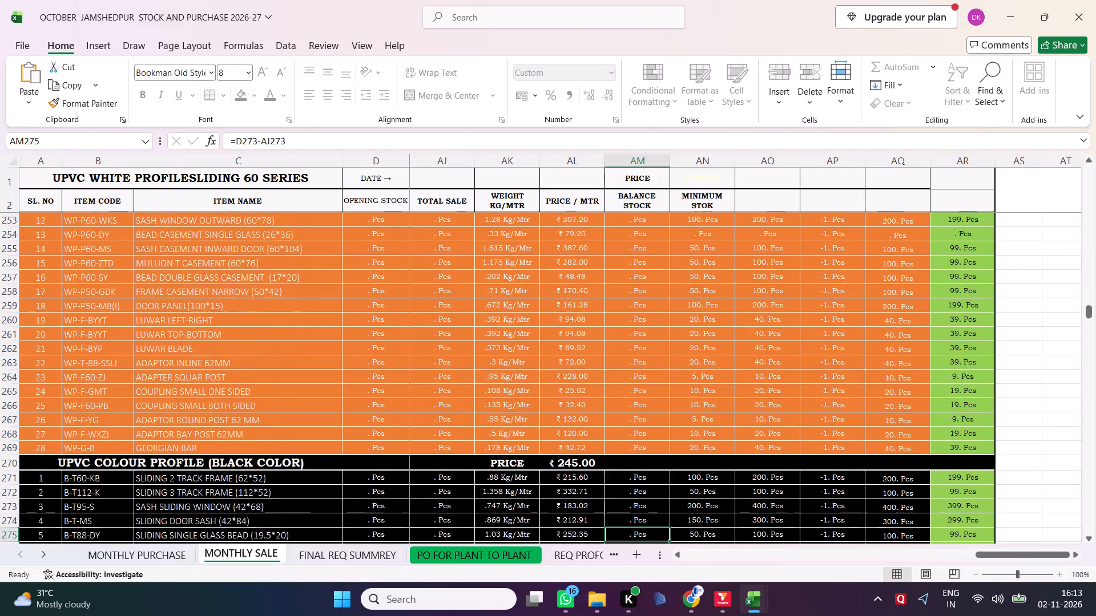
key(Down)
key(Down)
key(Down)
key(Down)
key(Down)
key(Down)
key(Down)
key(Down)
key(Down)
key(Down)
Check the balance stock of the Walnut Color sliding and Casement Series profiles, down to FRAME CASEMENT NARROW (60*44.5).
key(Down)
key(Down)
key(Down)
key(Down)
key(Down)
key(Down)
key(Down)
key(Down)
key(Down)
key(Down)
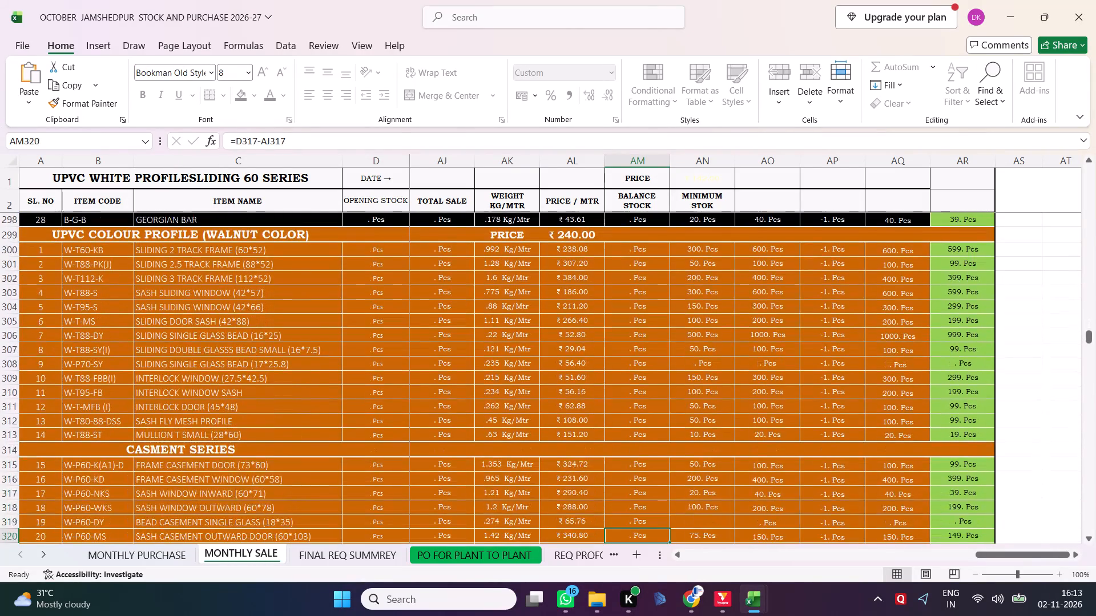
key(Down)
key(Down)
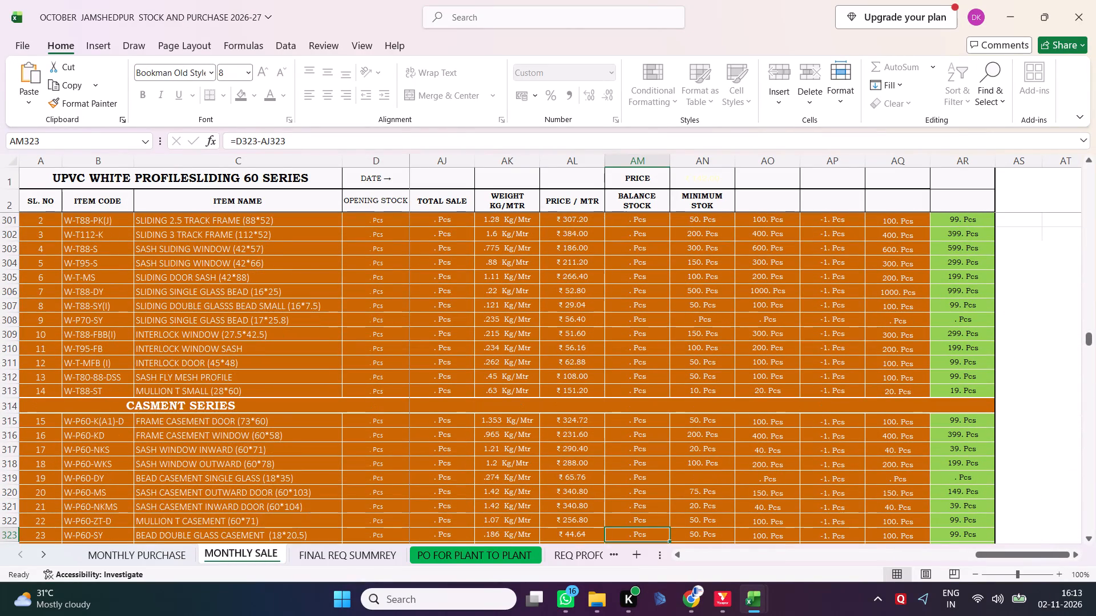
key(Down)
key(Down)
key(Down)
key(Down)
key(Down)
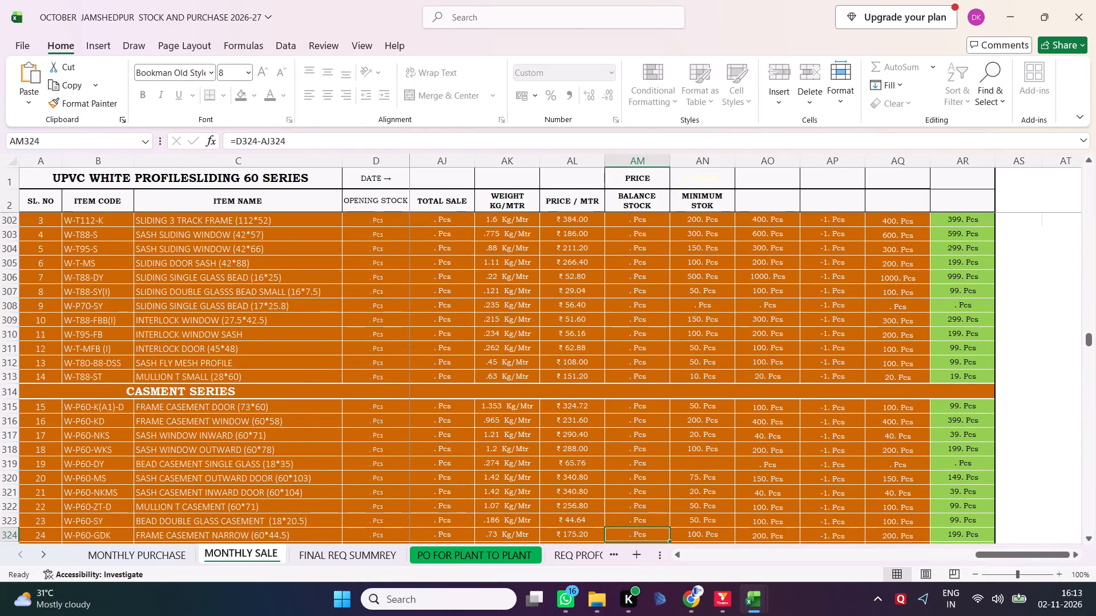
Check the balance stock of the remaining Walnut casement items and the Project Series profiles, down to SASH SLIDING WINDOW (25.5*54).
key(Down)
key(Down)
key(Down)
key(Down)
key(Down)
key(Down)
key(Down)
key(Down)
key(Down)
key(Down)
key(Down)
key(Down)
key(Down)
key(Down)
key(Down)
Check the balance stock of the Walnut ACCESSORISE PROFILE items, from LUWAR LEFT-RIGHT down to GEORGIAN BAR.
key(Down)
key(Down)
key(Down)
key(Down)
key(Down)
key(Down)
key(Down)
key(Down)
key(Down)
key(Down)
key(Down)
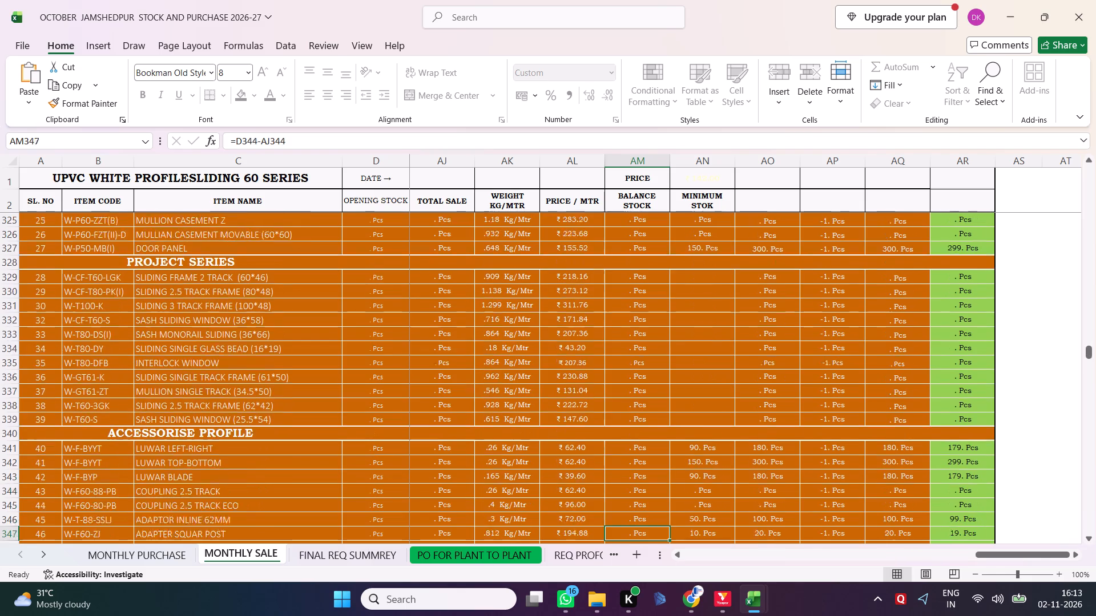
key(Down)
key(Down)
key(Down)
key(Down)
key(Down)
key(Down)
Check the balance stock of the UPVC Colour Profile (Dark Grey) sliding and casement items, down to SASH WINDOW OUTWARD (60*78).
key(Down)
key(Down)
key(Down)
key(Down)
key(Down)
key(Down)
key(Down)
key(Down)
key(Down)
key(Down)
key(Down)
key(Down)
key(Down)
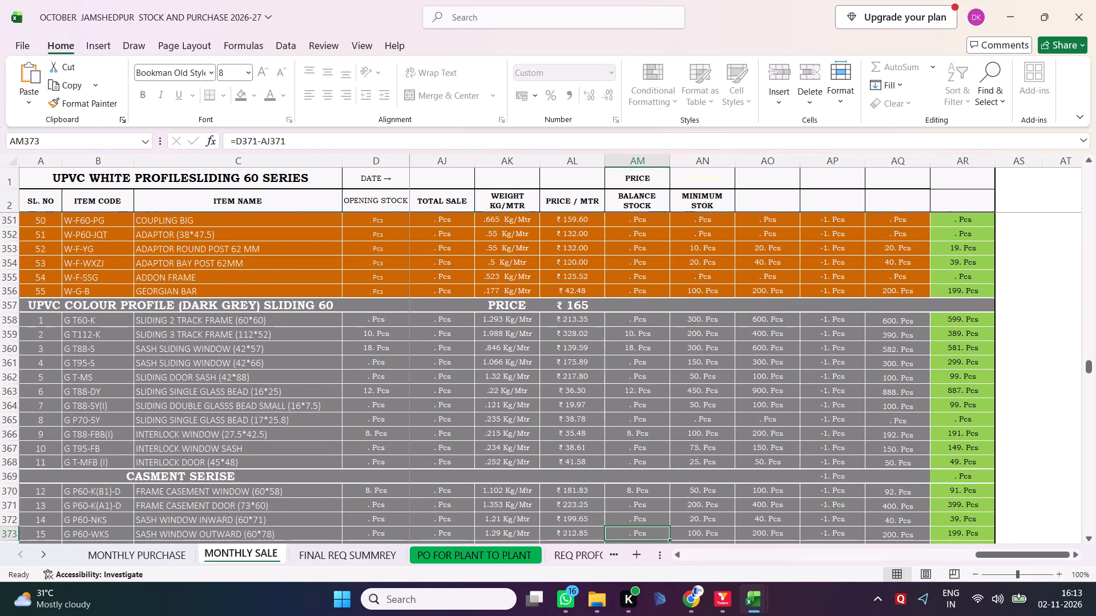
Check the balance stock of the remaining Dark Grey casement and accessory profiles, down to GEORGIAN BAR.
key(Down)
key(Down)
key(Down)
key(Down)
key(Down)
key(Down)
key(Down)
key(Down)
key(Down)
key(Down)
key(Down)
key(Down)
key(Down)
key(Down)
key(Down)
key(Down)
Check the balance stock of the REINFORCEMENT (1.0 MM X 5 MTR) items, from R T95-S down to T100-K.
key(Down)
key(Down)
key(Down)
key(Down)
key(Down)
key(Down)
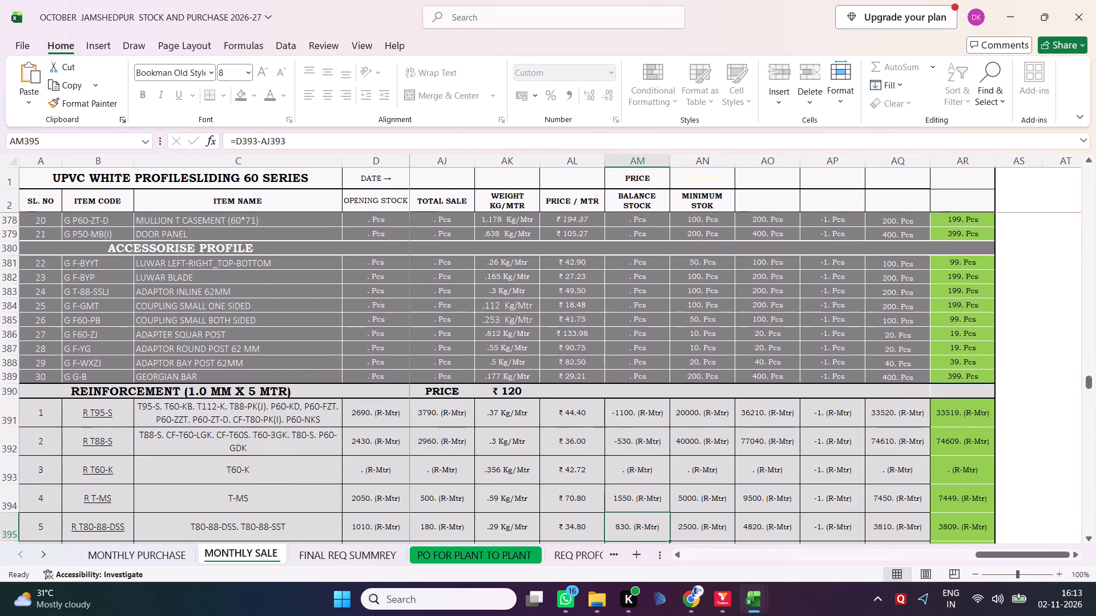
key(Down)
key(Down)
key(Down)
key(Down)
key(Down)
key(Down)
key(Down)
key(Down)
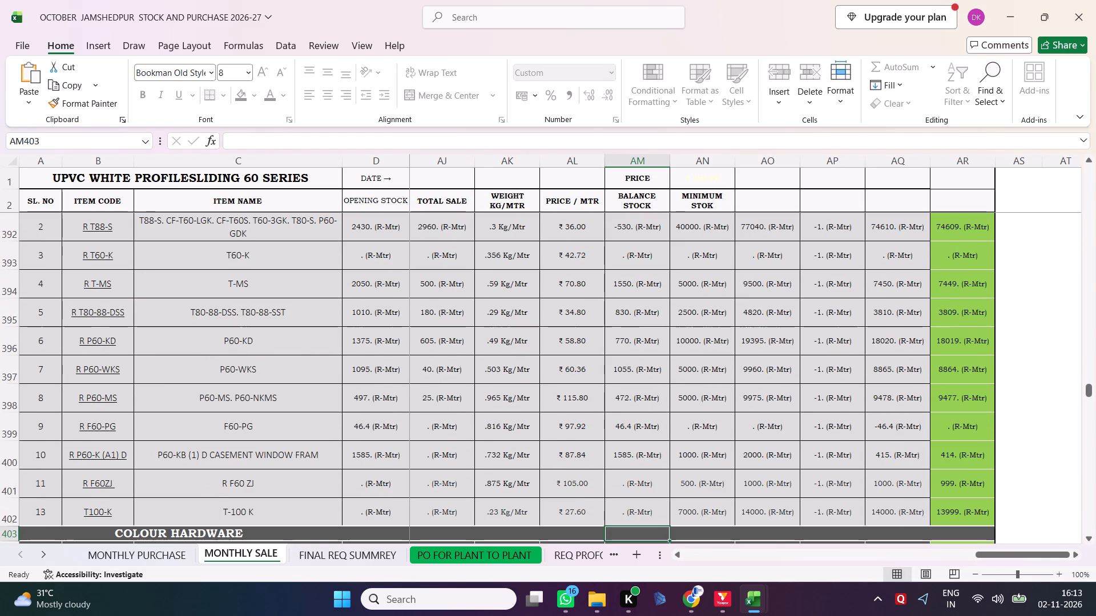
Recheck the balance stock of the Reinforcement items going back up to the Dark Grey GEORGIAN BAR row.
key(Up)
key(Up)
key(Up)
key(Up)
key(Up)
key(Up)
key(Up)
key(Up)
key(Up)
key(Up)
key(Up)
key(Up)
key(Up)
key(Up)
key(Up)
key(Up)
key(Up)
key(Down)
key(Down)
key(Down)
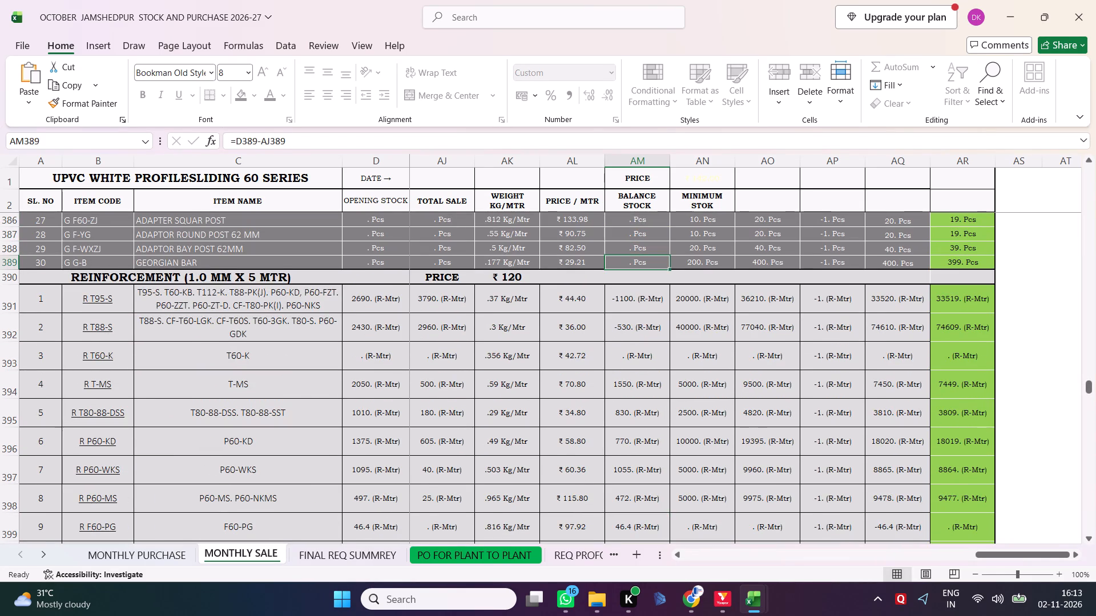
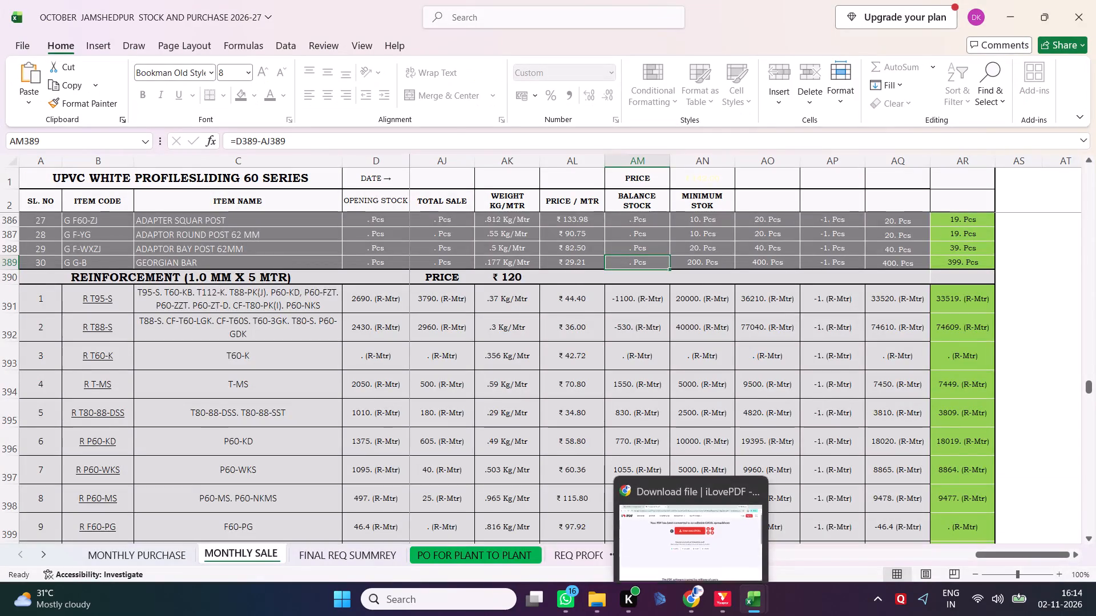
Review the MONTHLY SALE rows from the REINFORCEMENT items through the hardware sections, down to STRECH ROLL in the OTHER'S section.
scroll(651, 382, down, 6)
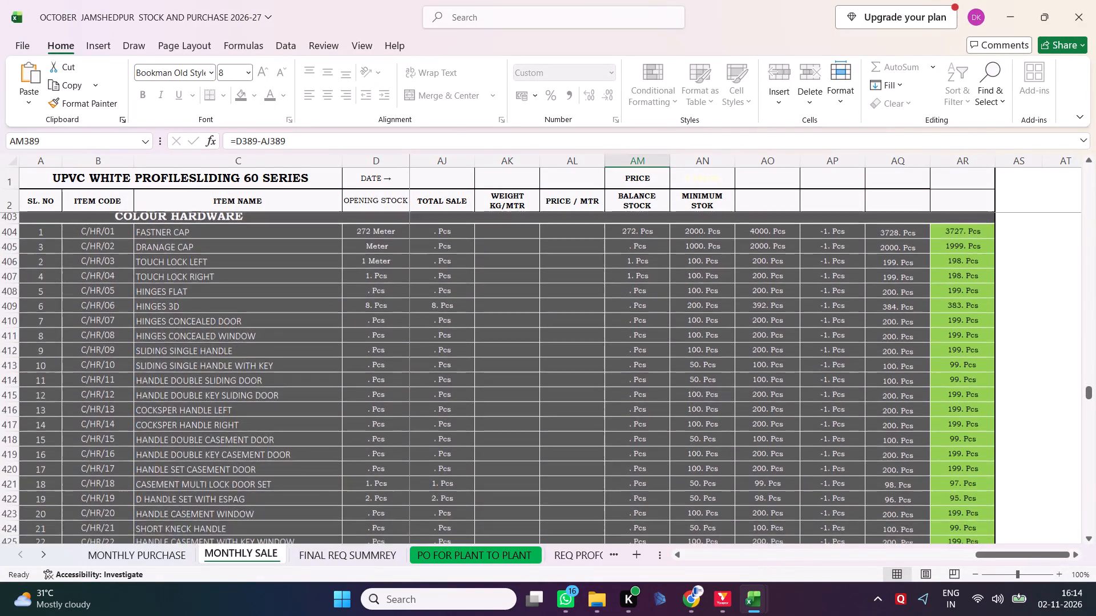
scroll(651, 382, down, 8)
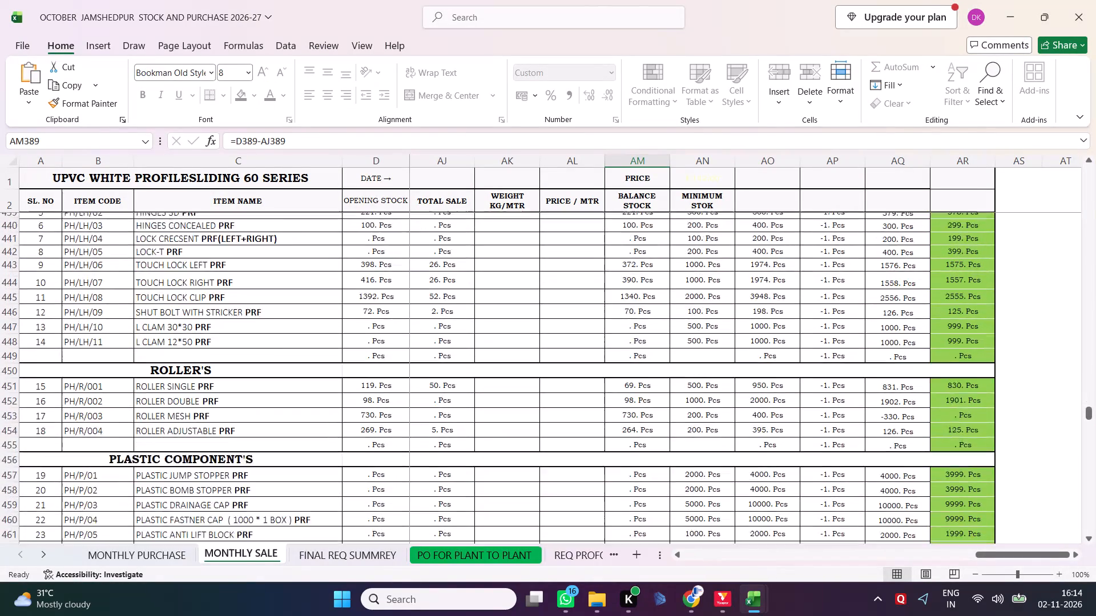
scroll(651, 382, down, 12)
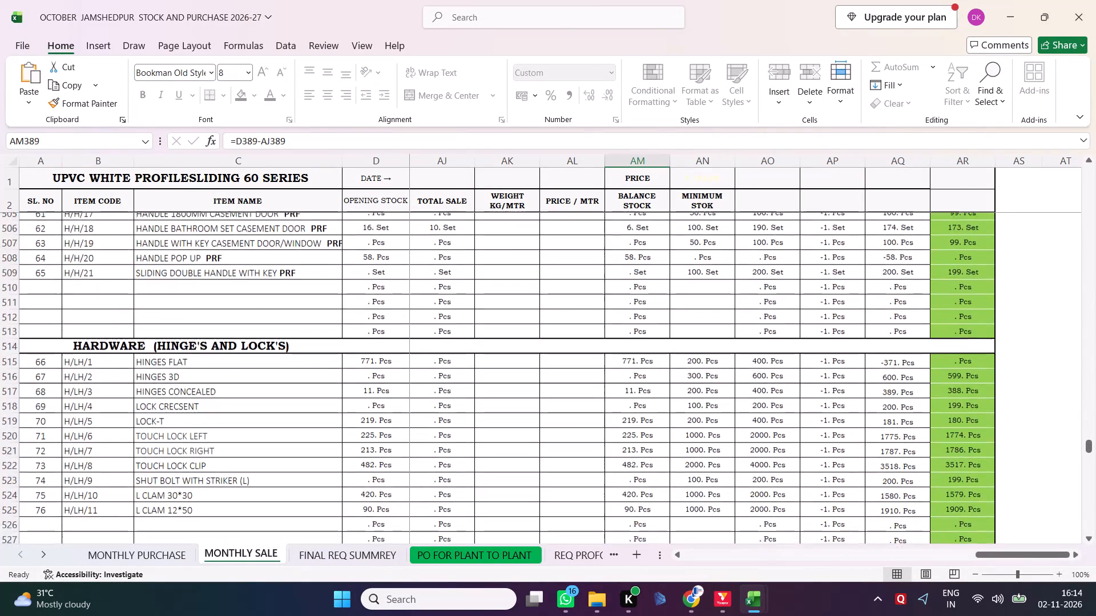
scroll(651, 382, down, 7)
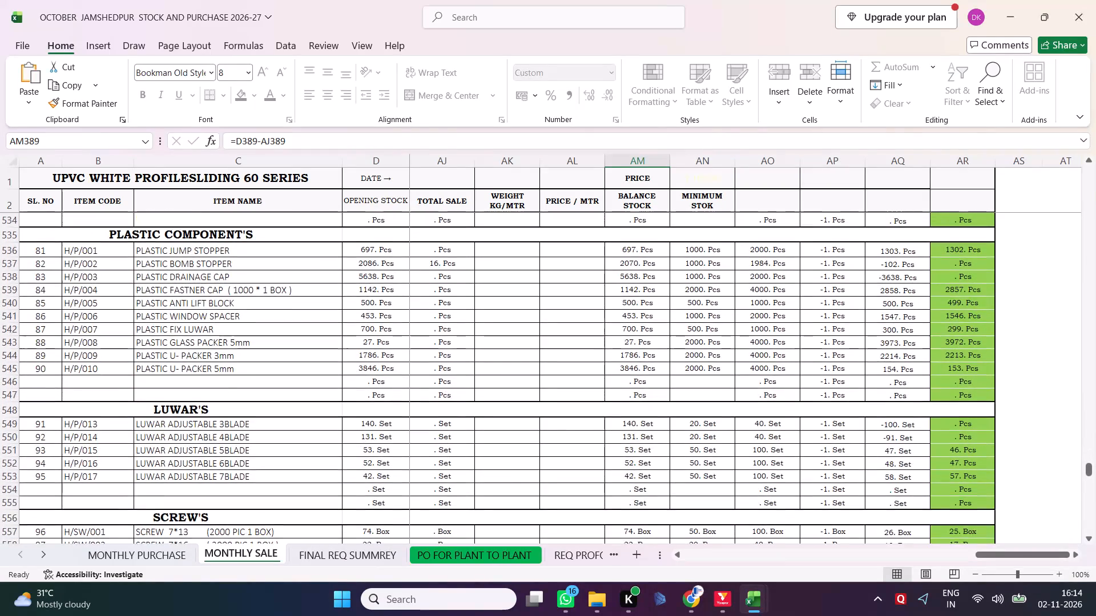
scroll(651, 382, down, 9)
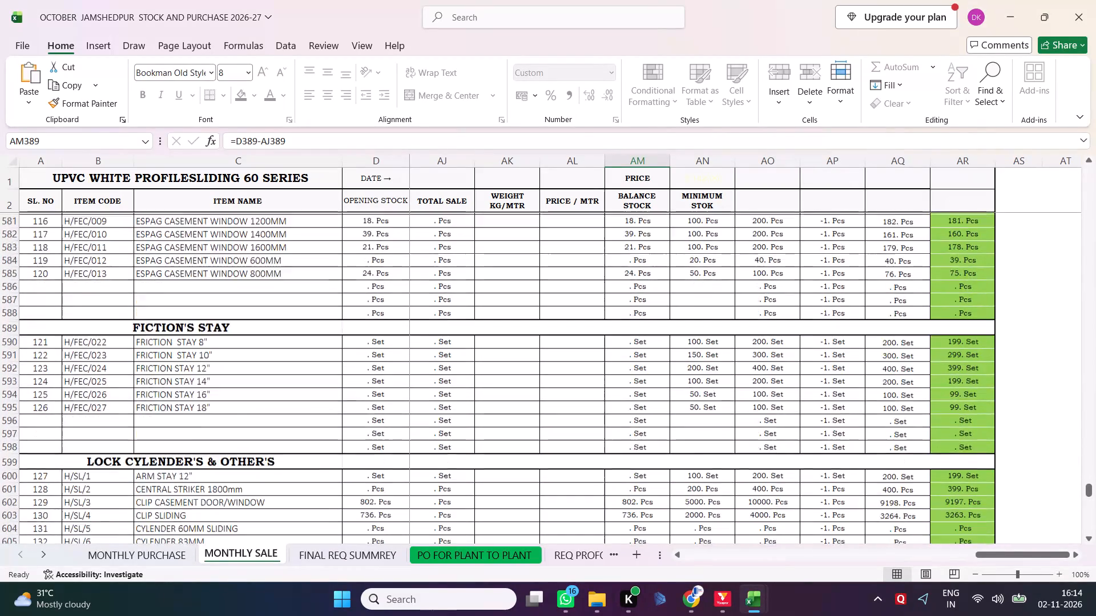
scroll(651, 382, down, 6)
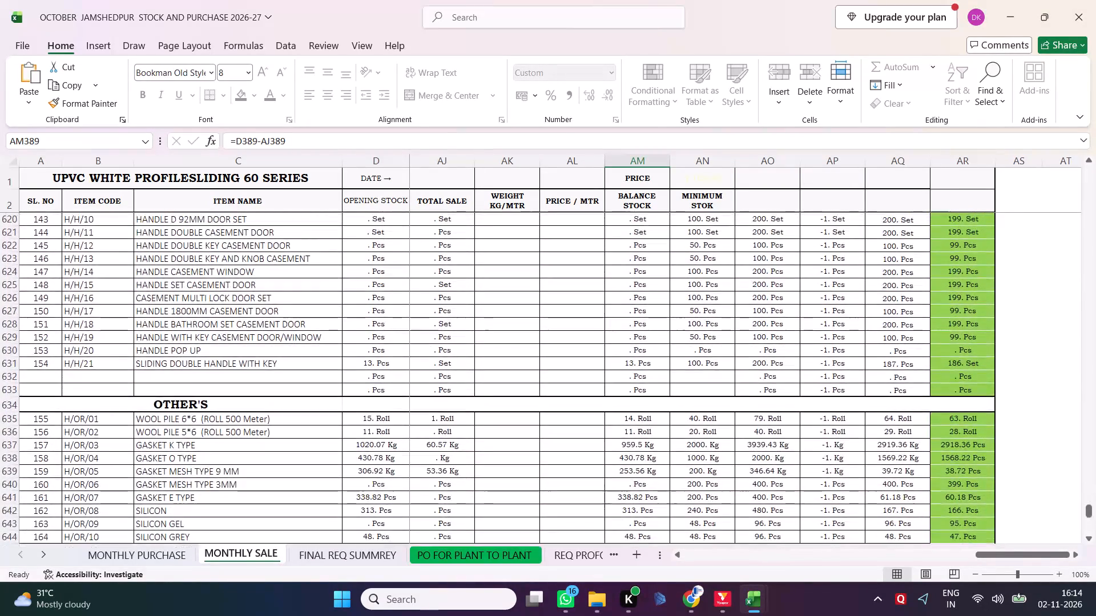
scroll(651, 382, down, 2)
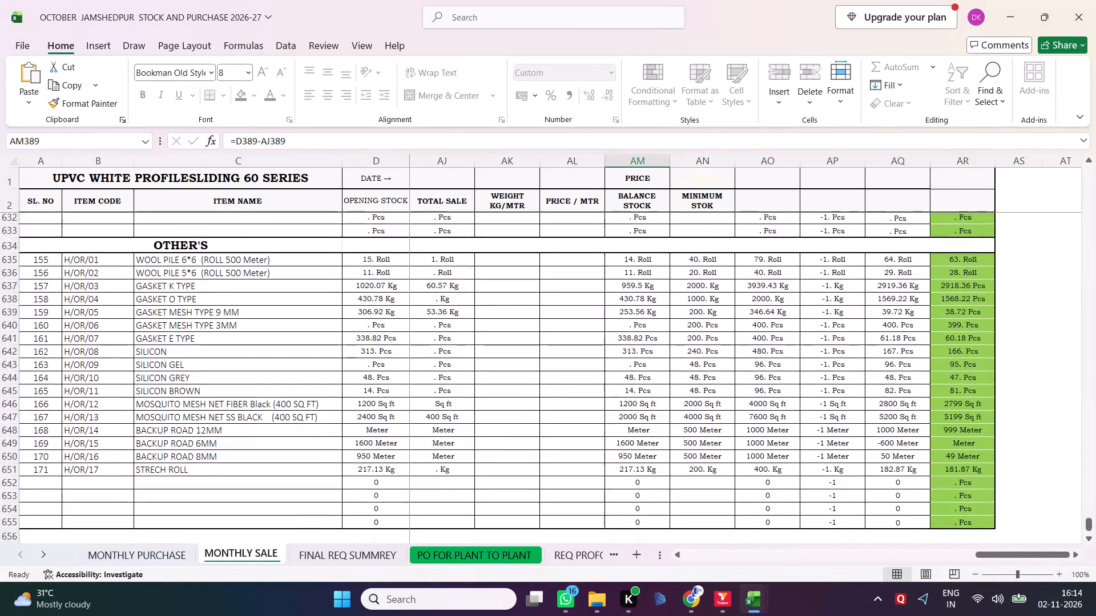
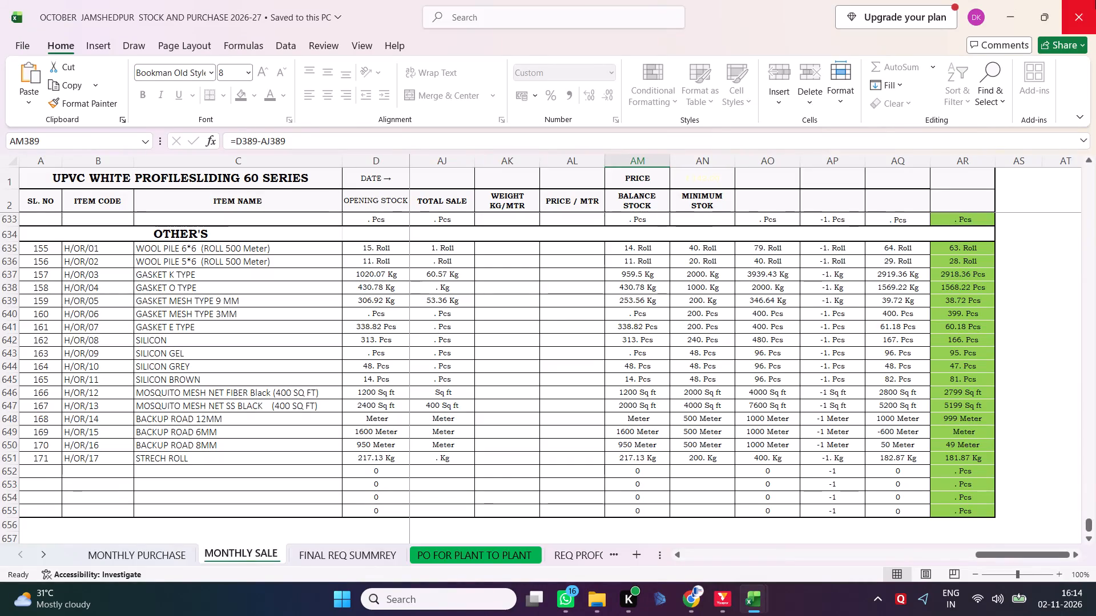
Close the October Jamshedpur stock and purchase workbook.
click(1095, 0)
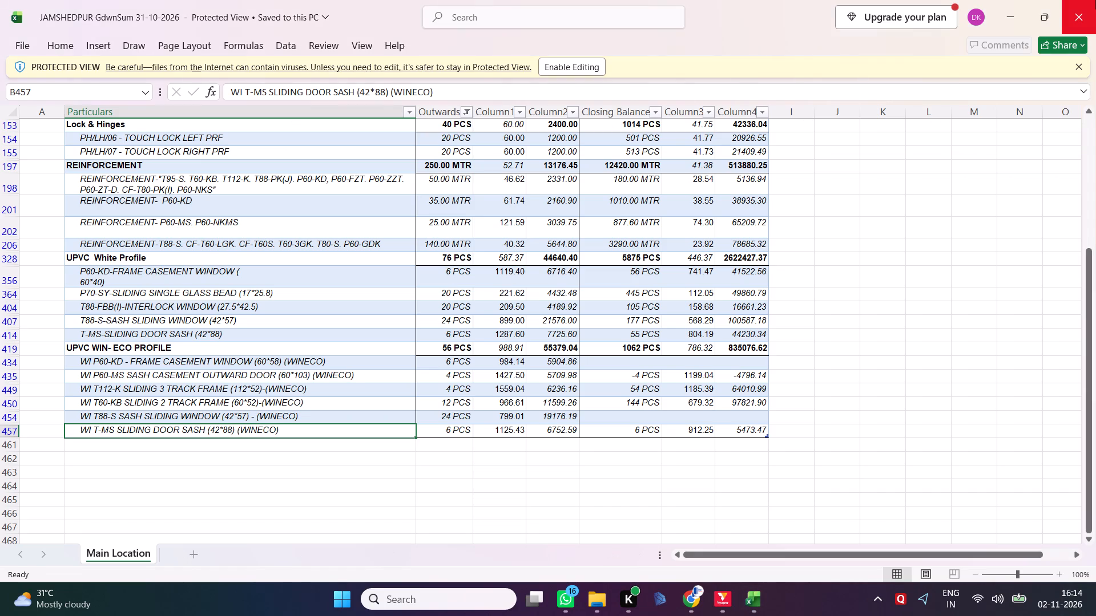
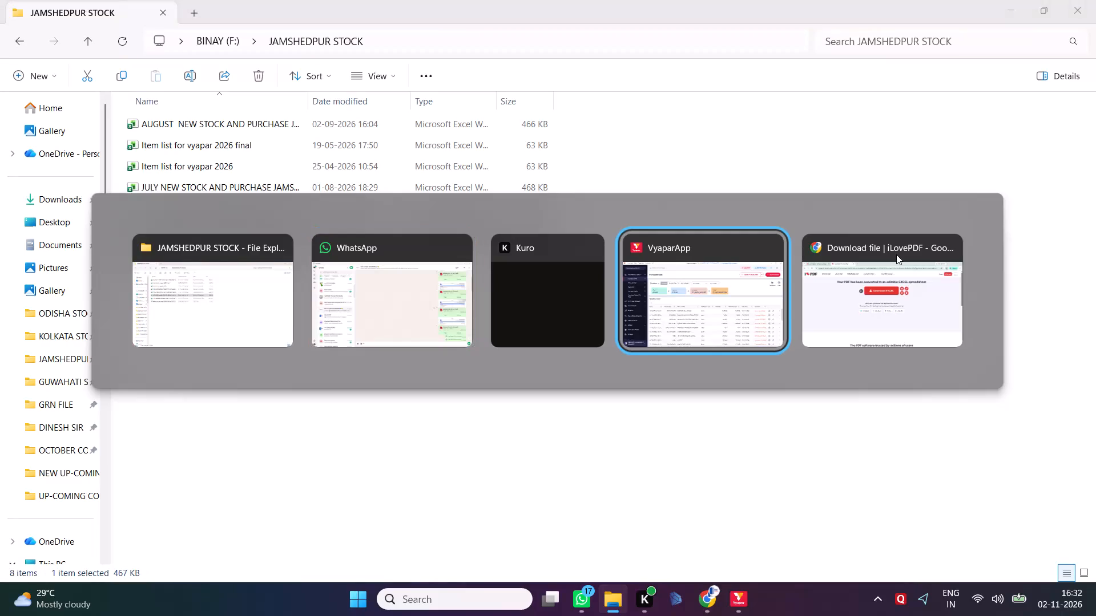
Switch to the Chrome window showing the iLovePDF download page.
key(alt+Tab)
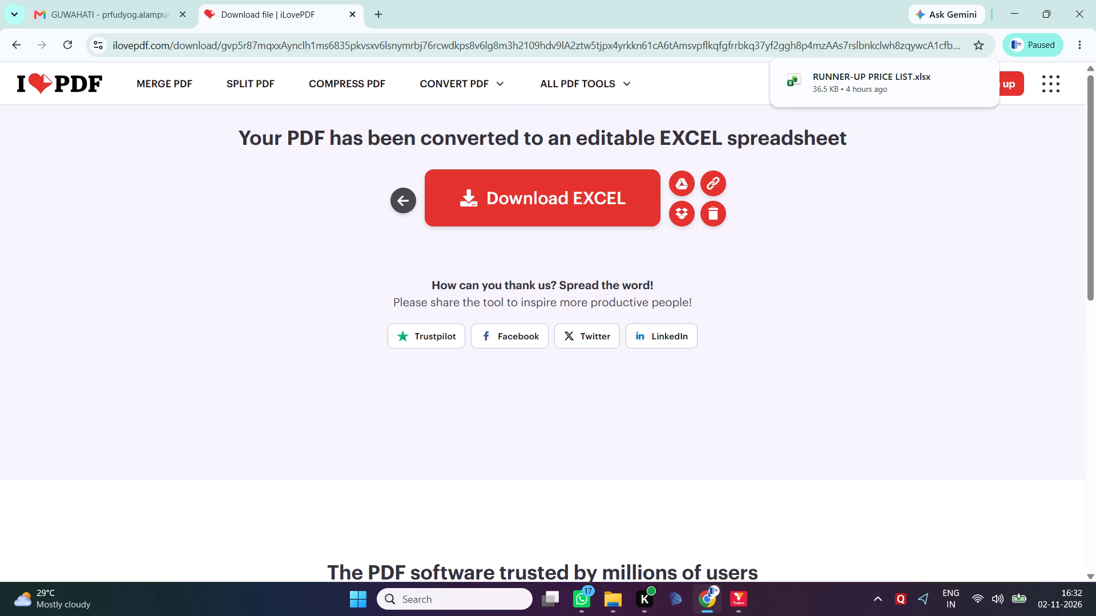
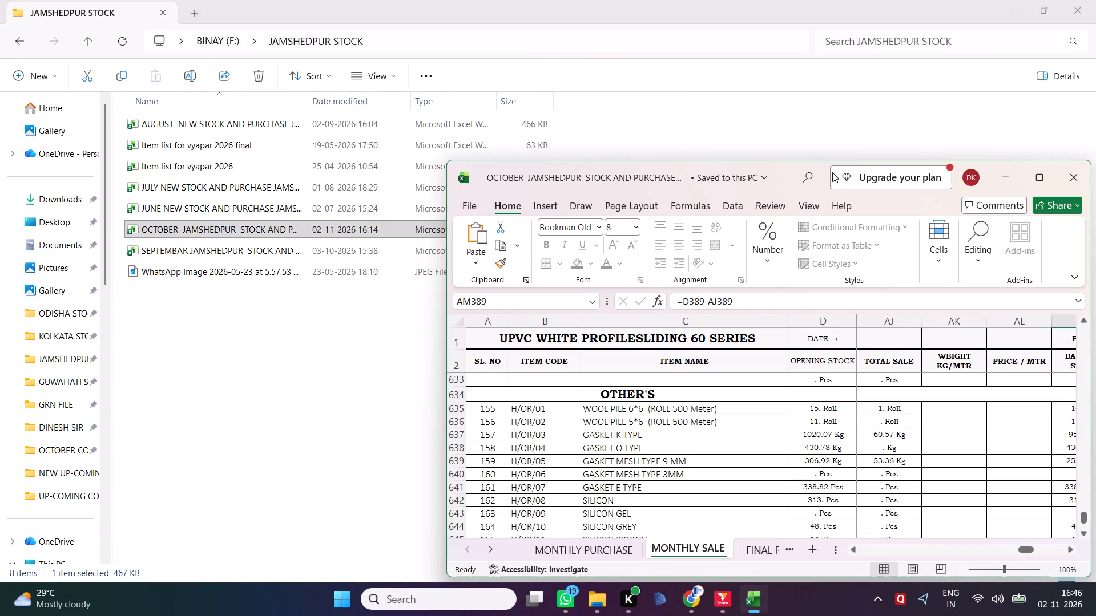
Maximize the OCTOBER JAMSHEDPUR STOCK AND PURCHASE workbook window and bring up the open windows for switching.
double_click(786, 169)
key(alt+Tab)
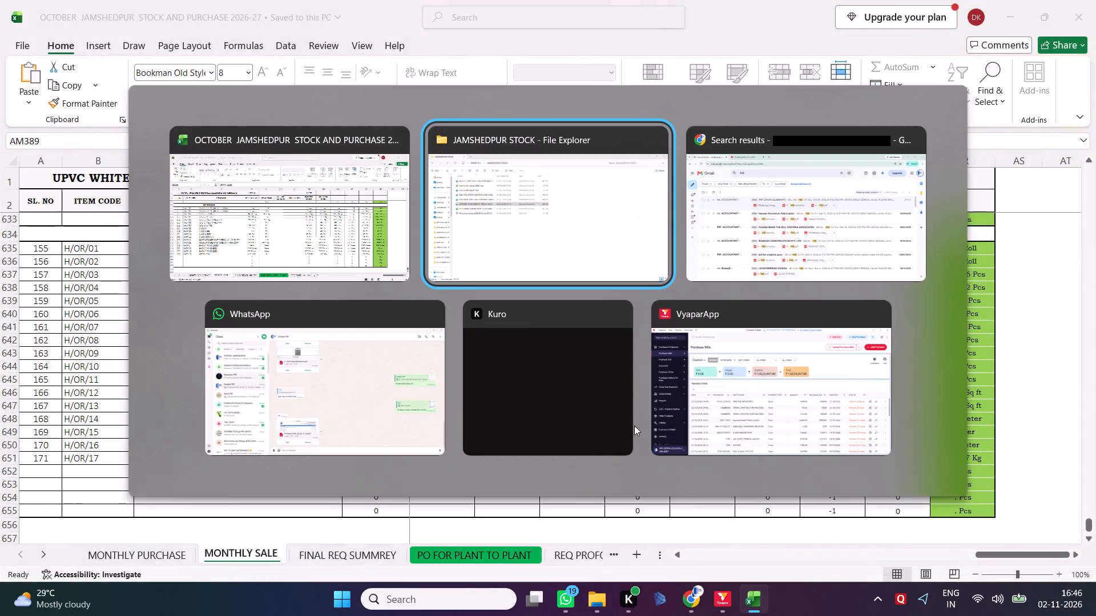
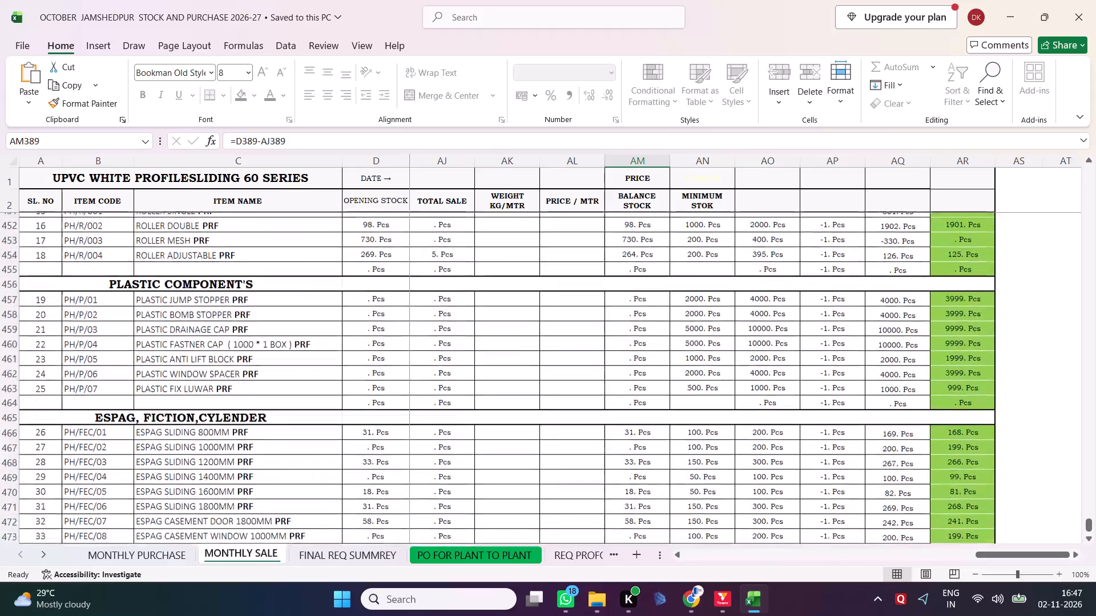
Review the balance stock on the MONTHLY SALE sheet, from the espag and plastic component rows back up to the green WI casement and sliding profiles.
scroll(619, 371, up, 9)
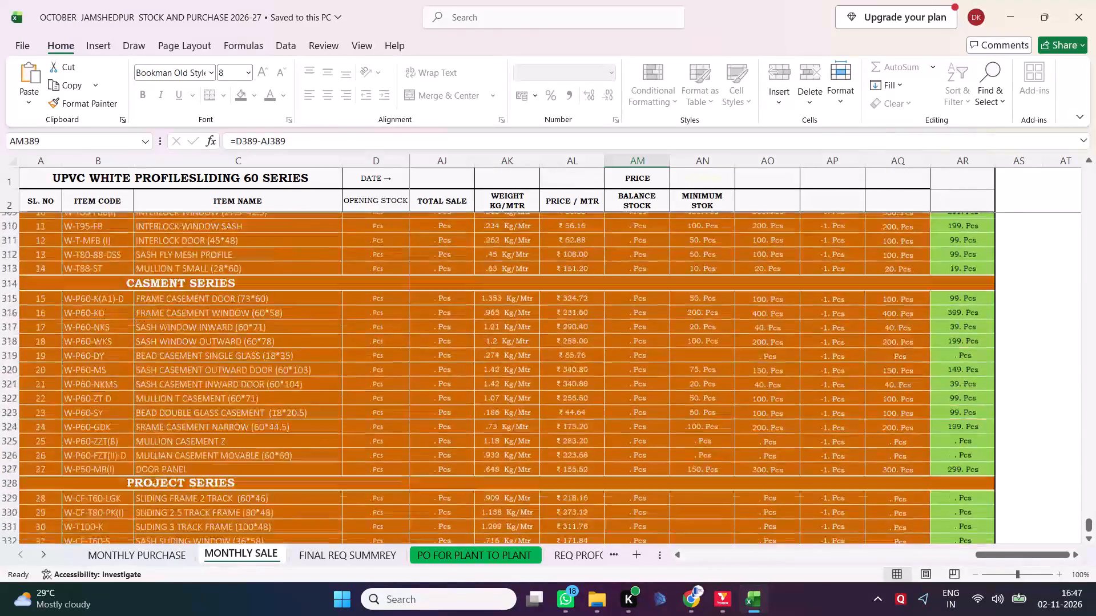
scroll(619, 371, up, 4)
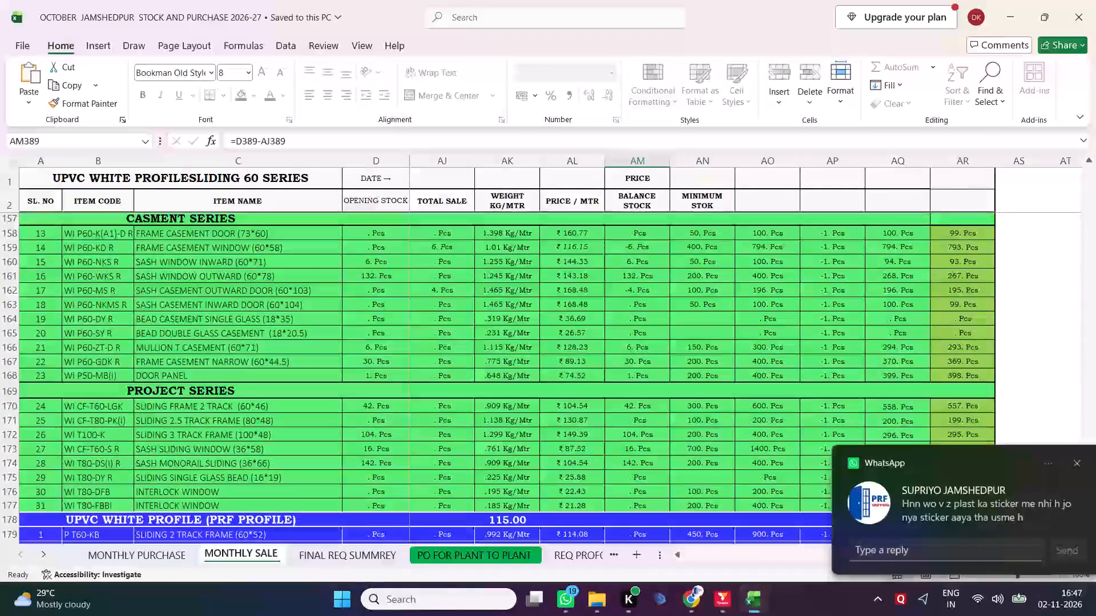
scroll(619, 371, up, 3)
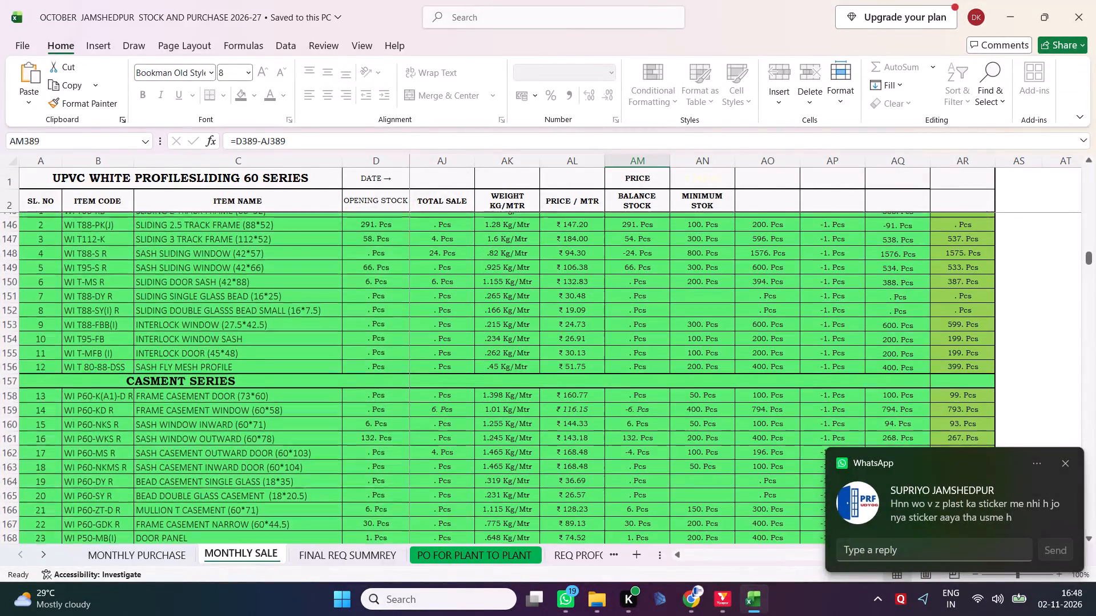
scroll(619, 371, up, 1)
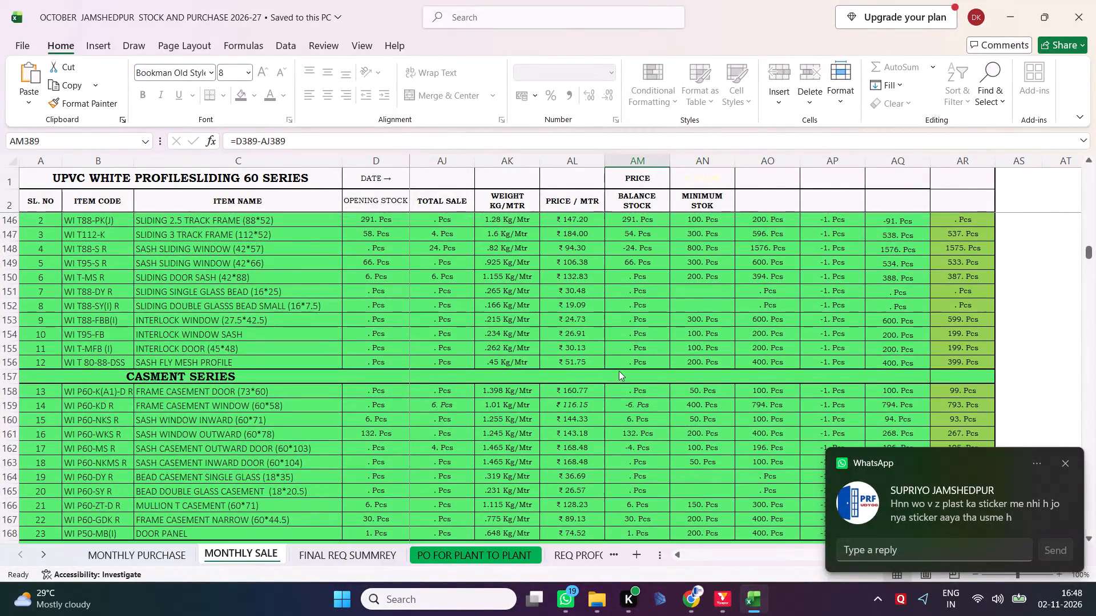
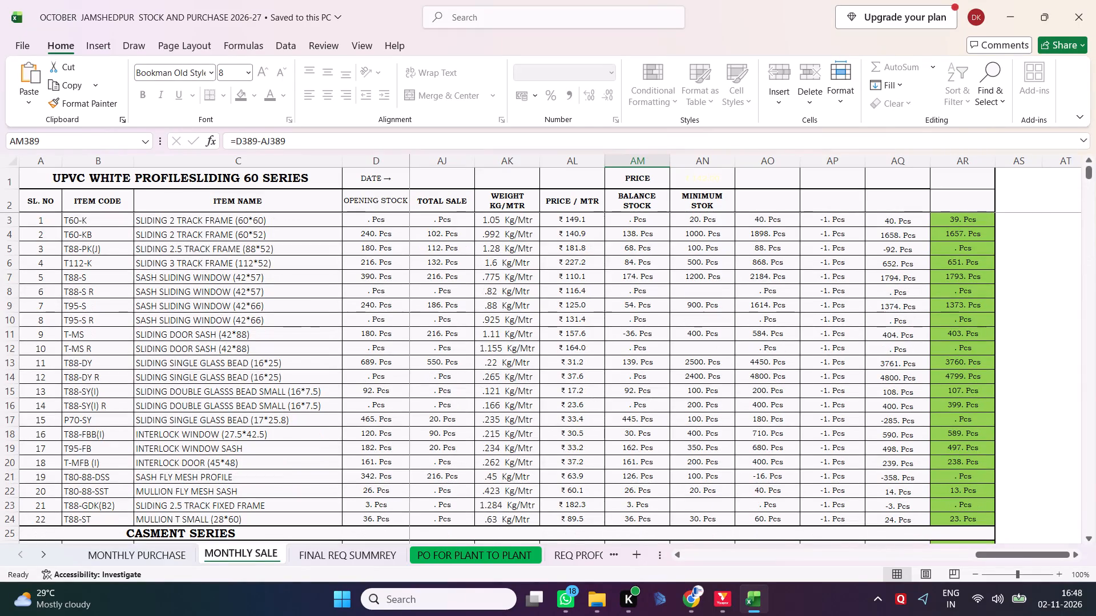
Set the opening stock of T-MS SLIDING DOOR SASH (42*88) to 97 on the MONTHLY PURCHASE sheet.
click(662, 338)
click(171, 559)
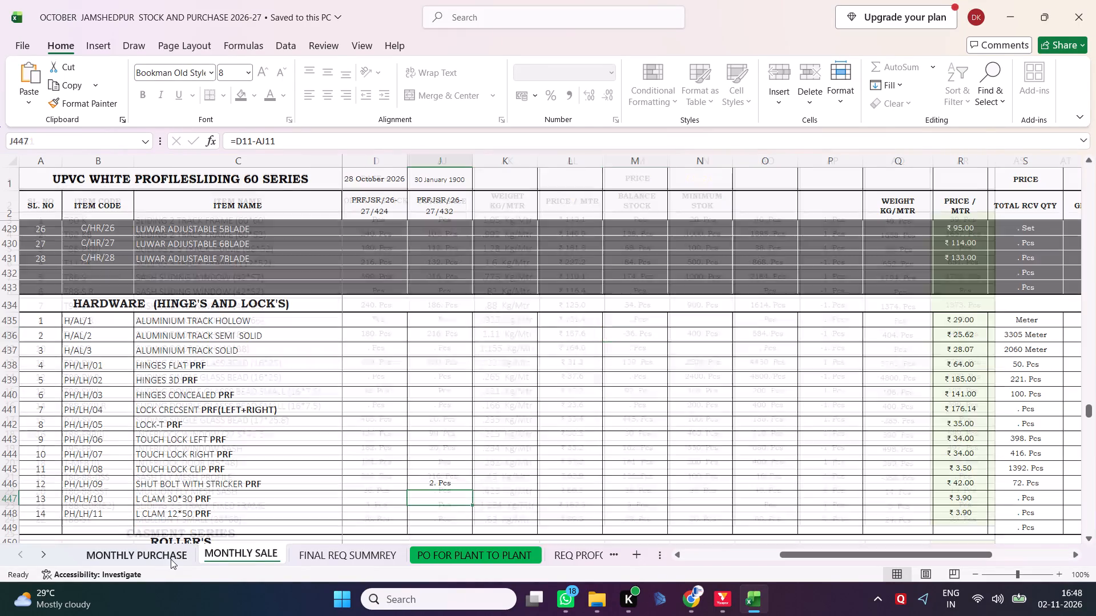
scroll(591, 351, up, 20)
scroll(591, 351, up, 6)
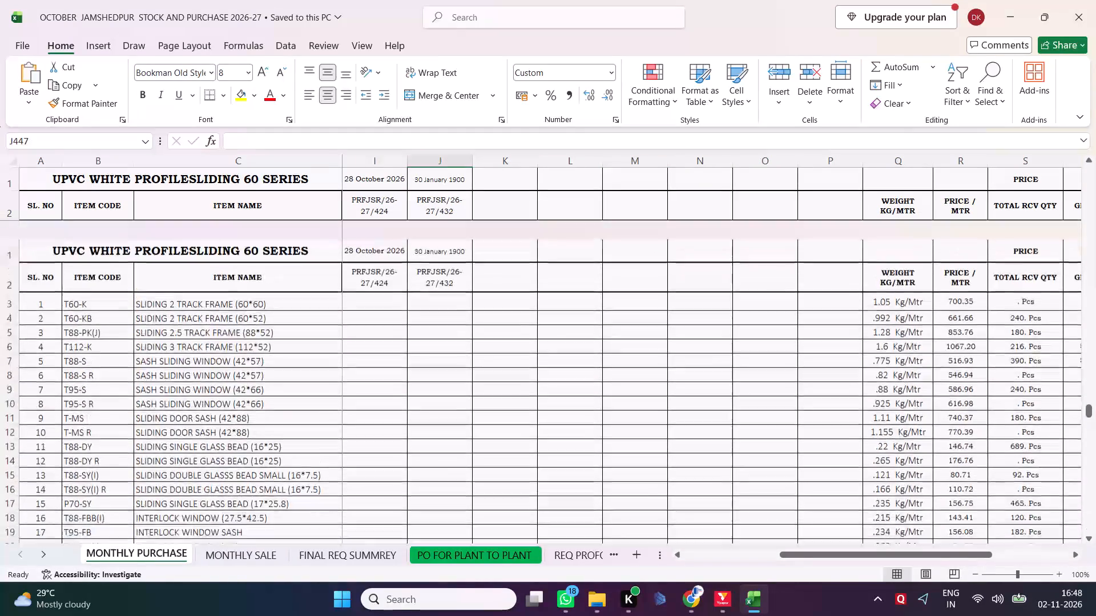
click(211, 553)
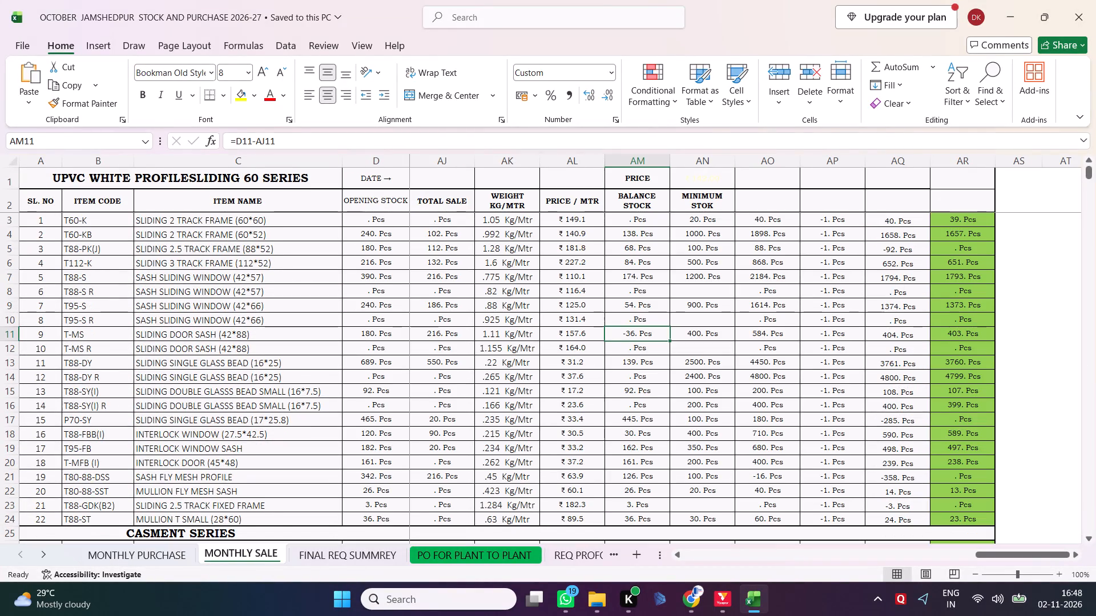
scroll(509, 452, right, 1)
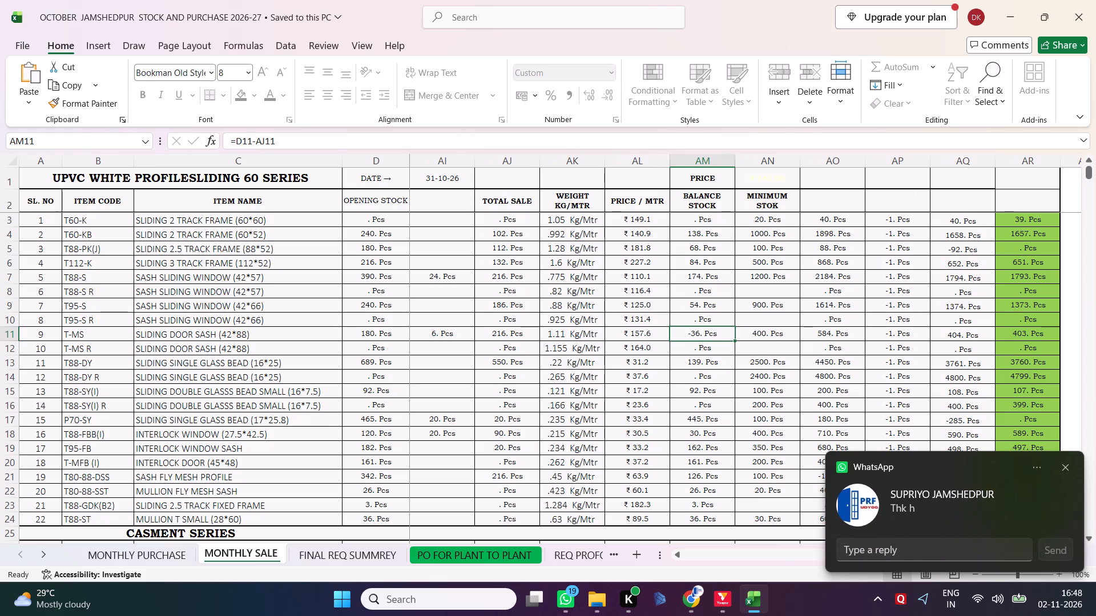
click(146, 548)
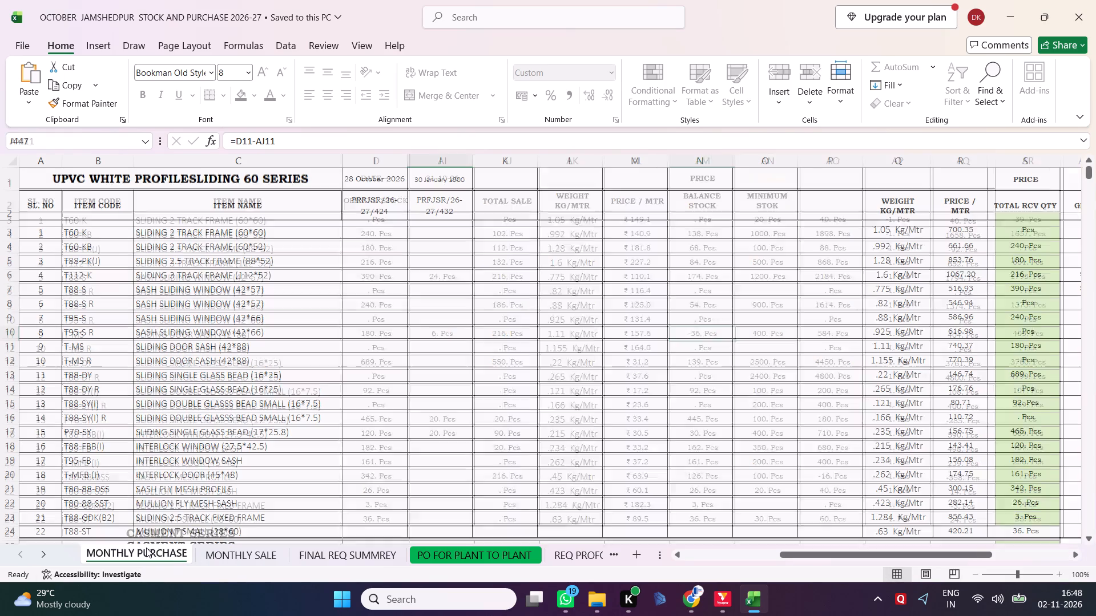
scroll(473, 339, right, 3)
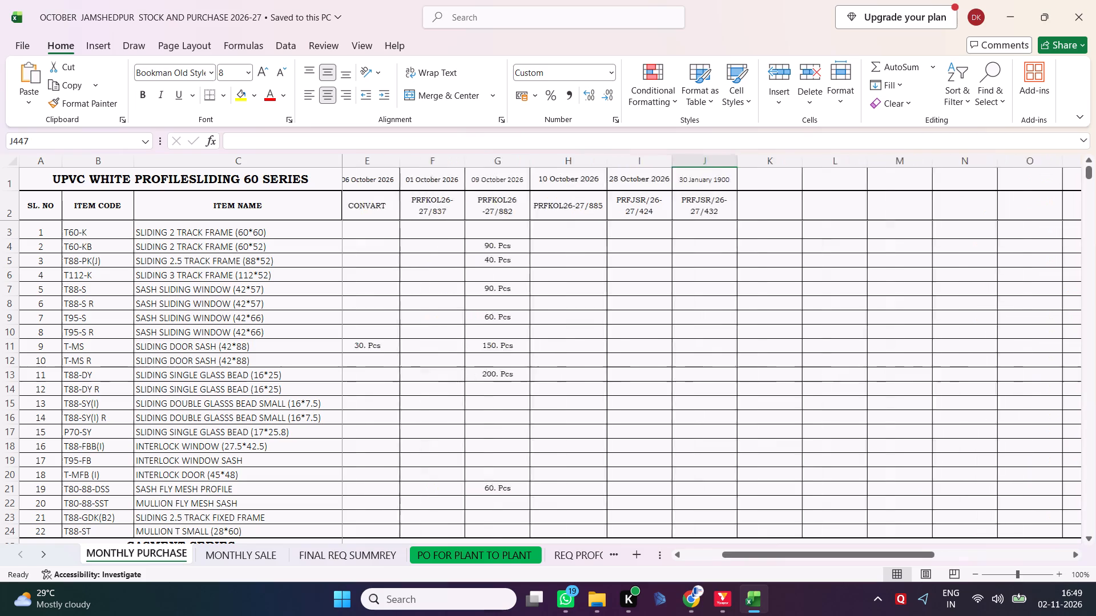
scroll(473, 339, right, 2)
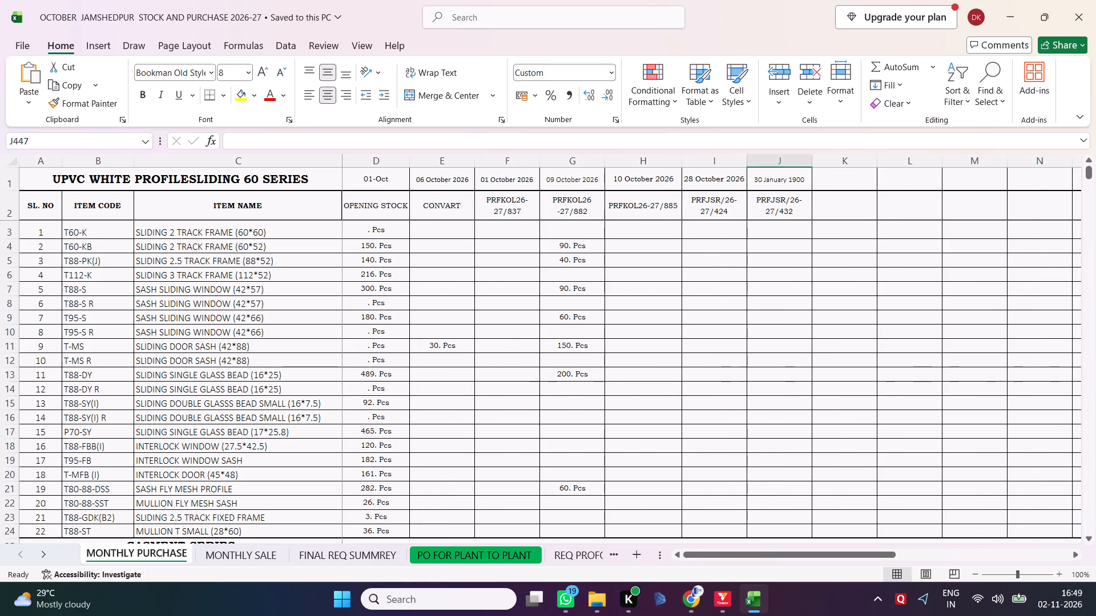
click(401, 346)
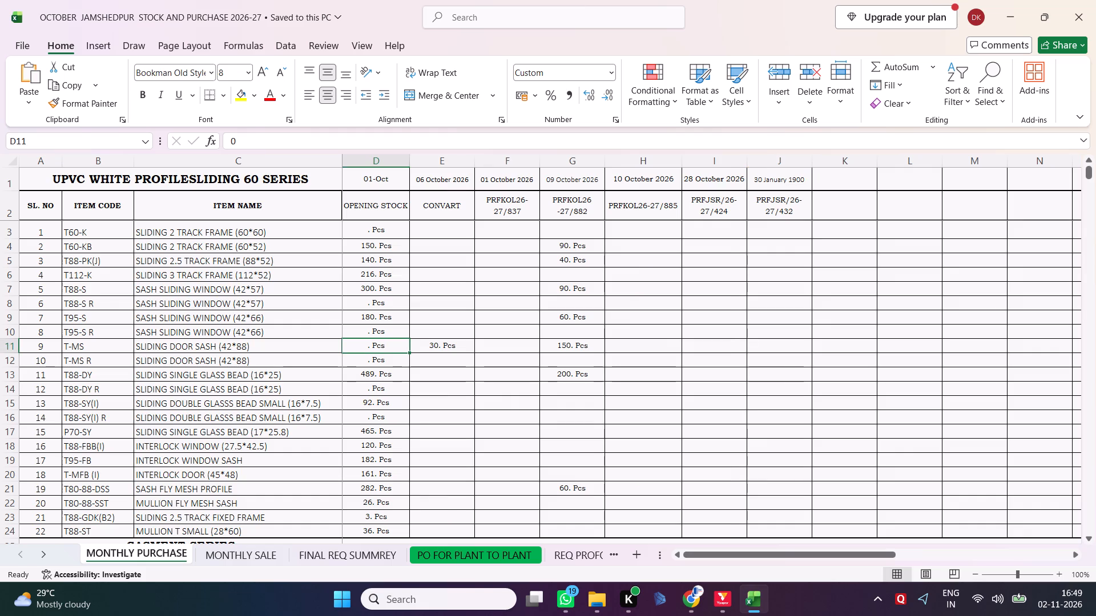
text(97)
key(Return)
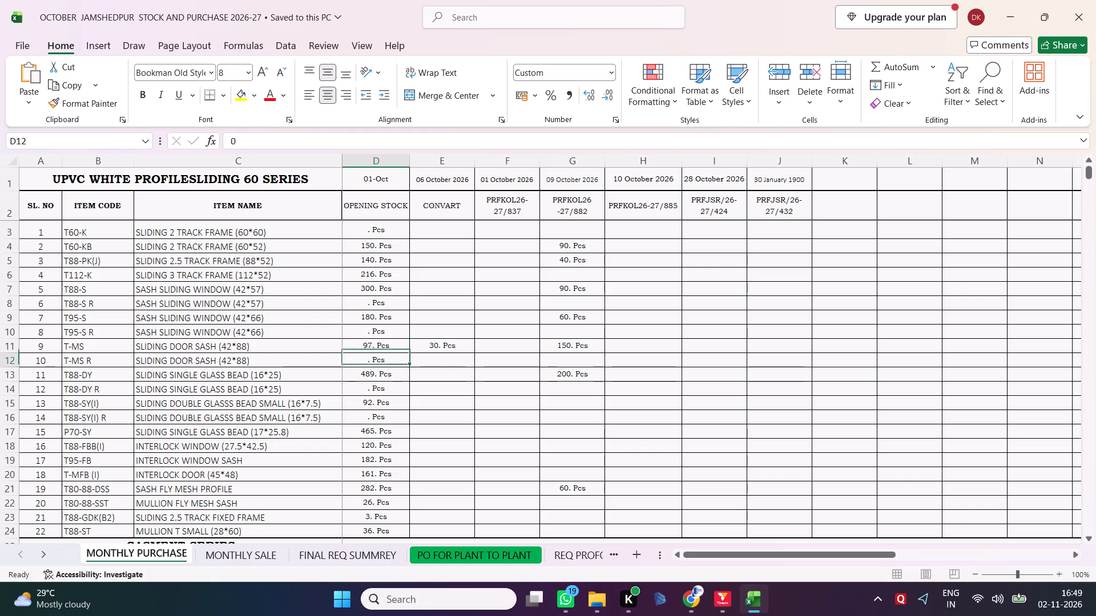
Review the balance stock on the MONTHLY SALE sheet from the T-MS row down to the Y series casement profiles.
click(245, 549)
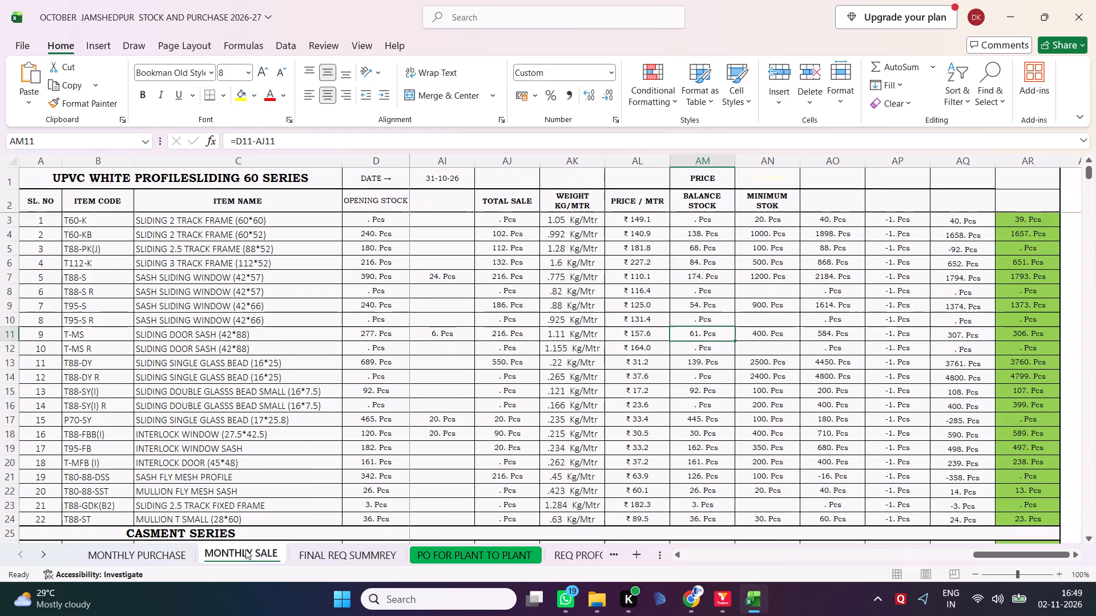
key(Down)
key(Down)
key(Down)
key(Down)
key(Down)
key(Down)
key(Down)
key(Down)
key(Down)
key(Down)
key(Down)
key(Down)
key(Down)
key(Down)
key(Down)
key(Down)
key(Down)
key(Down)
key(Down)
key(Down)
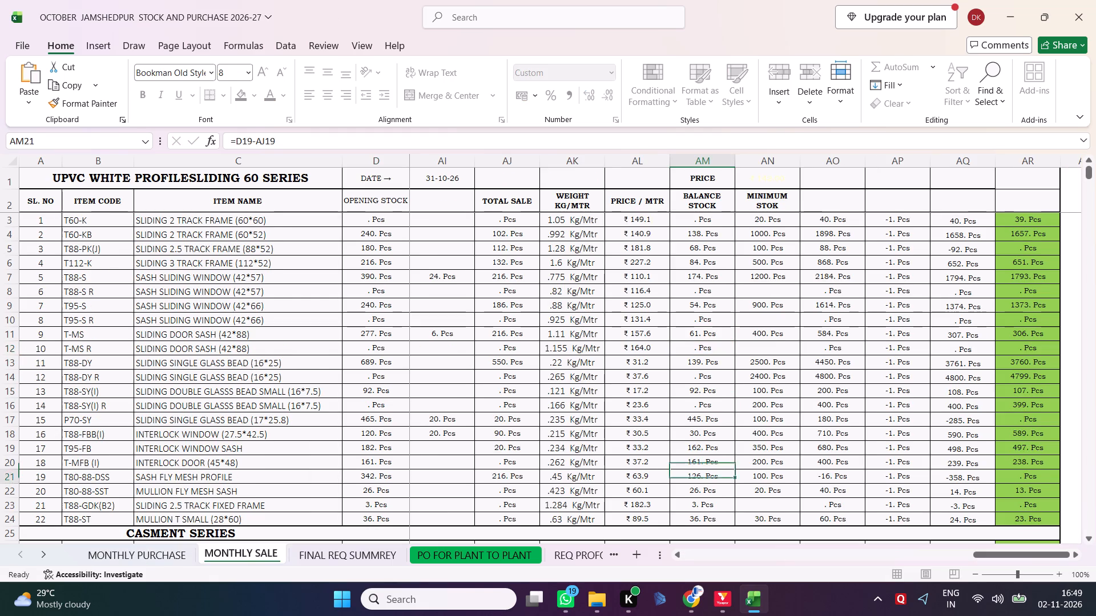
key(Down)
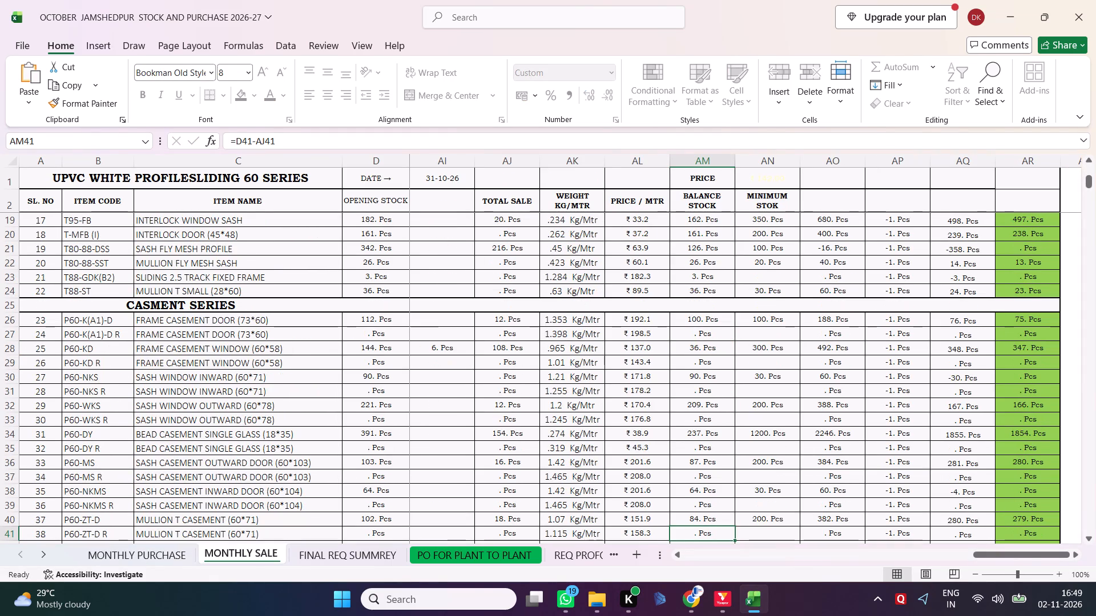
key(Down)
key(Down)
key(Down)
key(Down)
key(Down)
key(Down)
key(Down)
key(Down)
key(Down)
key(Down)
key(Down)
key(Down)
key(Down)
key(Down)
key(Down)
key(Down)
key(Down)
key(Down)
key(Down)
key(Down)
key(Down)
key(Down)
key(Down)
key(Down)
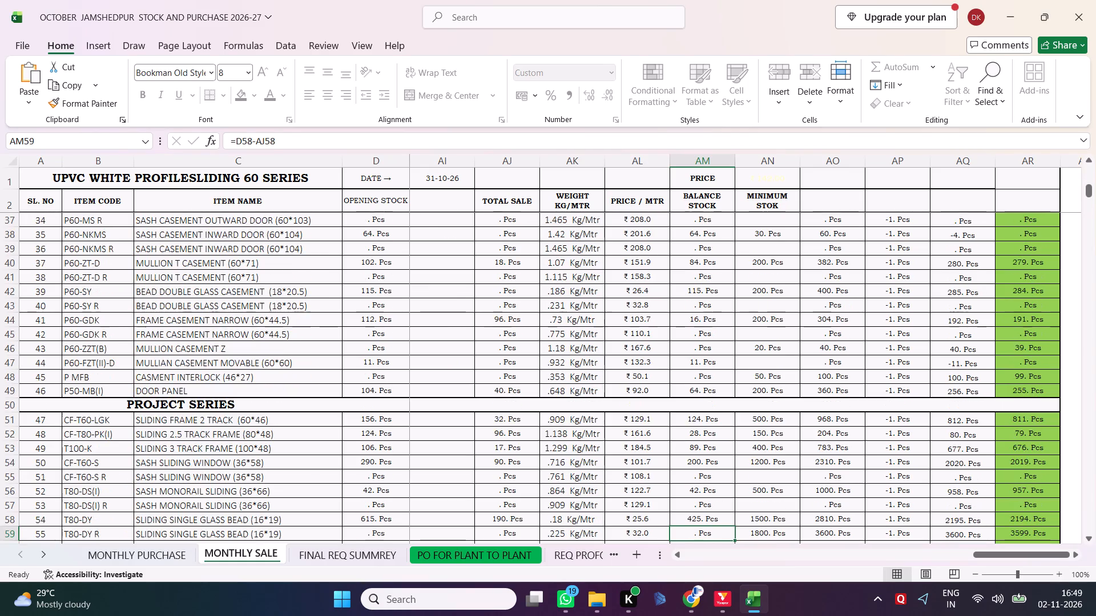
key(Down)
key(Down)
key(Down)
key(Down)
key(Down)
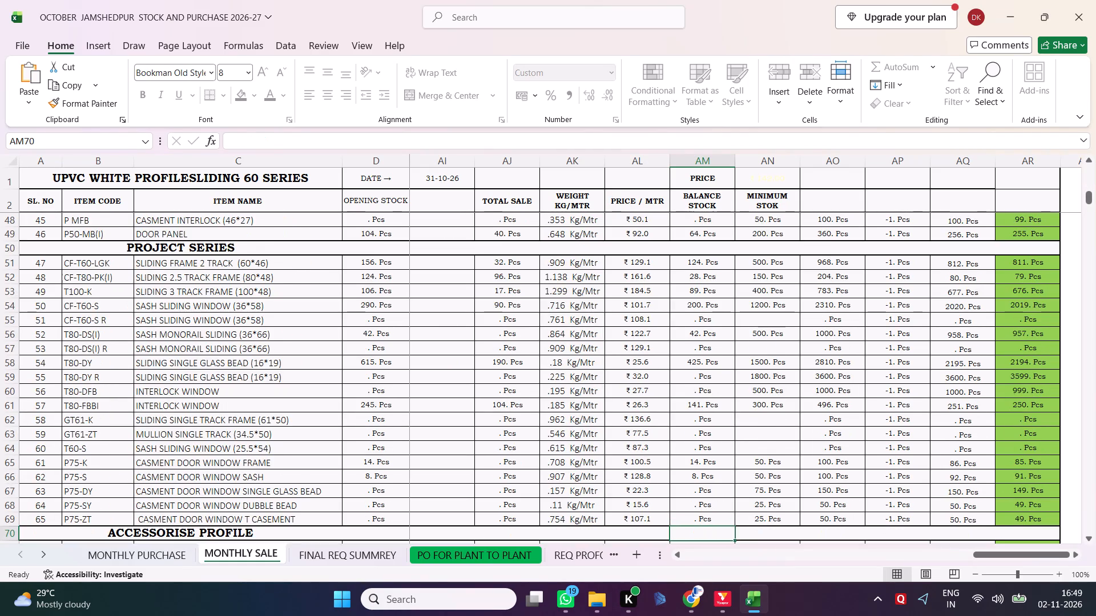
key(Down)
key(Down)
key(Down)
key(Down)
key(Down)
key(Down)
key(Down)
key(Down)
key(Down)
key(Down)
key(Down)
key(Down)
key(Down)
key(Down)
key(Down)
key(Down)
key(Down)
key(Down)
key(Down)
key(Down)
key(Down)
key(Down)
key(Down)
key(Down)
key(Down)
key(Down)
key(Down)
key(Down)
key(Down)
key(Down)
key(Down)
key(Down)
key(Down)
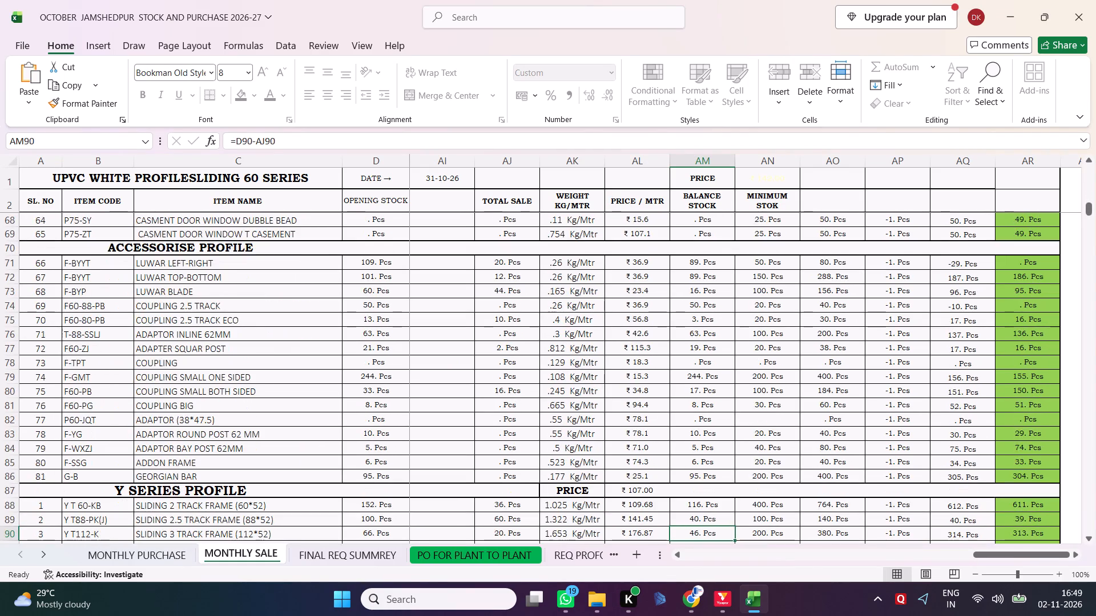
key(Down)
key(Down)
key(Down)
key(Down)
key(Down)
key(Down)
key(Down)
key(Down)
key(Down)
key(Down)
key(Down)
key(Down)
key(Down)
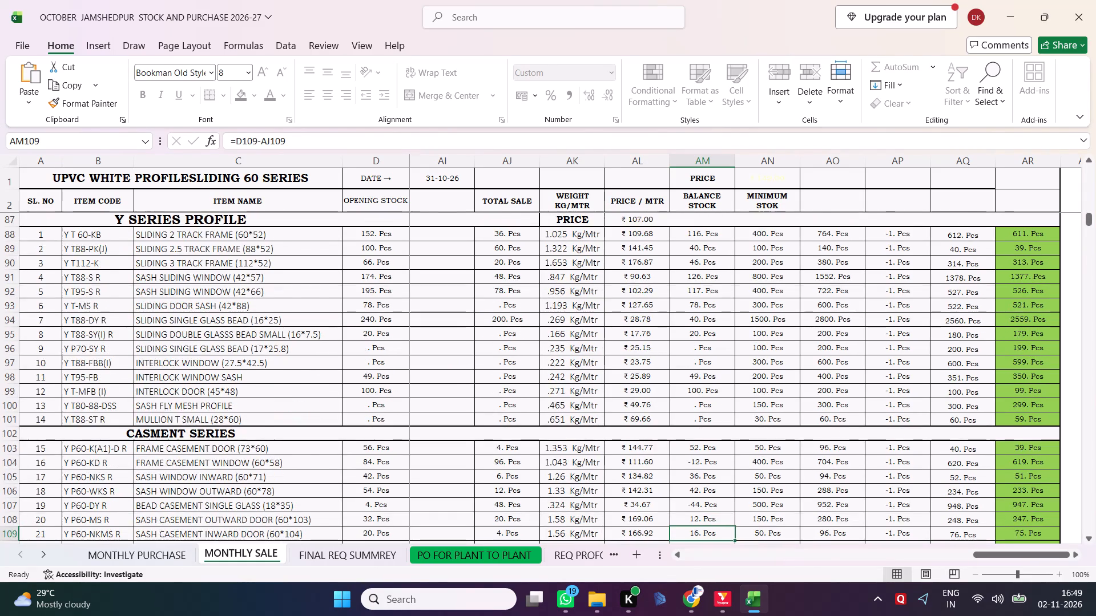
Go back to the balance stock of Y P60-KD R FRAME CASEMENT WINDOW (60*58) and examine it.
key(Up)
key(Up)
key(Up)
key(Up)
key(Up)
key(Up)
key(Up)
key(Up)
key(Up)
key(Up)
key(Up)
key(Up)
key(Down)
key(Up)
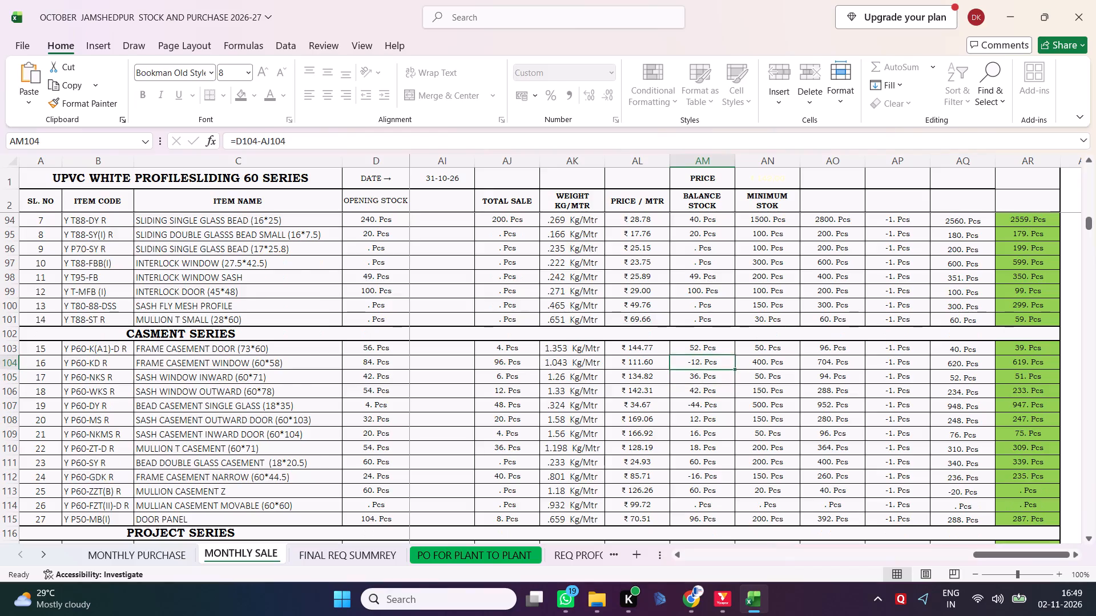
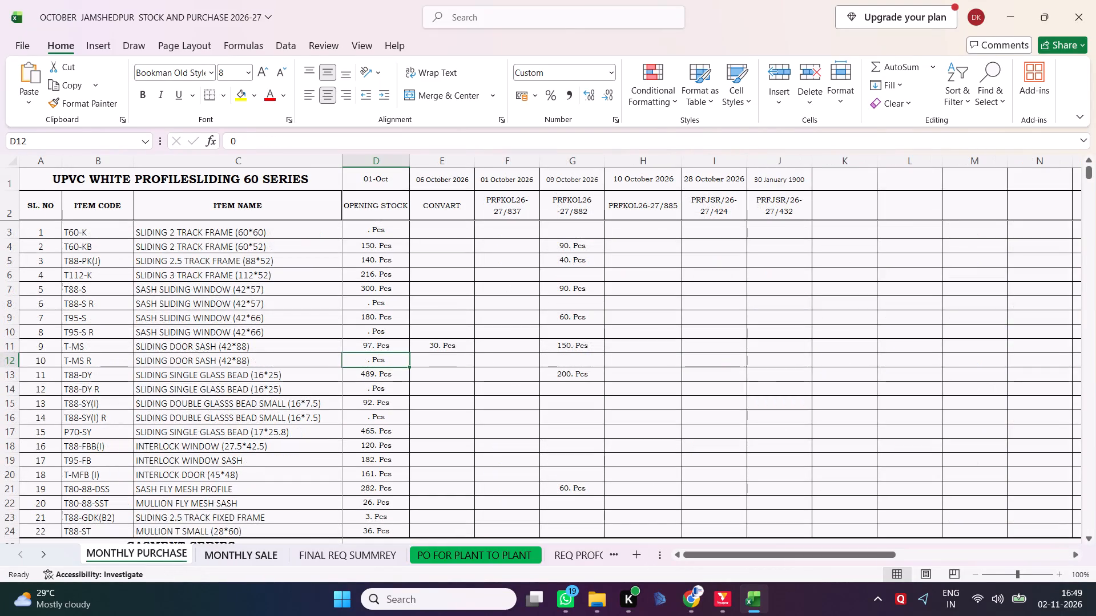
Set the opening stock of Y P60-KD R FRAME CASEMENT WINDOW (60*58) to 96 on the MONTHLY PURCHASE sheet.
scroll(518, 455, down, 8)
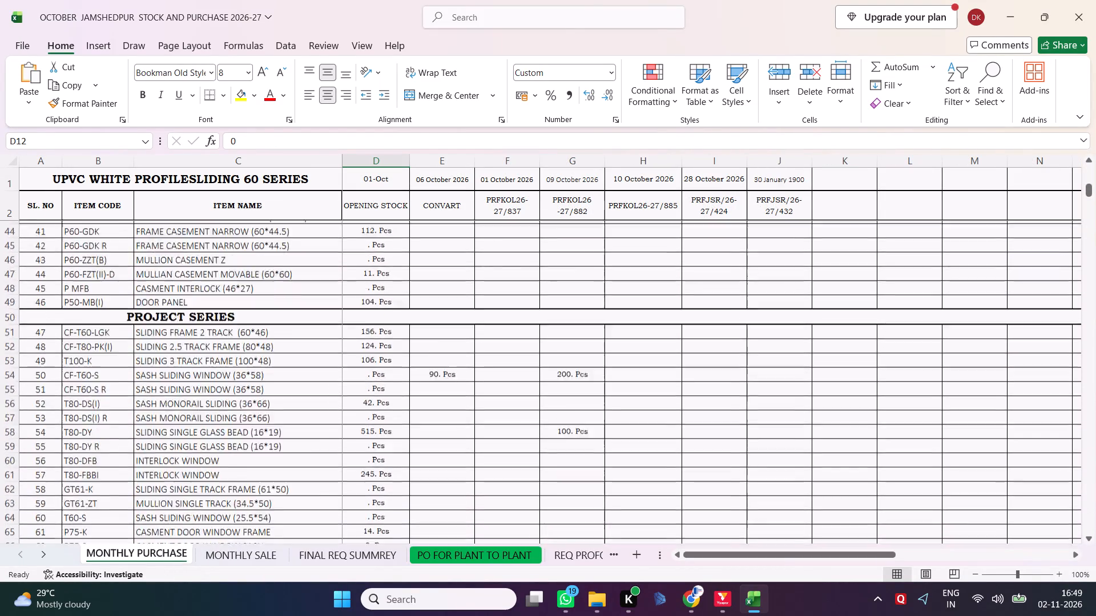
scroll(518, 455, down, 8)
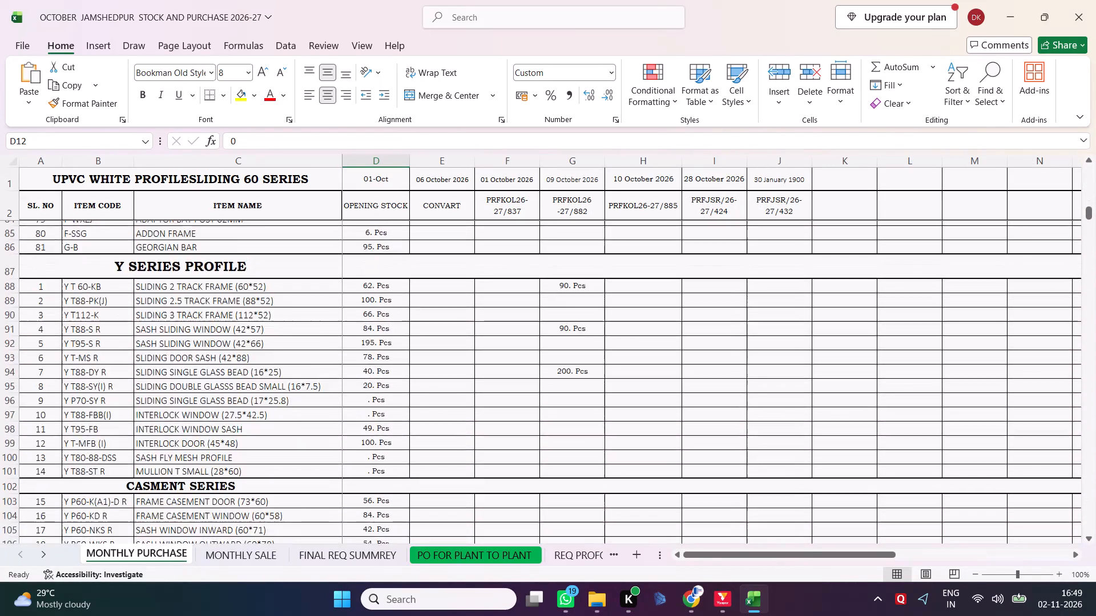
scroll(518, 455, down, 2)
click(384, 444)
text(96)
key(Return)
Check the balance stock on the MONTHLY SALE sheet from Y P60-KD R down to Y P60-DY R BEAD CASEMENT SINGLE GLASS (18*35).
click(255, 560)
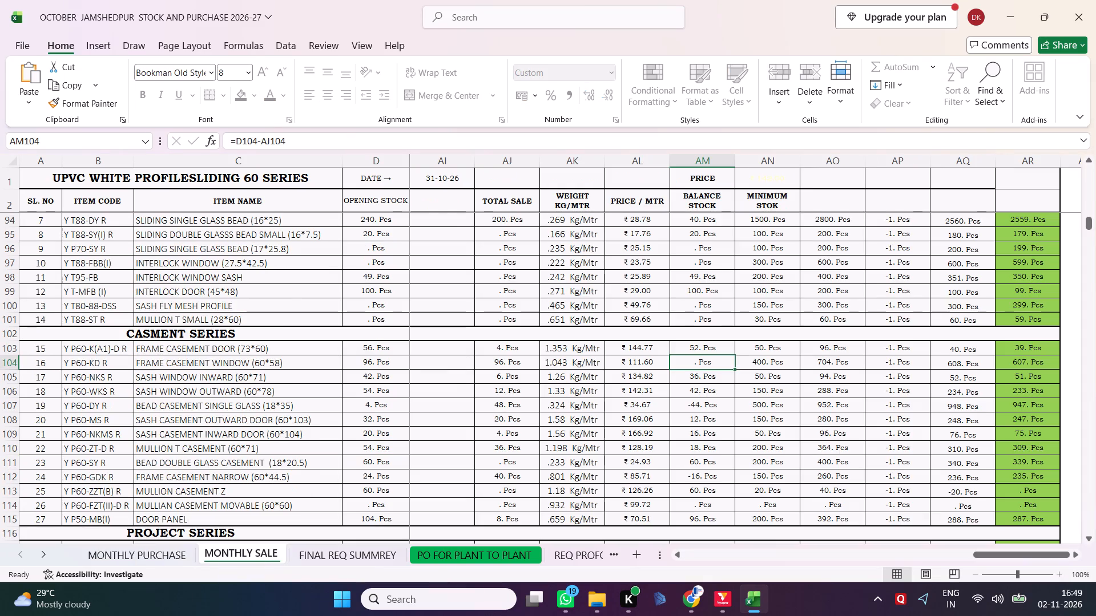
key(Down)
key(Down)
key(Down)
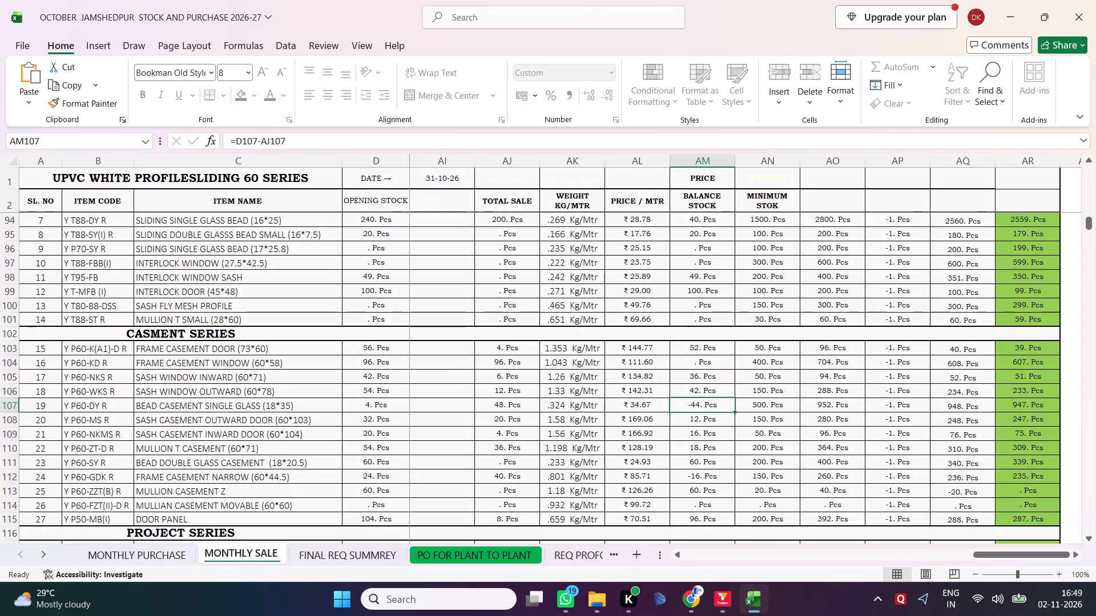
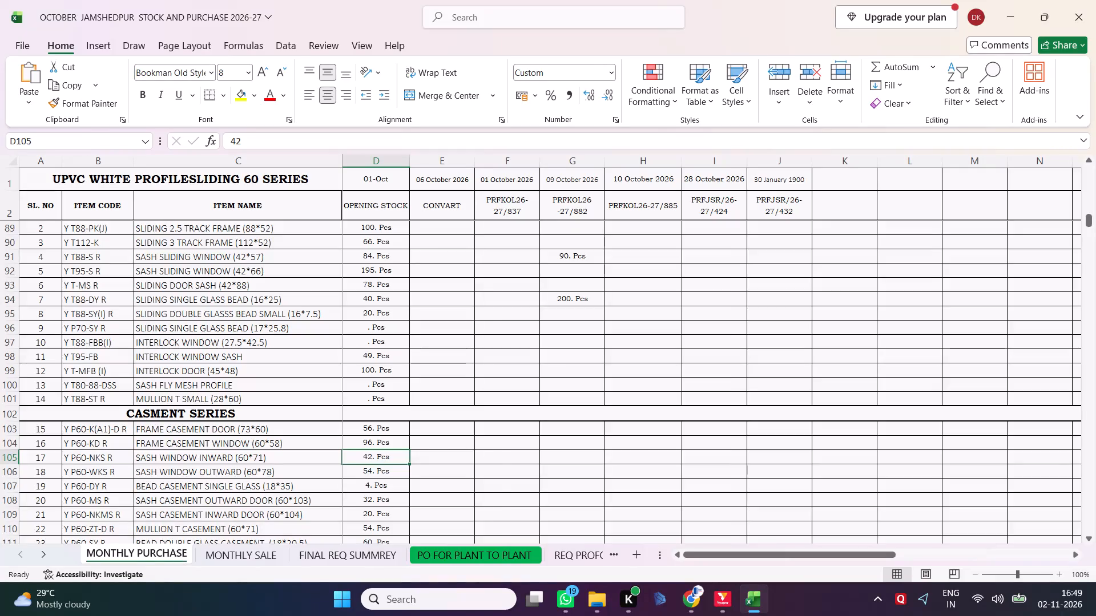
Set the opening stock of Y P60-DY R BEAD CASEMENT SINGLE GLASS (18*35) to 51 on the MONTHLY PURCHASE sheet.
scroll(501, 455, down, 2)
click(396, 374)
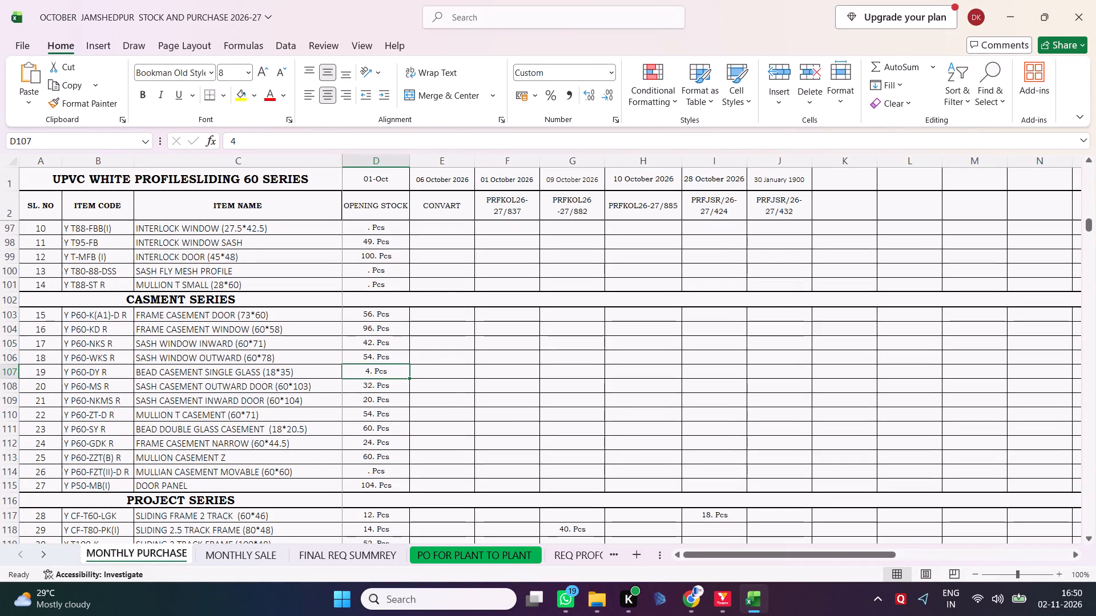
text(51)
key(Return)
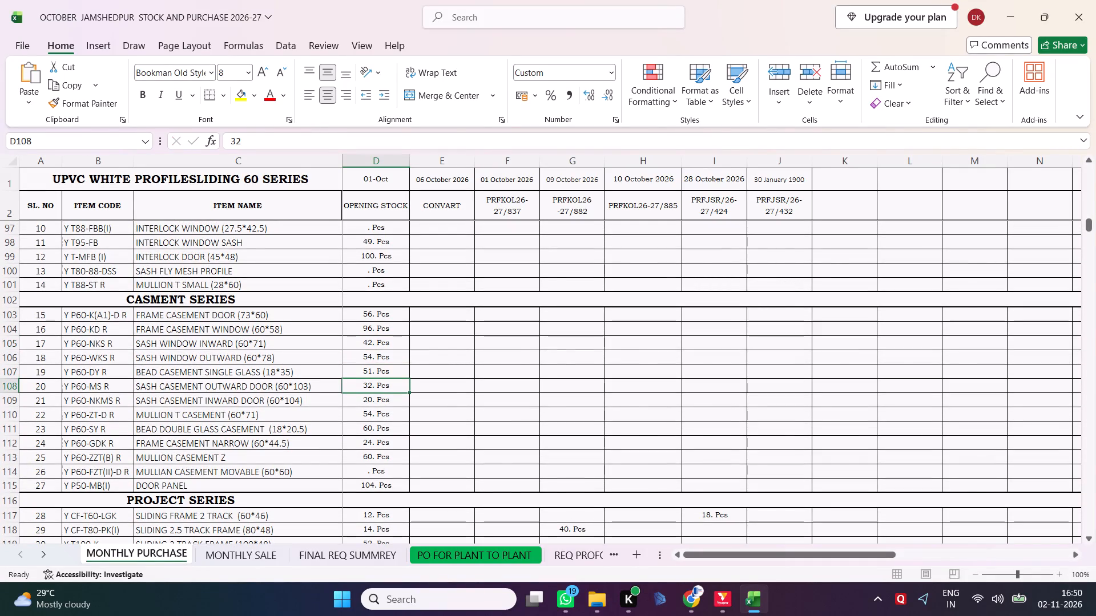
Check the balance stock on the MONTHLY SALE sheet from Y P60-DY R down to Y P60-GDK R FRAME CASEMENT NARROW (60*44.5).
click(217, 561)
key(Down)
key(Down)
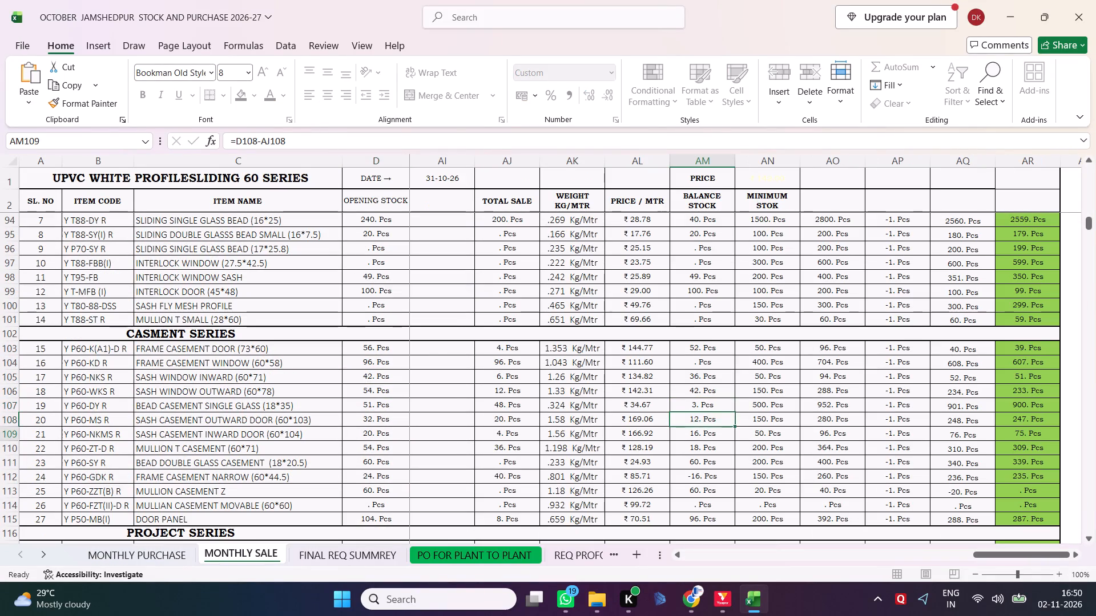
key(Down)
key(Down)
key(Down)
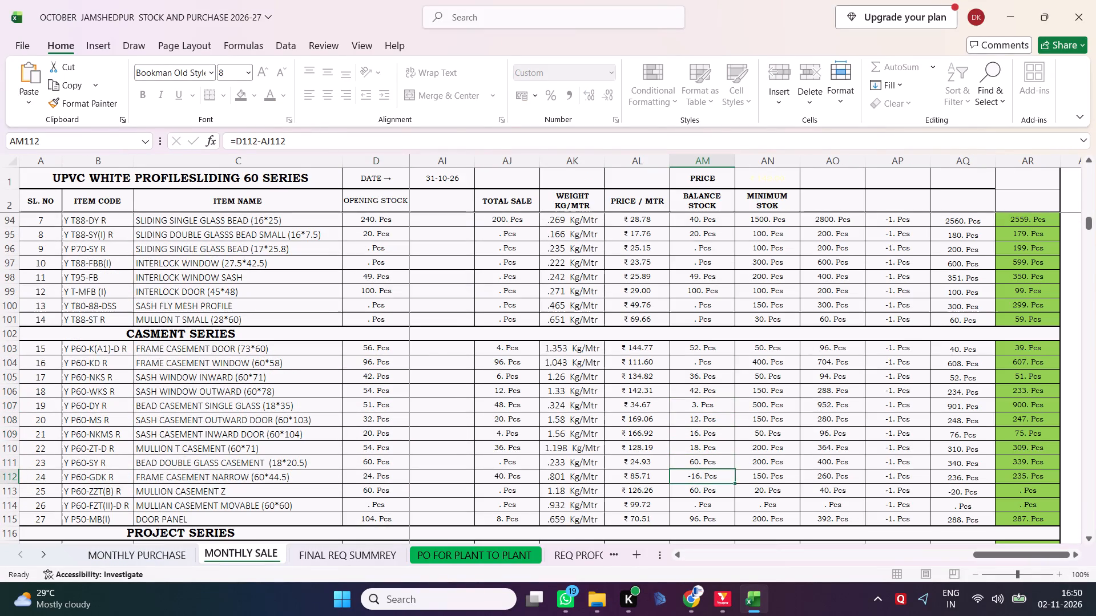
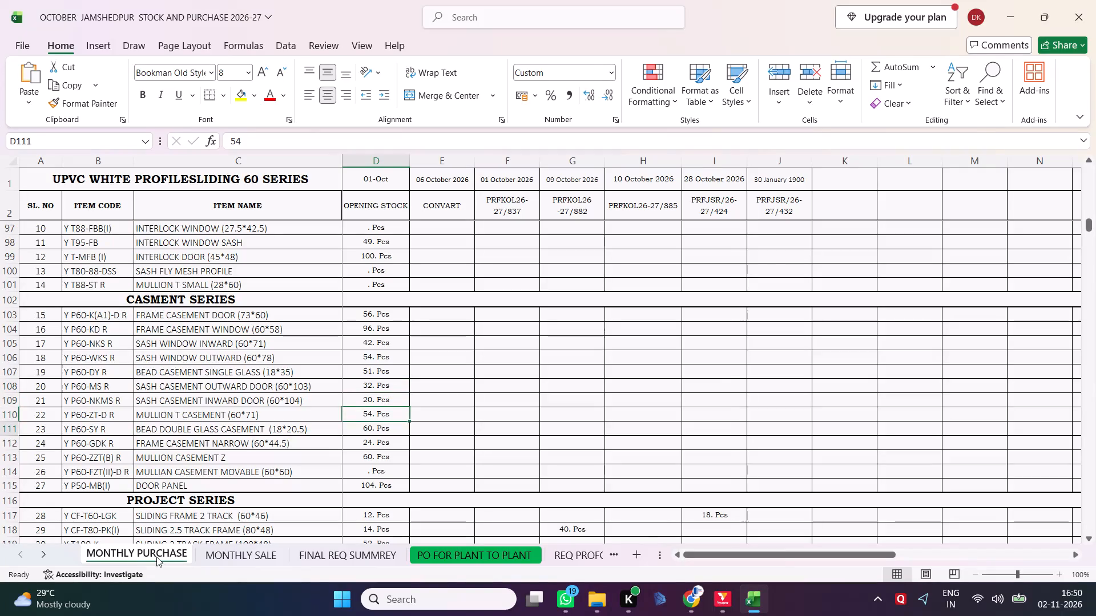
Set the opening stock of Y P60-GDK R FRAME CASEMENT NARROW (60*44.5) to 40 on the MONTHLY PURCHASE sheet.
key(Down)
text(40)
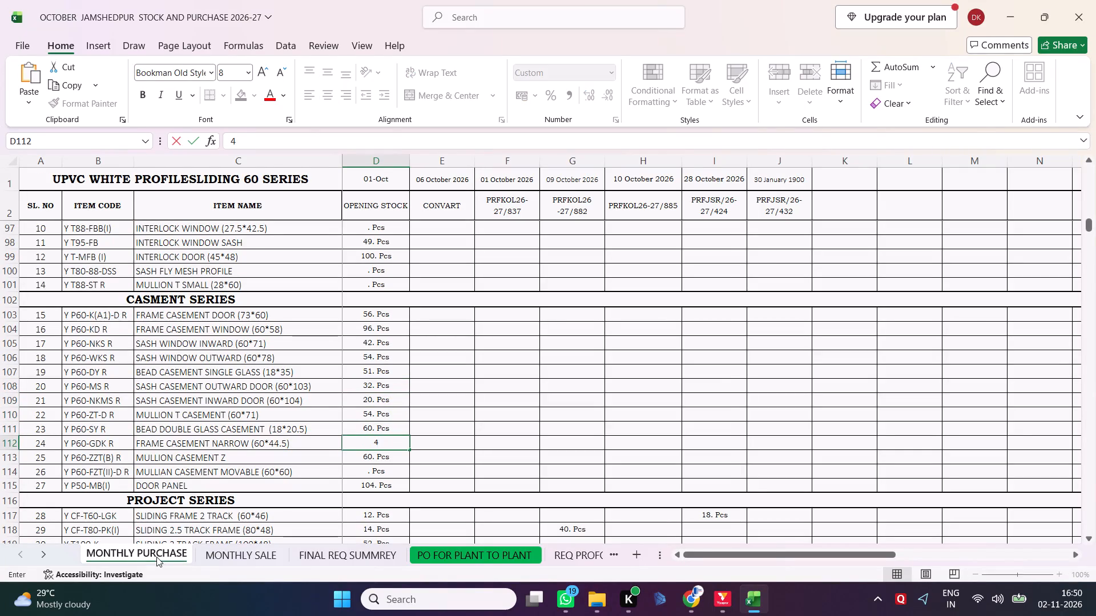
key(Return)
Check the balance stock on the MONTHLY SALE sheet from Y P60-GDK R through Y P75-ZT R, returning to Y T100-K SLIDING 3 TRACK FRAME.
click(239, 546)
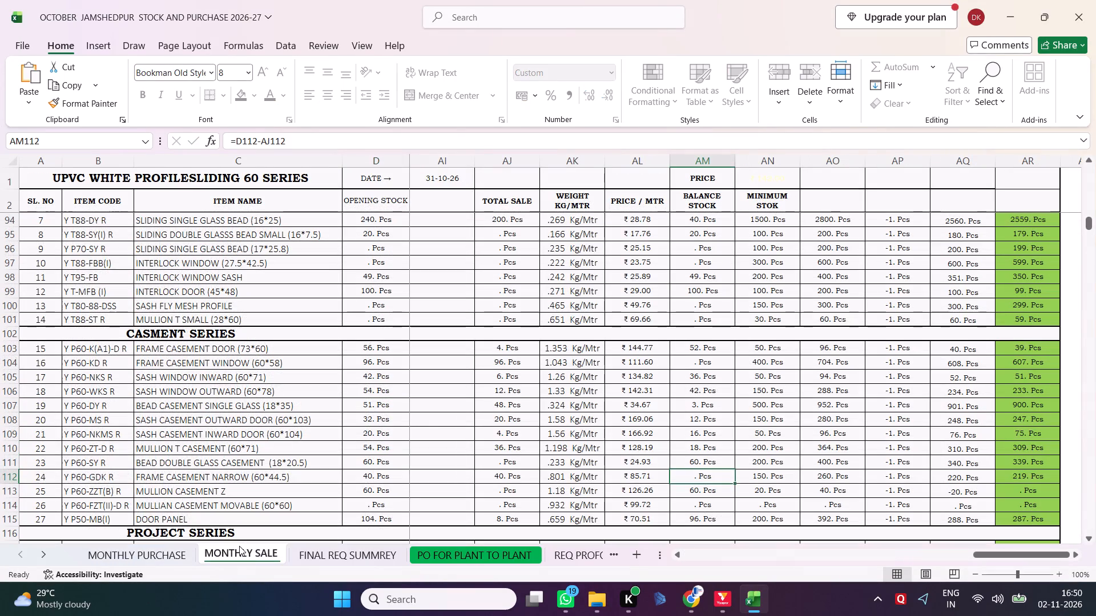
key(Down)
key(Down)
key(Down)
key(Down)
key(Down)
key(Down)
key(Down)
key(Down)
key(Down)
key(Down)
key(Down)
key(Down)
key(Down)
key(Down)
key(Down)
key(Down)
key(Down)
key(Down)
key(Up)
key(Up)
key(Up)
key(Up)
key(Up)
key(Up)
key(Up)
key(Up)
key(Up)
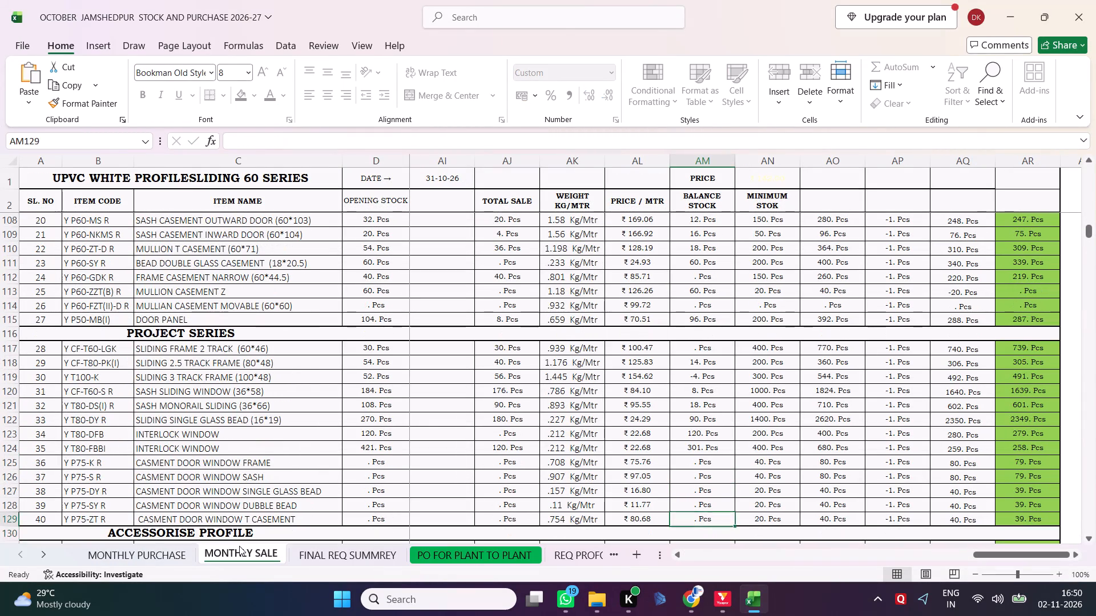
key(Up)
key(Up)
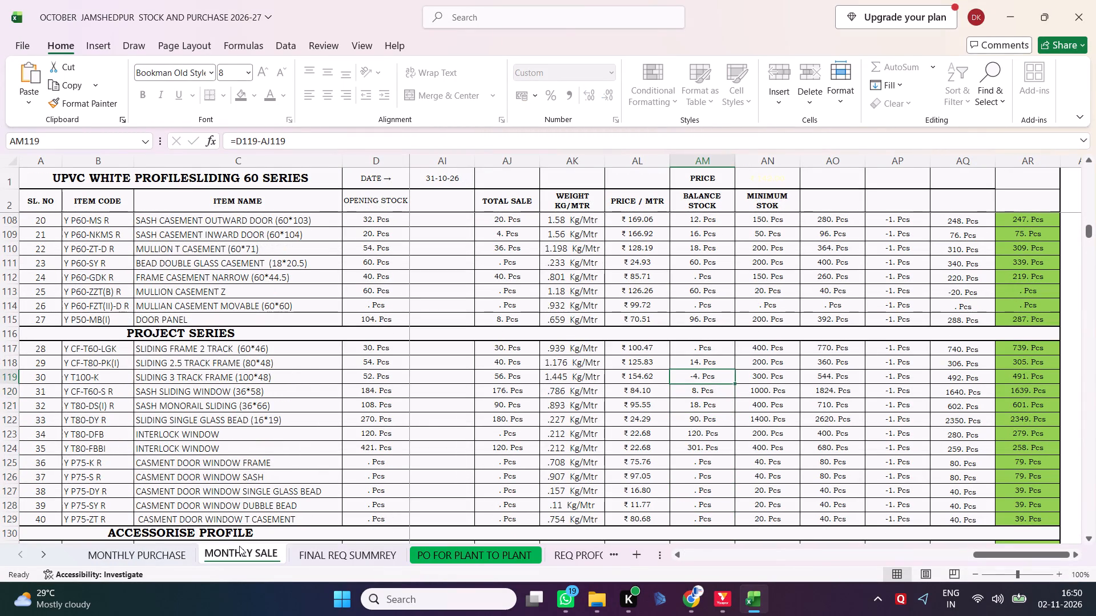
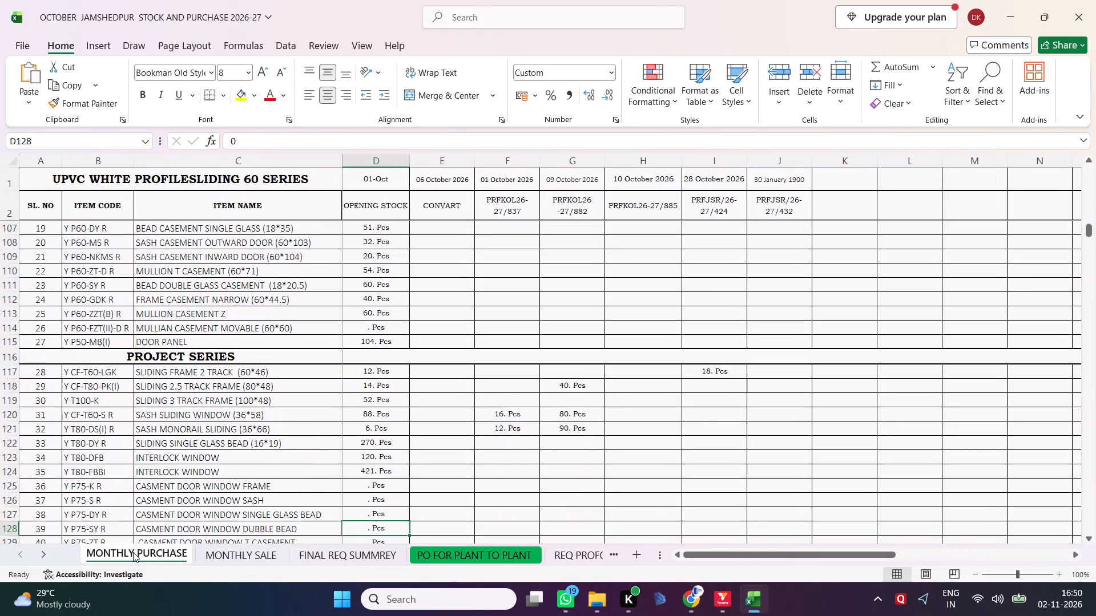
Set the opening stock of Y T100-K SLIDING 3 TRACK FRAME (100*48) to 56 on the MONTHLY PURCHASE sheet.
key(Up)
key(Up)
key(Up)
key(Up)
key(Up)
key(Up)
key(Up)
key(Up)
key(Up)
key(Up)
text(56)
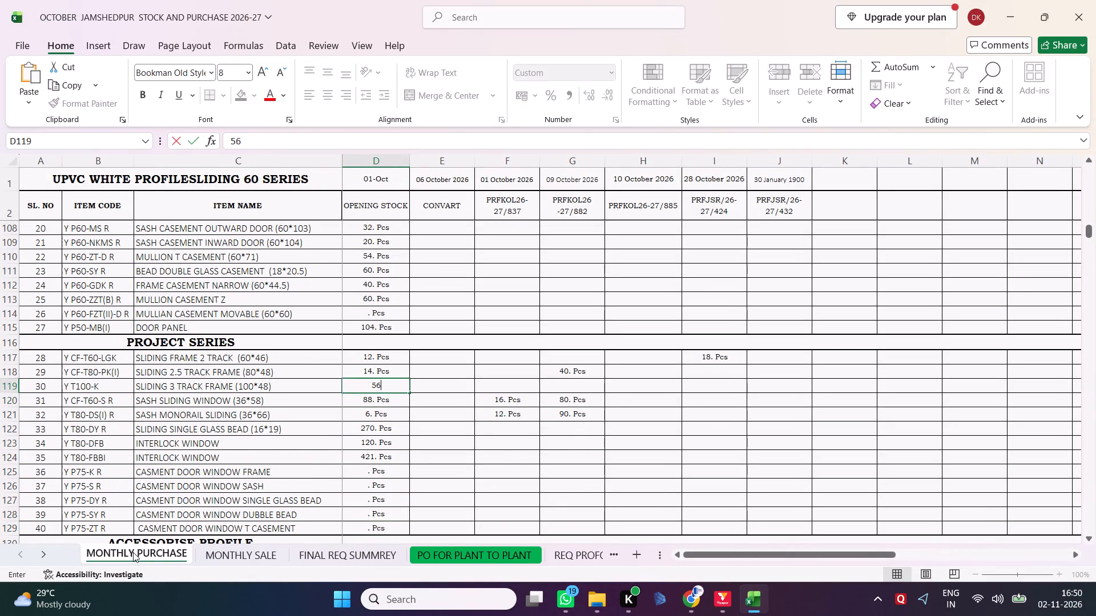
key(Return)
Check the balance stock on the MONTHLY SALE sheet from Y CF-T60-S R through WI P60-NKS R, returning to WI T88-S R SASH SLIDING WINDOW.
click(192, 557)
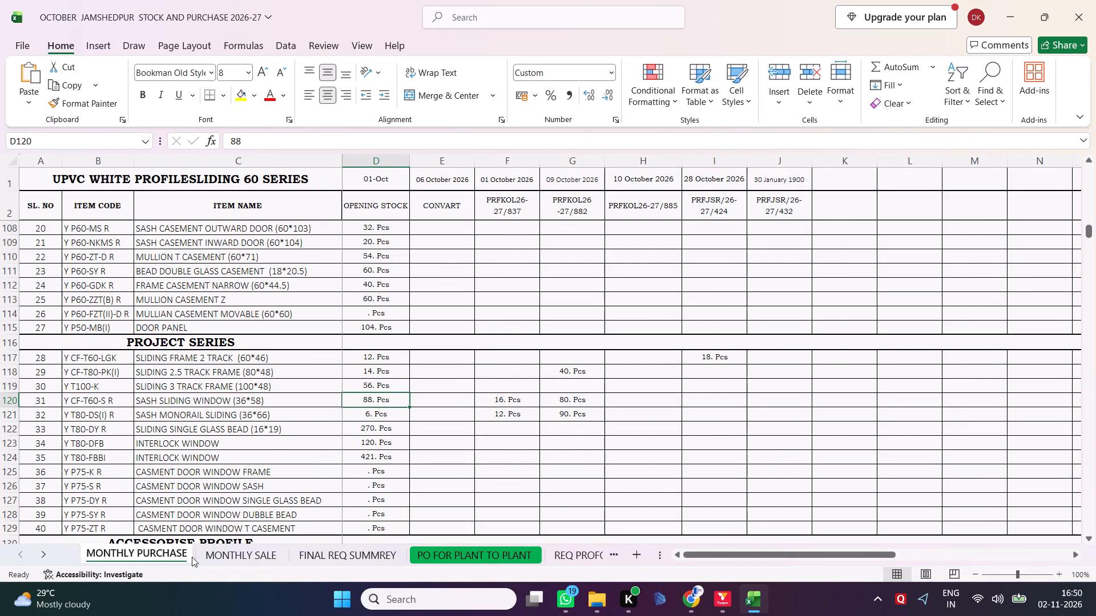
click(211, 553)
key(Down)
key(Down)
key(Down)
key(Down)
key(Down)
key(Down)
key(Down)
key(Down)
key(Down)
key(Down)
key(Down)
key(Down)
key(Down)
key(Down)
key(Down)
key(Down)
key(Down)
key(Down)
key(Down)
key(Down)
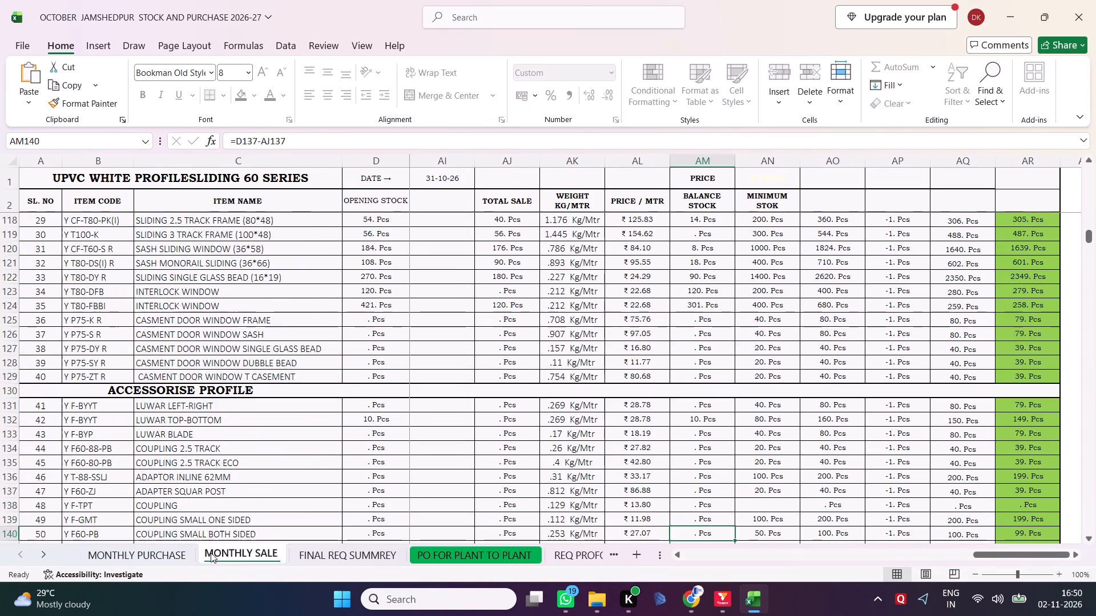
key(Down)
key(Down)
key(Down)
key(Down)
key(Down)
key(Down)
key(Down)
key(Down)
key(Down)
key(Down)
key(Down)
key(Down)
key(Down)
key(Down)
key(Down)
key(Down)
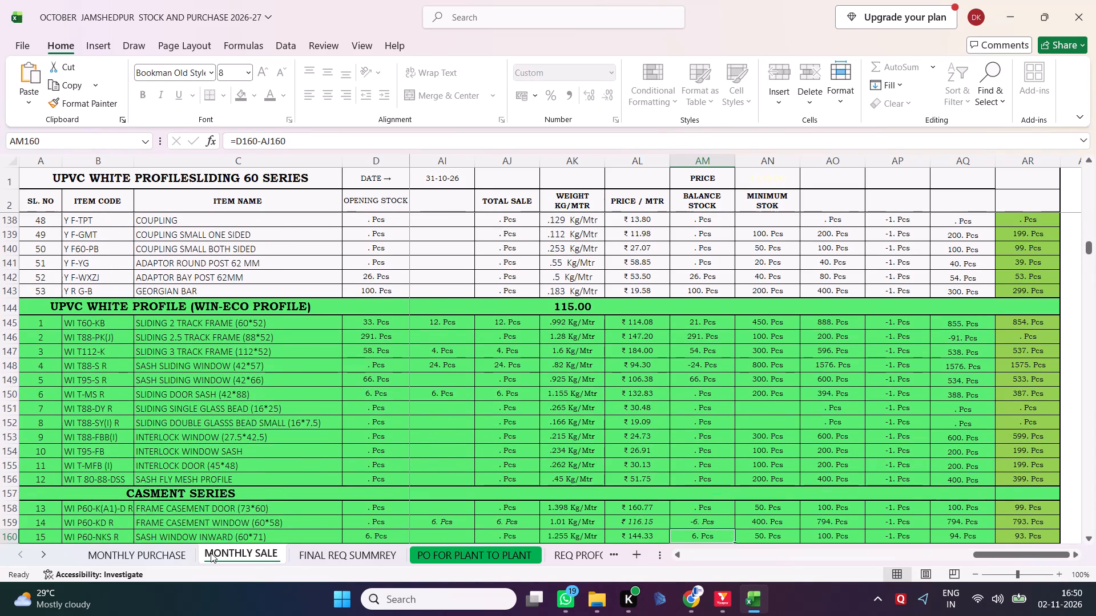
key(Up)
key(Up)
key(Up)
key(Up)
key(Up)
key(Up)
key(Up)
key(Up)
key(Up)
key(Up)
key(Up)
key(Up)
key(Up)
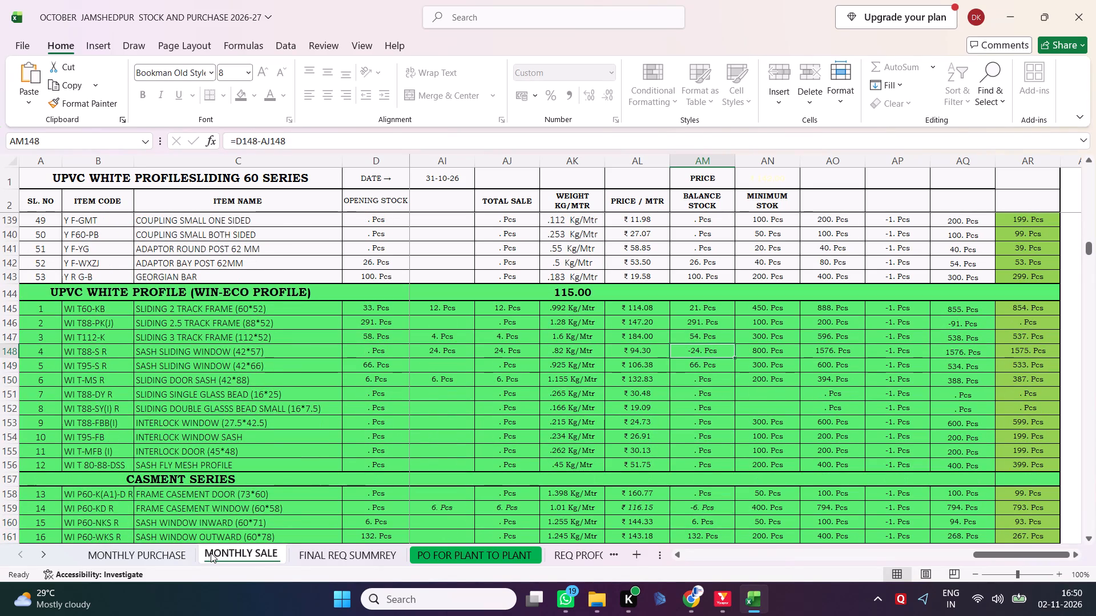
Set the opening stock of WI T88-S R SASH SLIDING WINDOW (42*57) to 24 on the MONTHLY PURCHASE sheet.
click(148, 554)
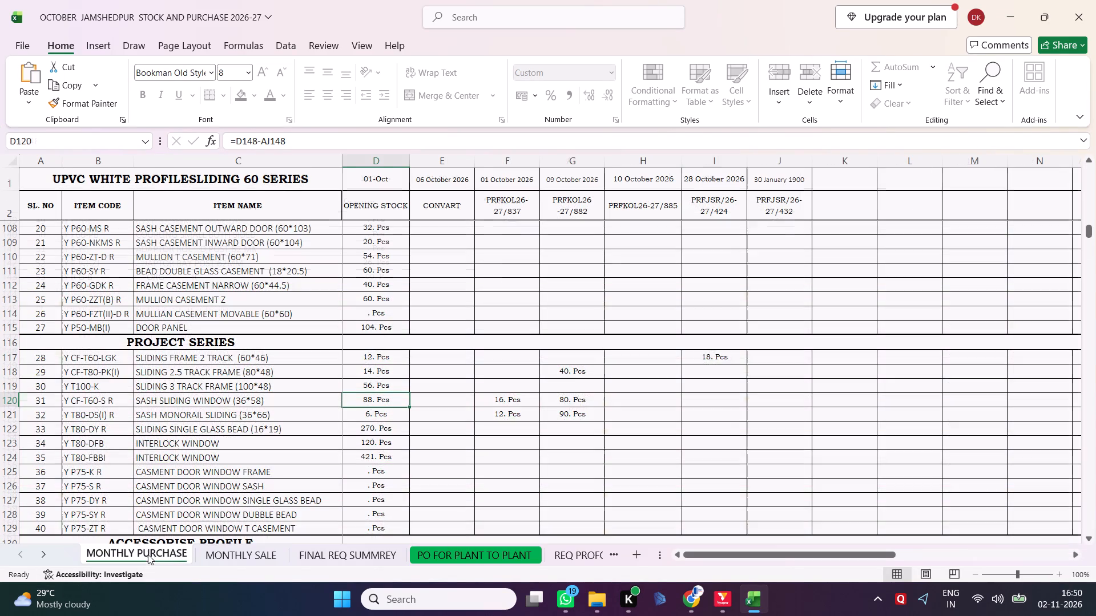
scroll(388, 468, down, 6)
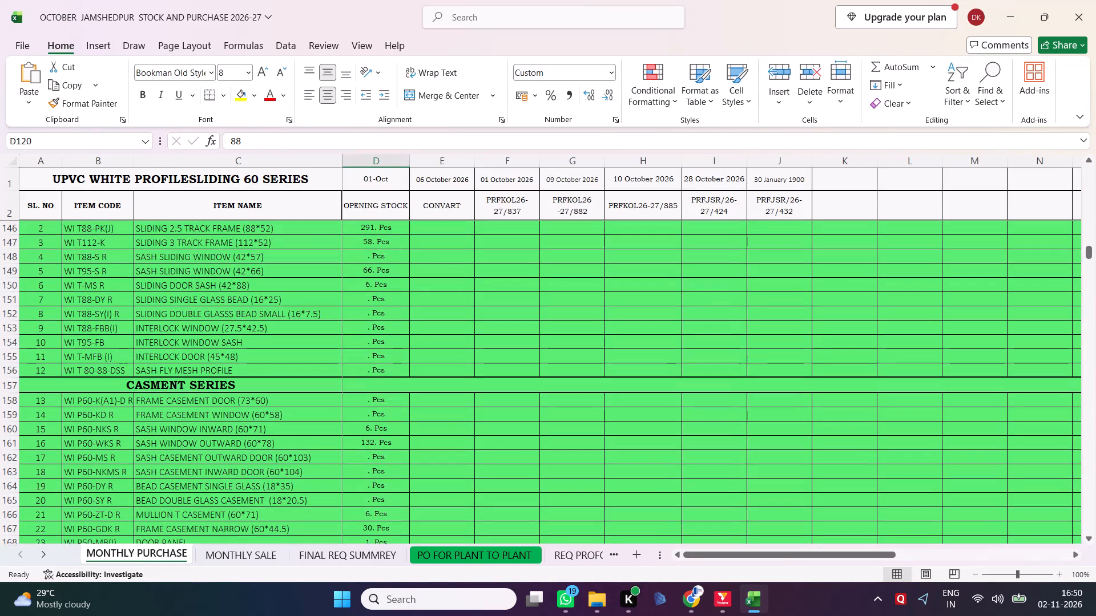
click(394, 256)
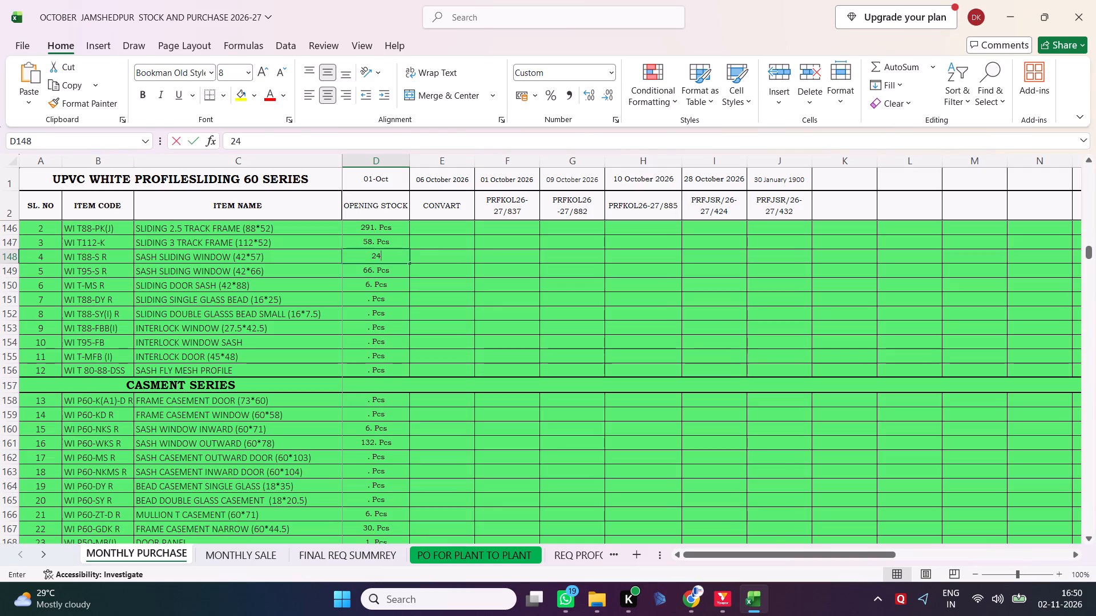
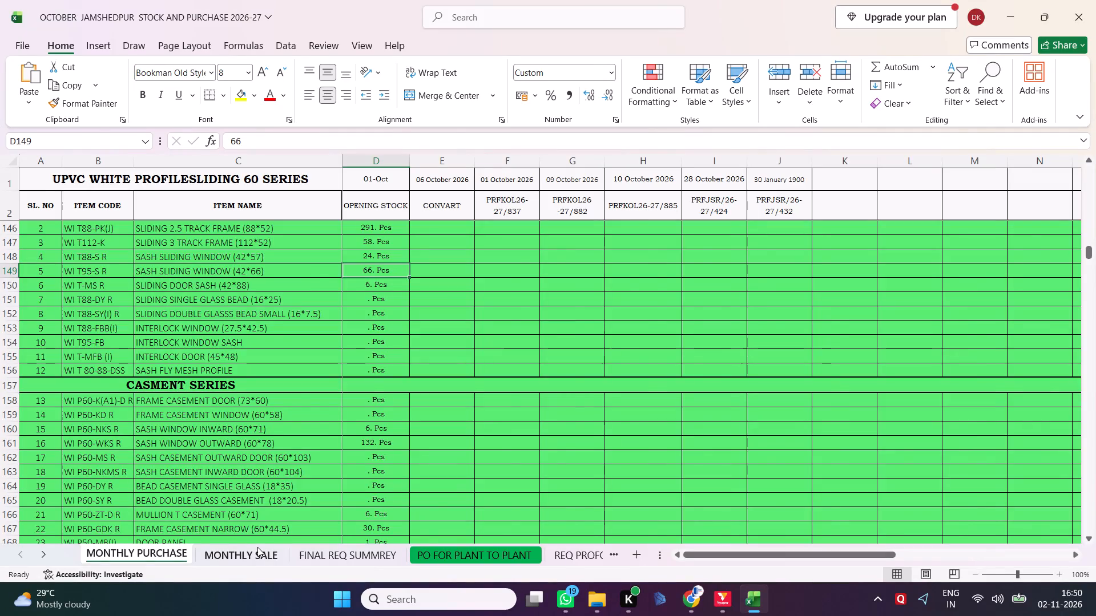
Check the balance stock on the MONTHLY SALE sheet from WI T88-S R SASH SLIDING WINDOW down through the casement series to WI P50-MB(I) DOOR PANEL.
click(256, 547)
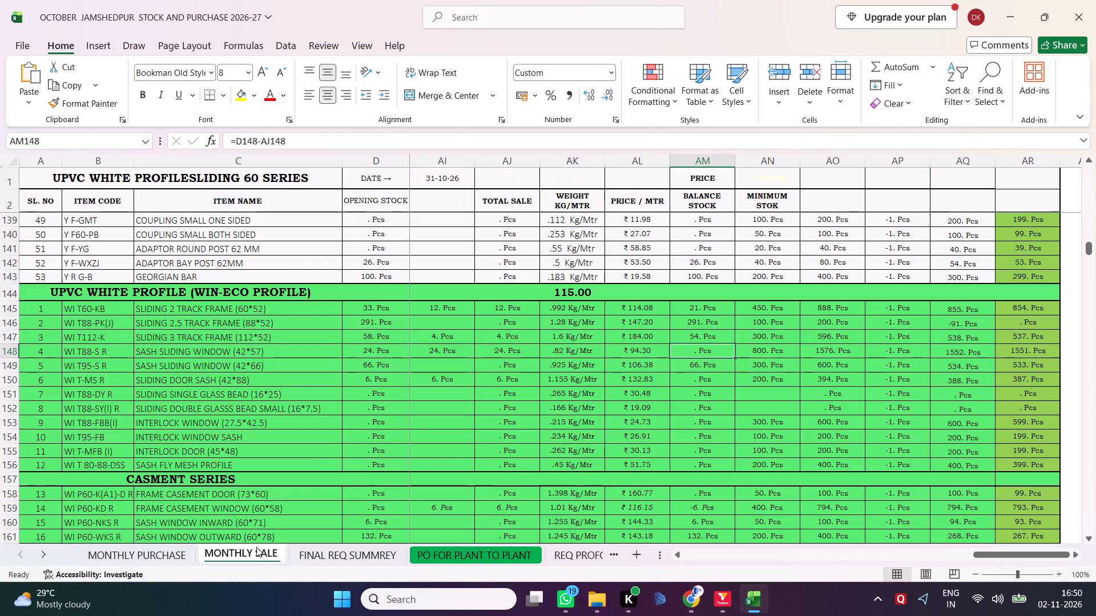
key(Down)
key(Down)
key(Down)
key(Down)
key(Down)
key(Down)
key(Down)
key(Down)
key(Down)
key(Down)
key(Down)
key(Down)
key(Down)
key(Down)
key(Down)
key(Down)
key(Down)
key(Down)
key(Down)
key(Down)
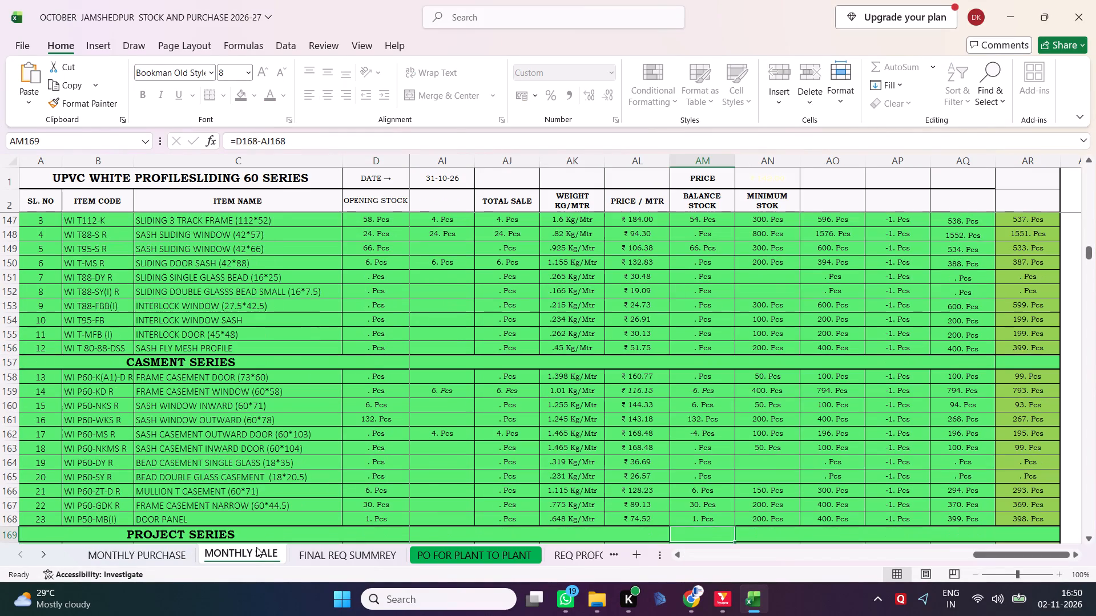
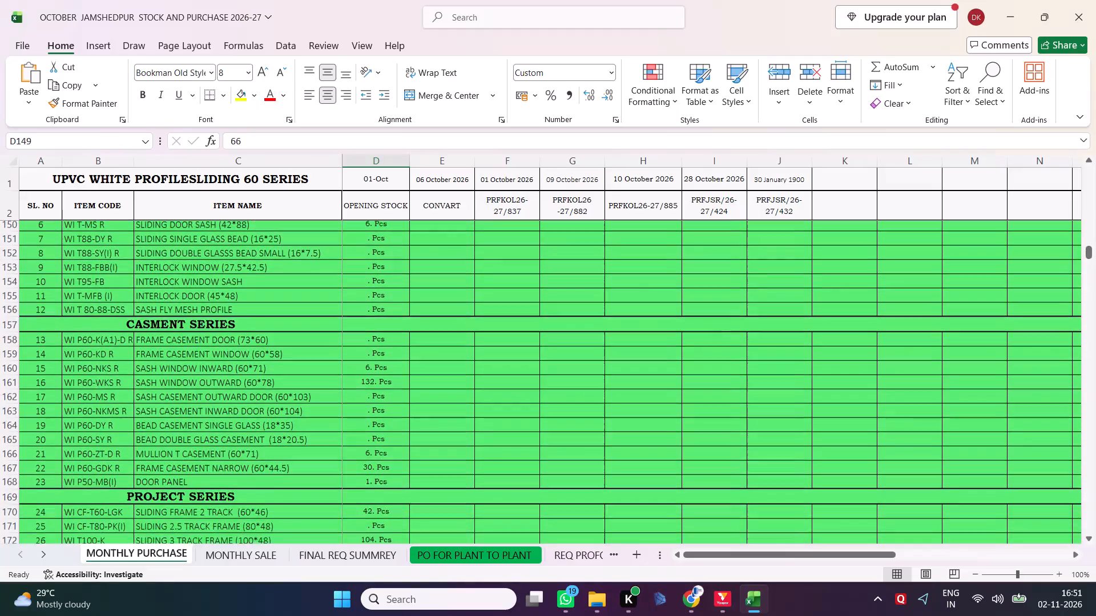
Set the opening stock of WI P60-KD R FRAME CASEMENT WINDOW (60*58) to 6 on the MONTHLY PURCHASE sheet.
click(376, 355)
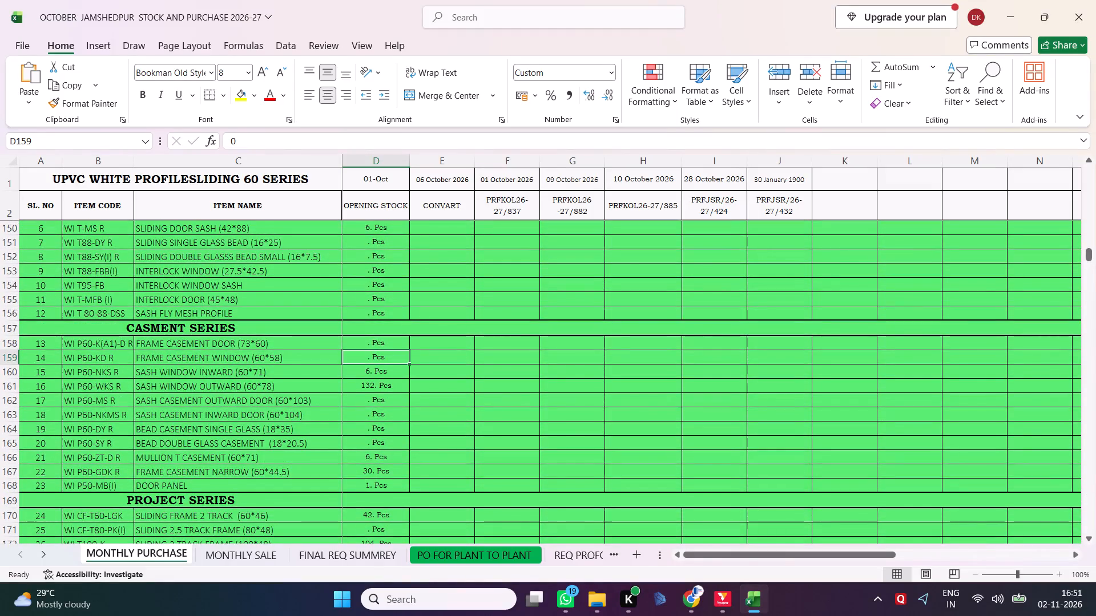
key(6)
key(Return)
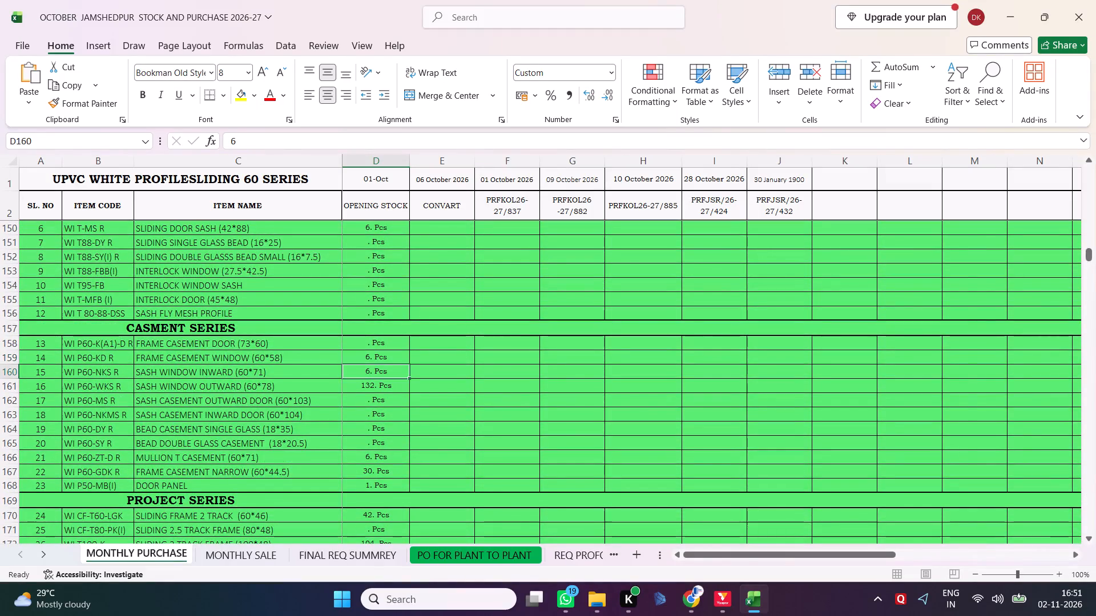
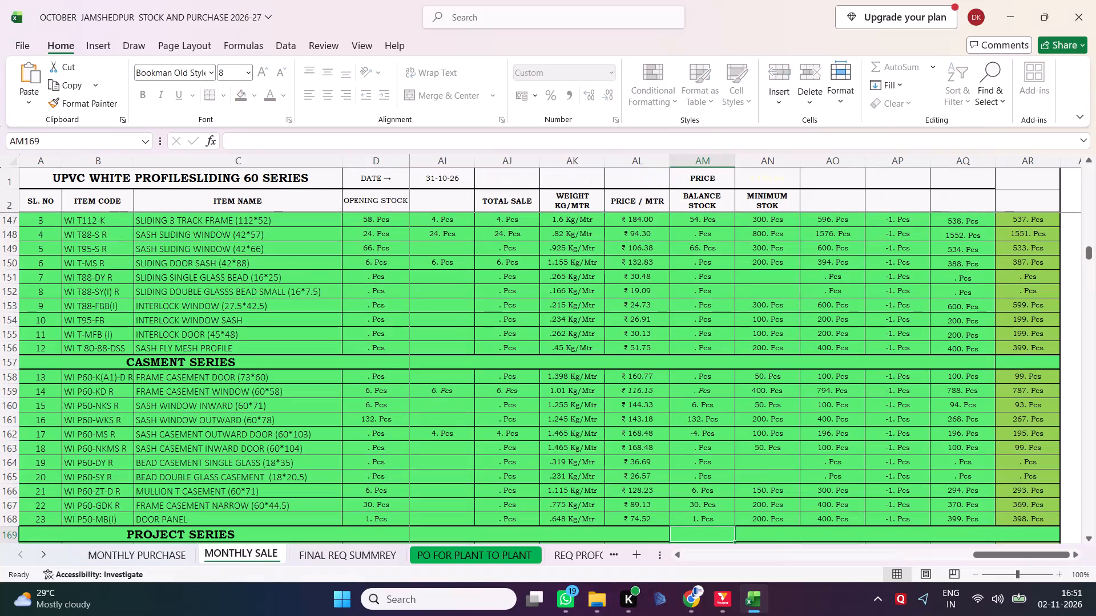
Check the balance stock of WI P60-MS R SASH CASEMENT OUTWARD DOOR (60*103) on the MONTHLY SALE sheet.
click(698, 440)
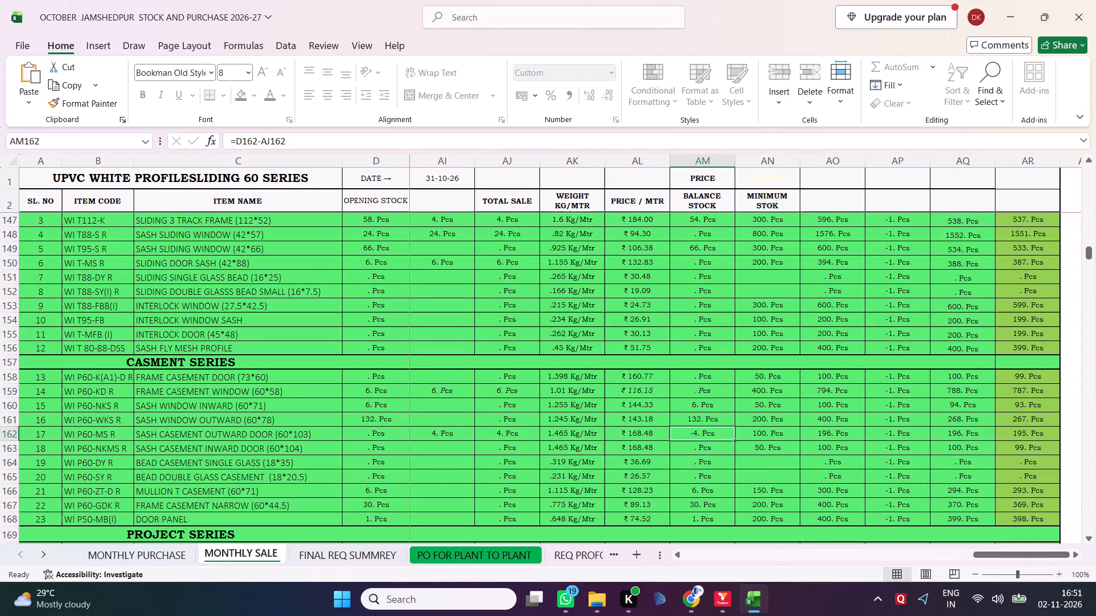
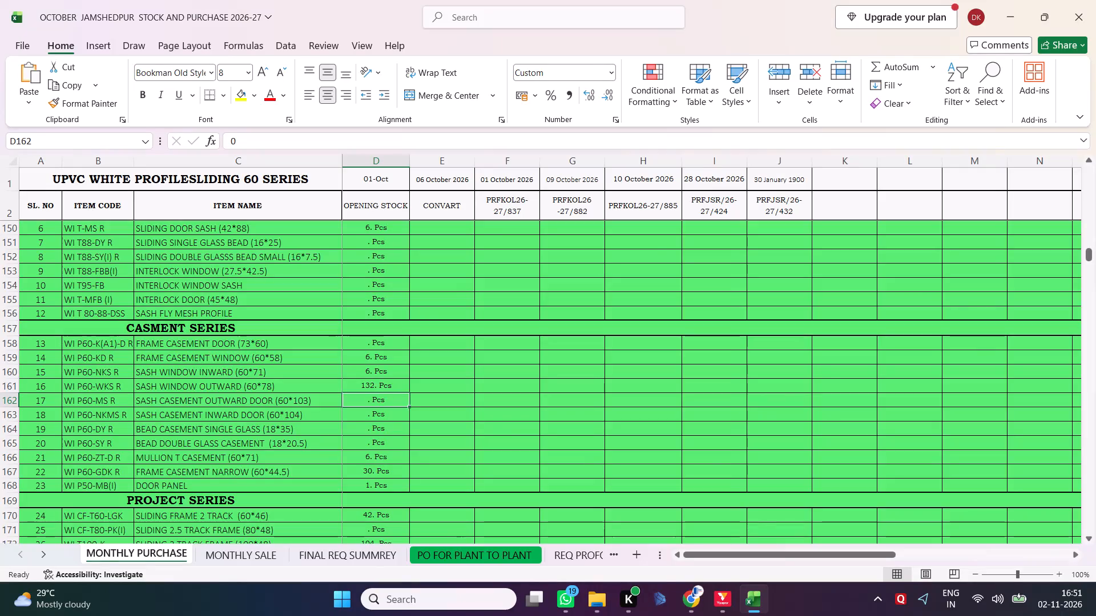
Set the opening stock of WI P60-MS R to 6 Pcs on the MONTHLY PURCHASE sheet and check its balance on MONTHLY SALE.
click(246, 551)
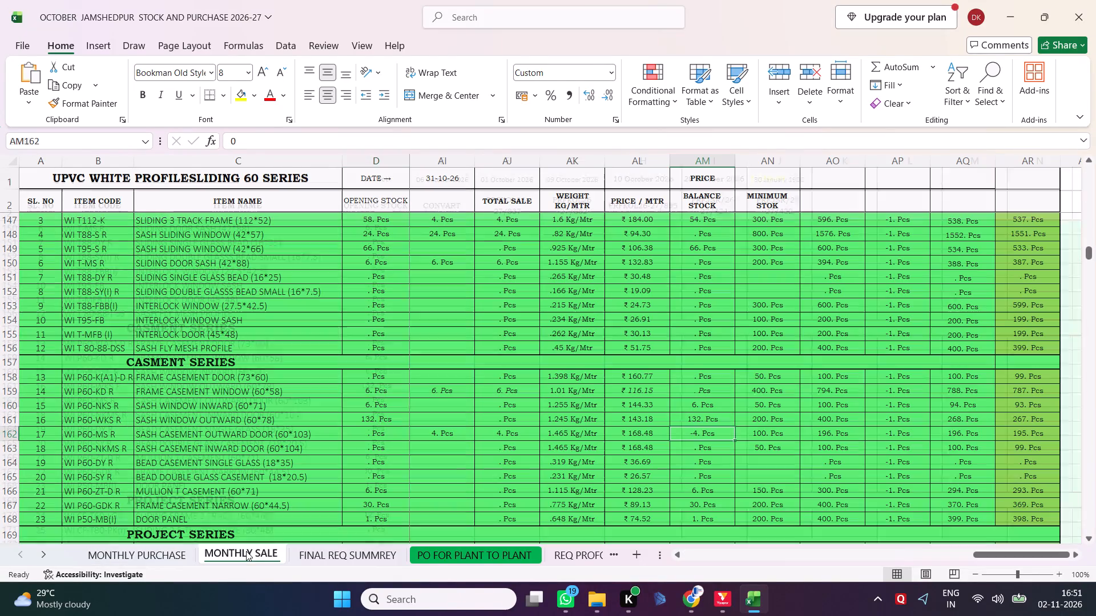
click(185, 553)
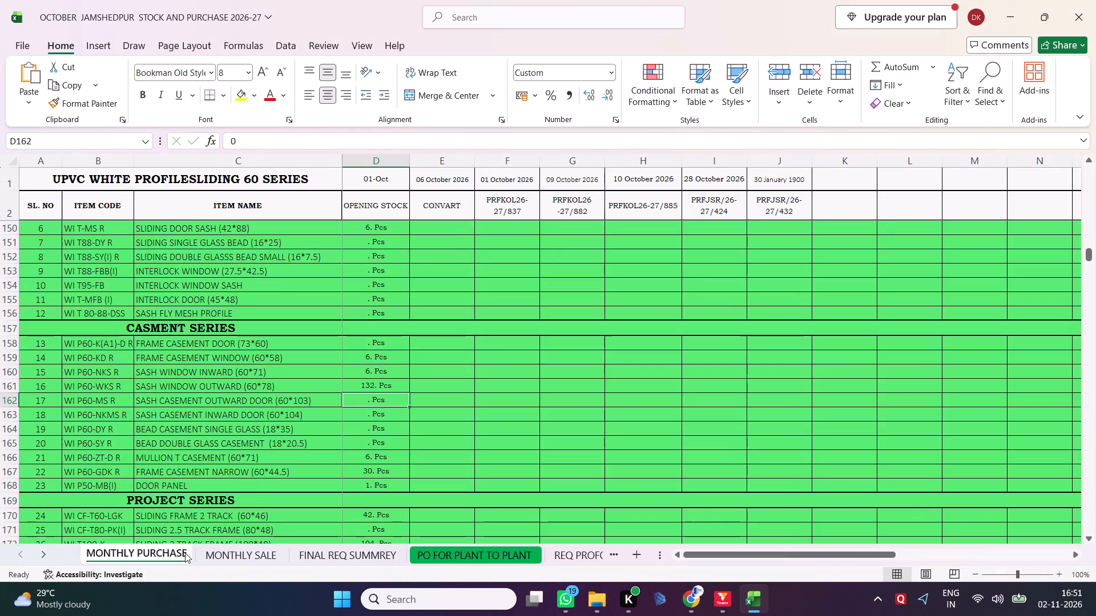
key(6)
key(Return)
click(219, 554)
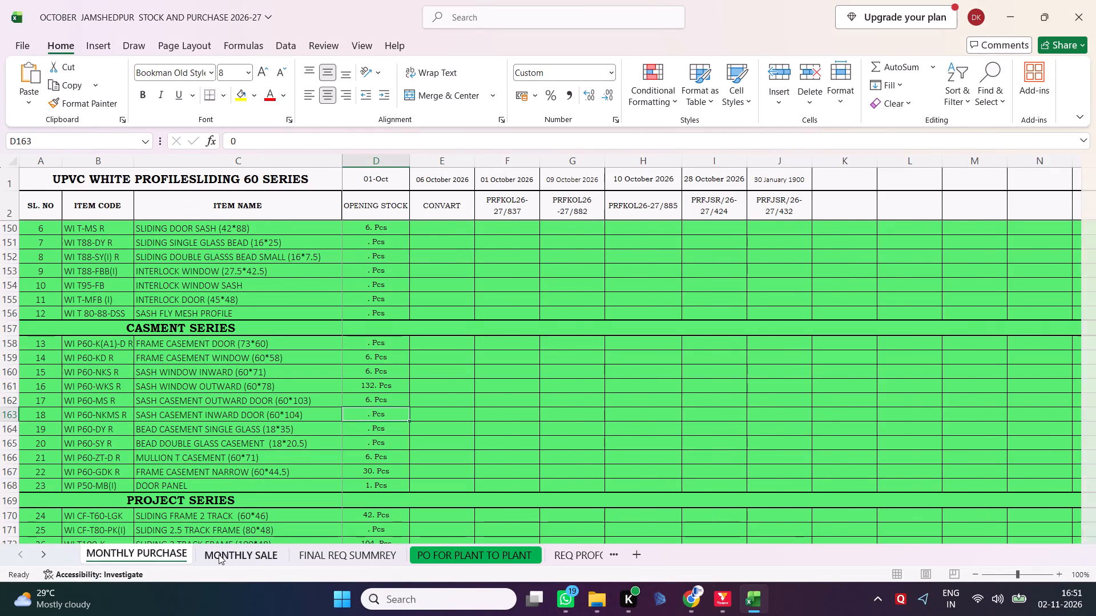
Set the opening stock of WI P60-MS R to 4 Pcs on the MONTHLY PURCHASE sheet and check its balance on MONTHLY SALE.
click(181, 556)
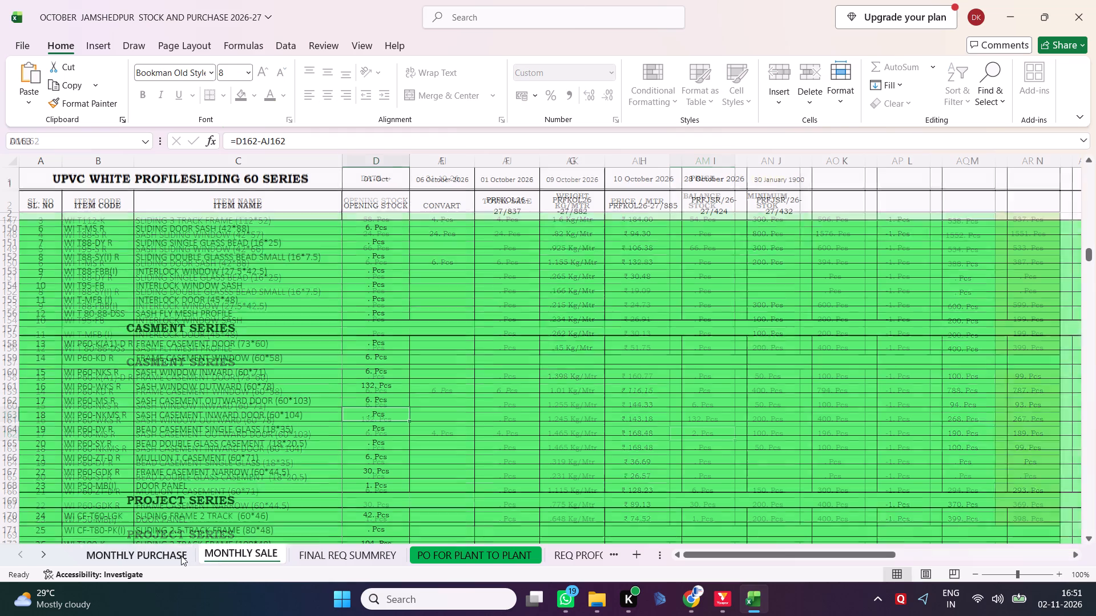
key(Up)
key(4)
key(Return)
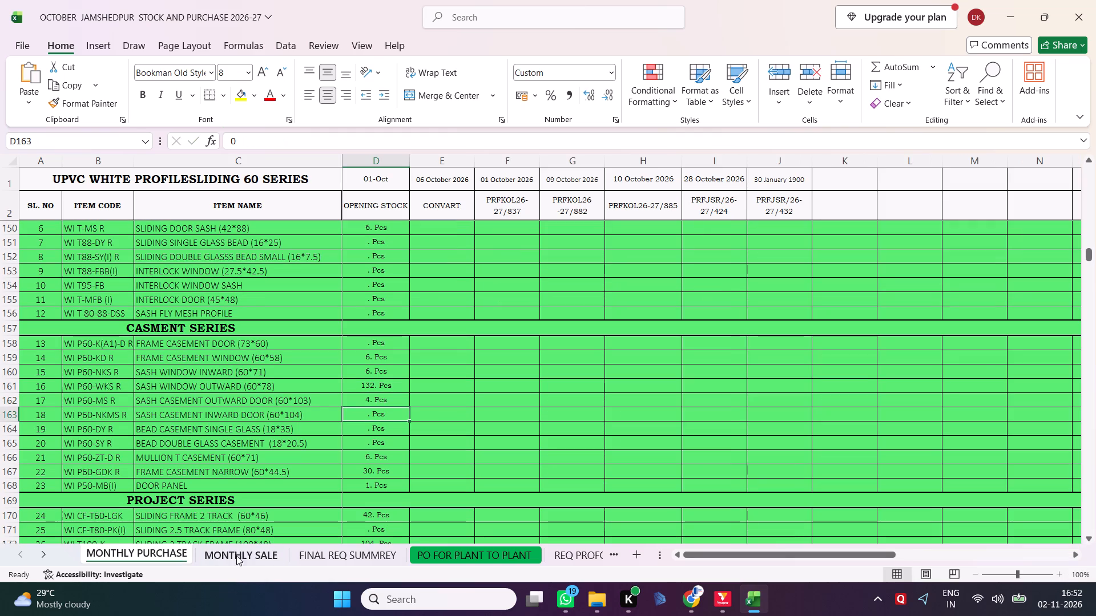
click(254, 553)
Examine the MONTHLY SALE balance stock from the white casement series down through the colour profile and reinforcement sections for negative values.
scroll(684, 444, down, 1)
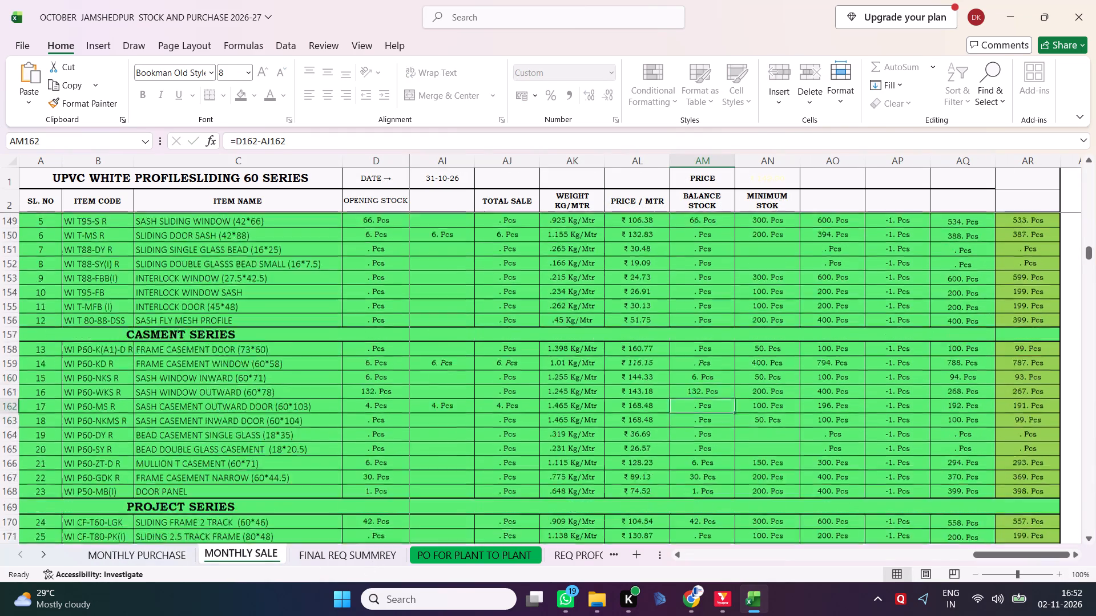
scroll(684, 444, down, 5)
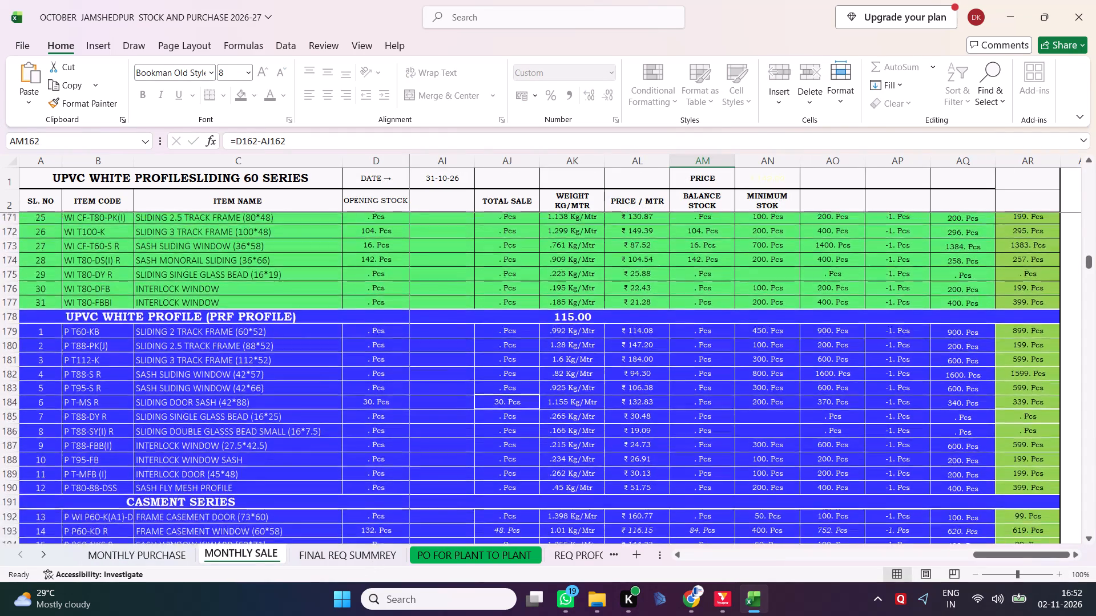
scroll(684, 444, down, 9)
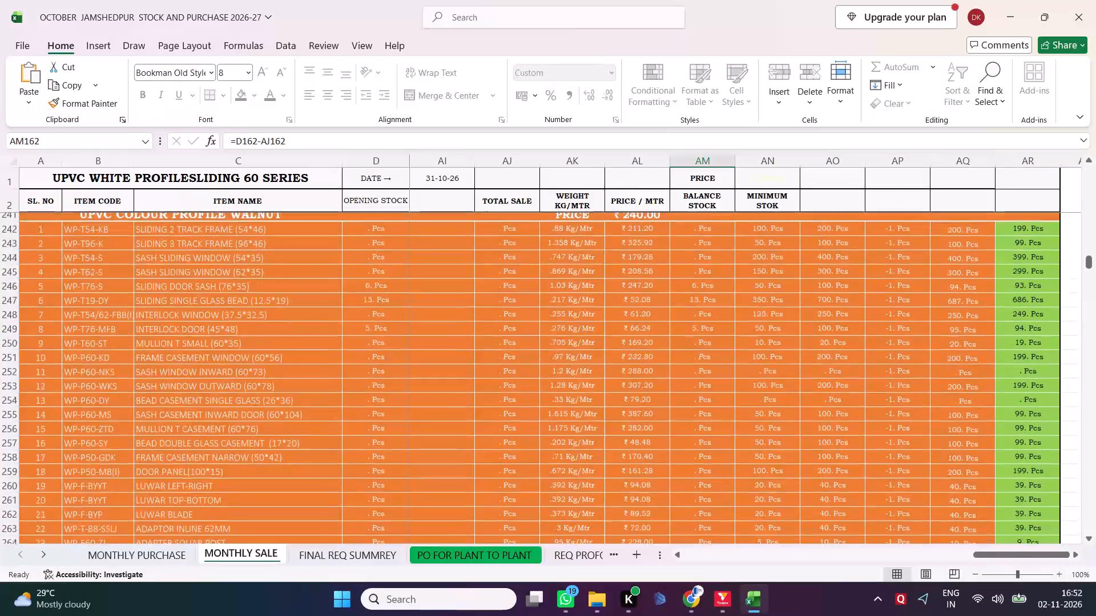
scroll(684, 444, down, 6)
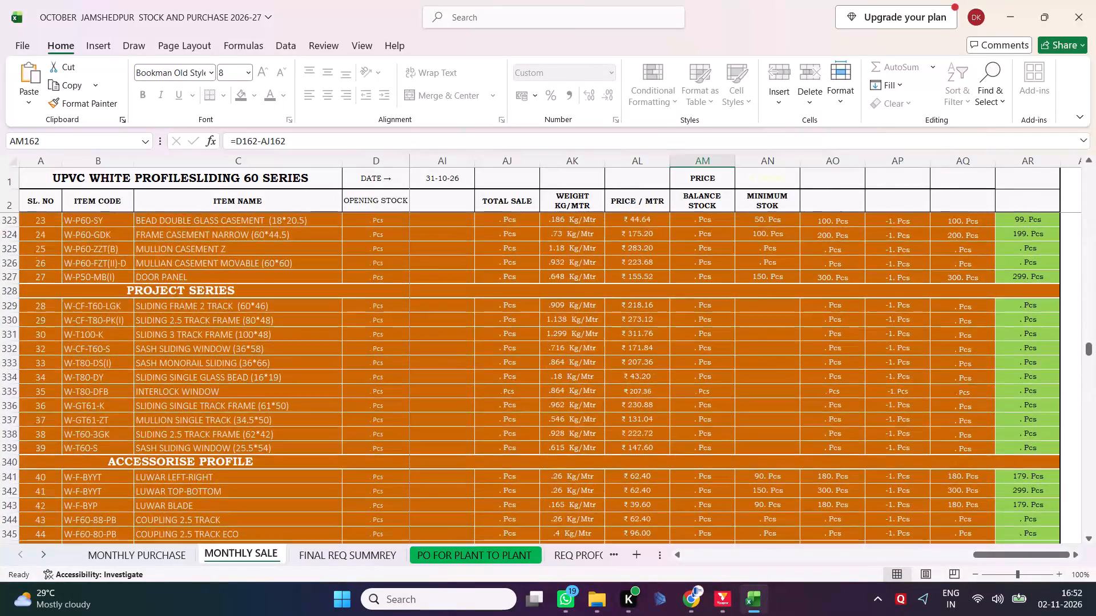
scroll(684, 444, down, 9)
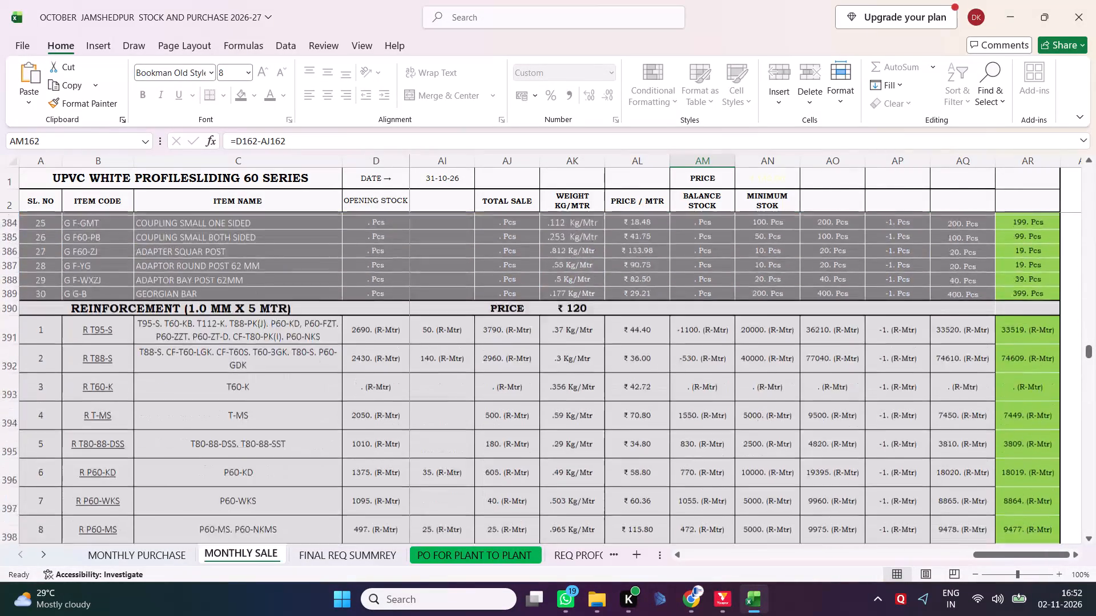
scroll(684, 444, down, 1)
Save the workbook.
key(ctrl+s)
Examine the balance stock of the colour hardware, roller, plastic component and espag items on the MONTHLY SALE sheet.
scroll(684, 444, down, 5)
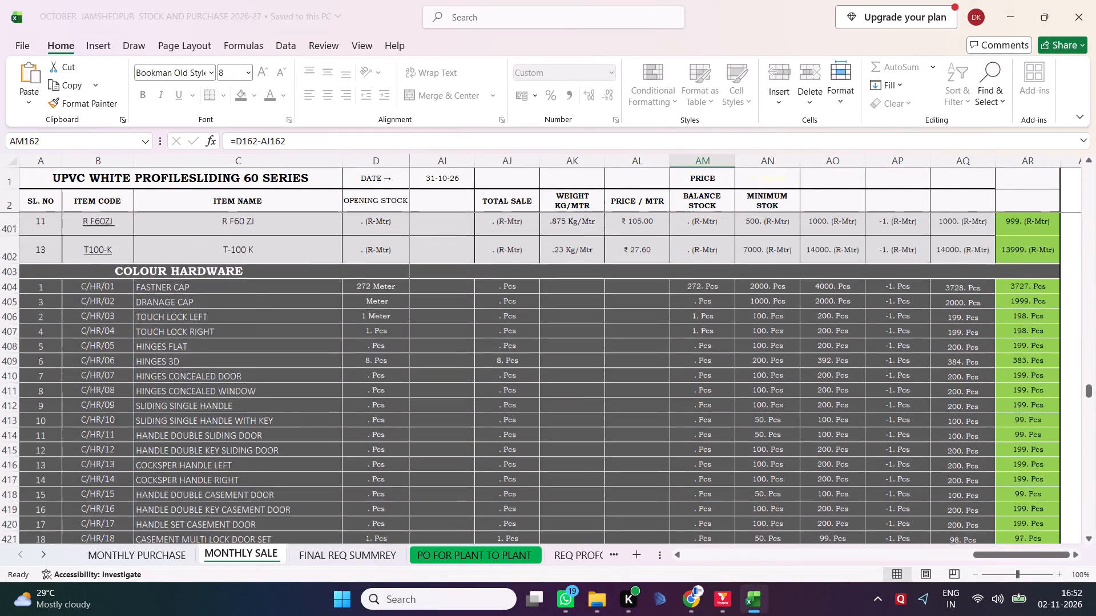
scroll(684, 444, down, 6)
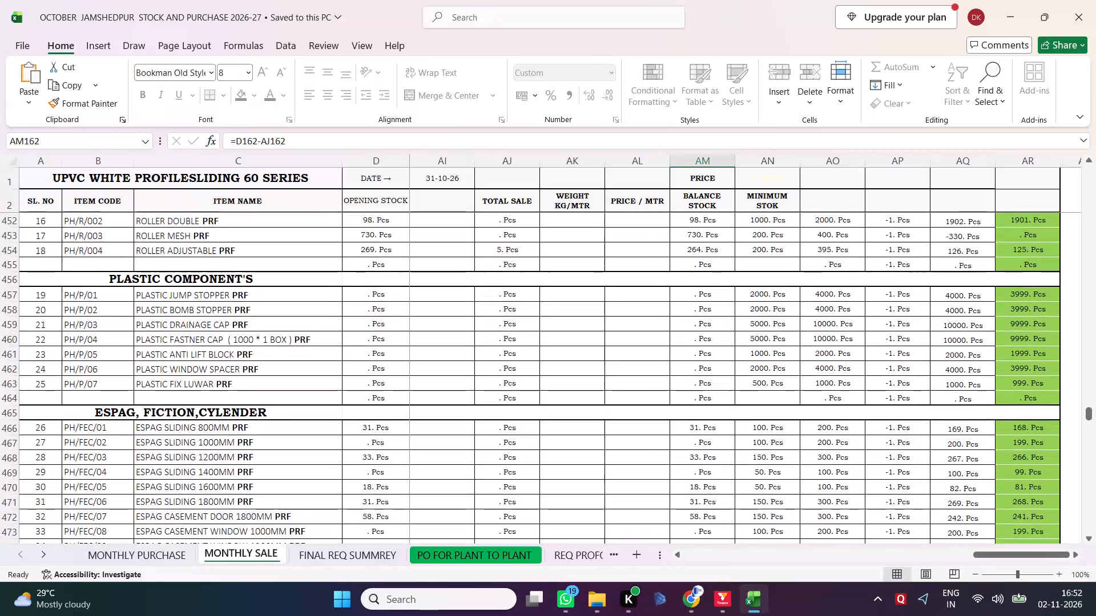
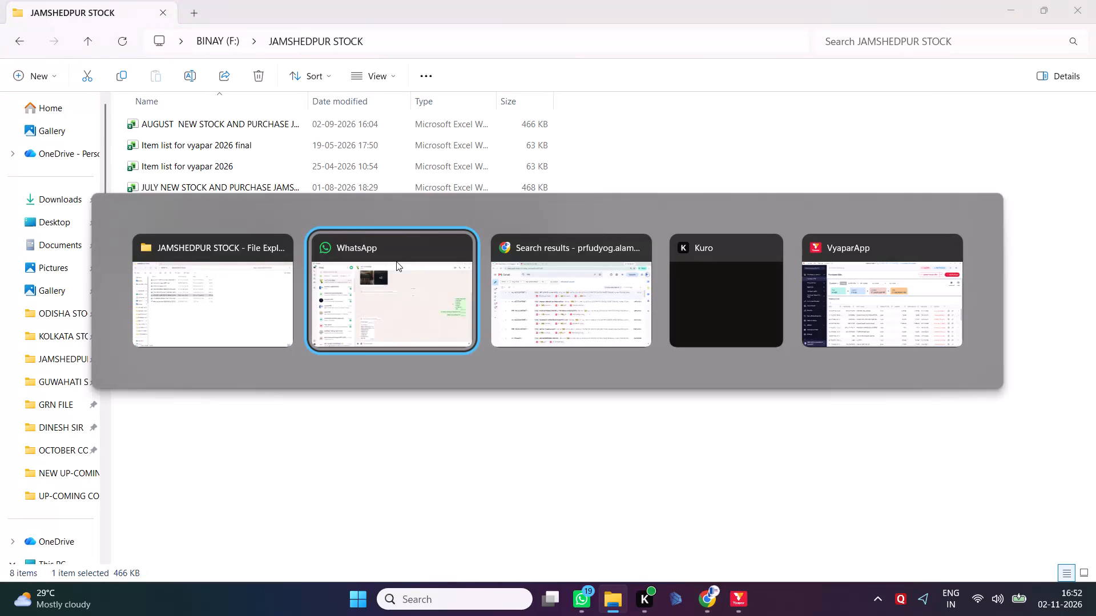
Copy the October Jamshedpur stock and purchase workbook file from the JAMSHEDPUR STOCK folder in File Explorer.
key(alt+shift+Tab)
key(ctrl+c)
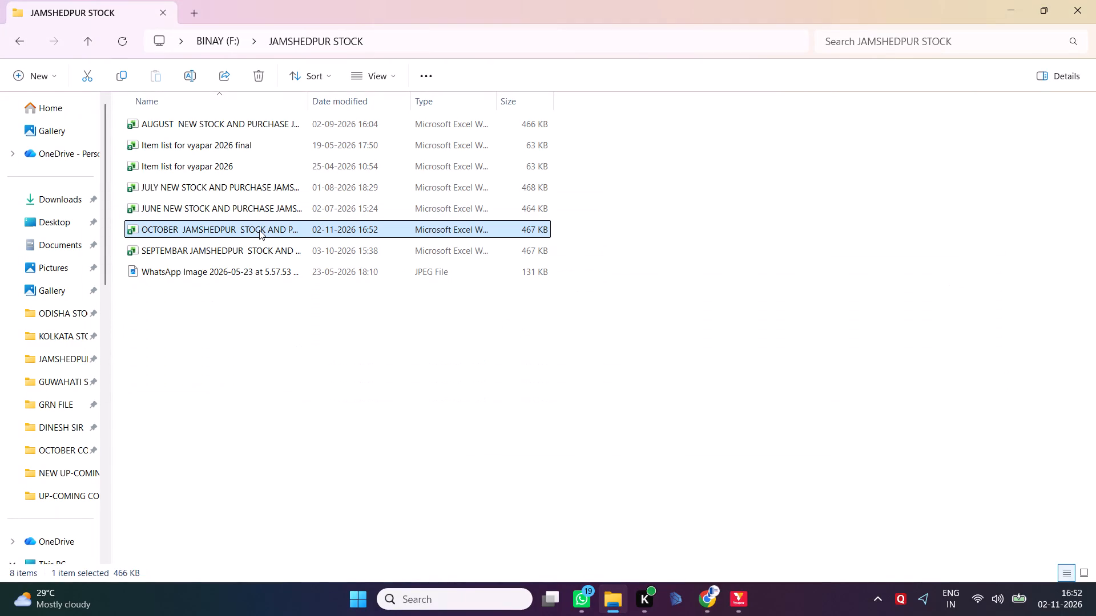